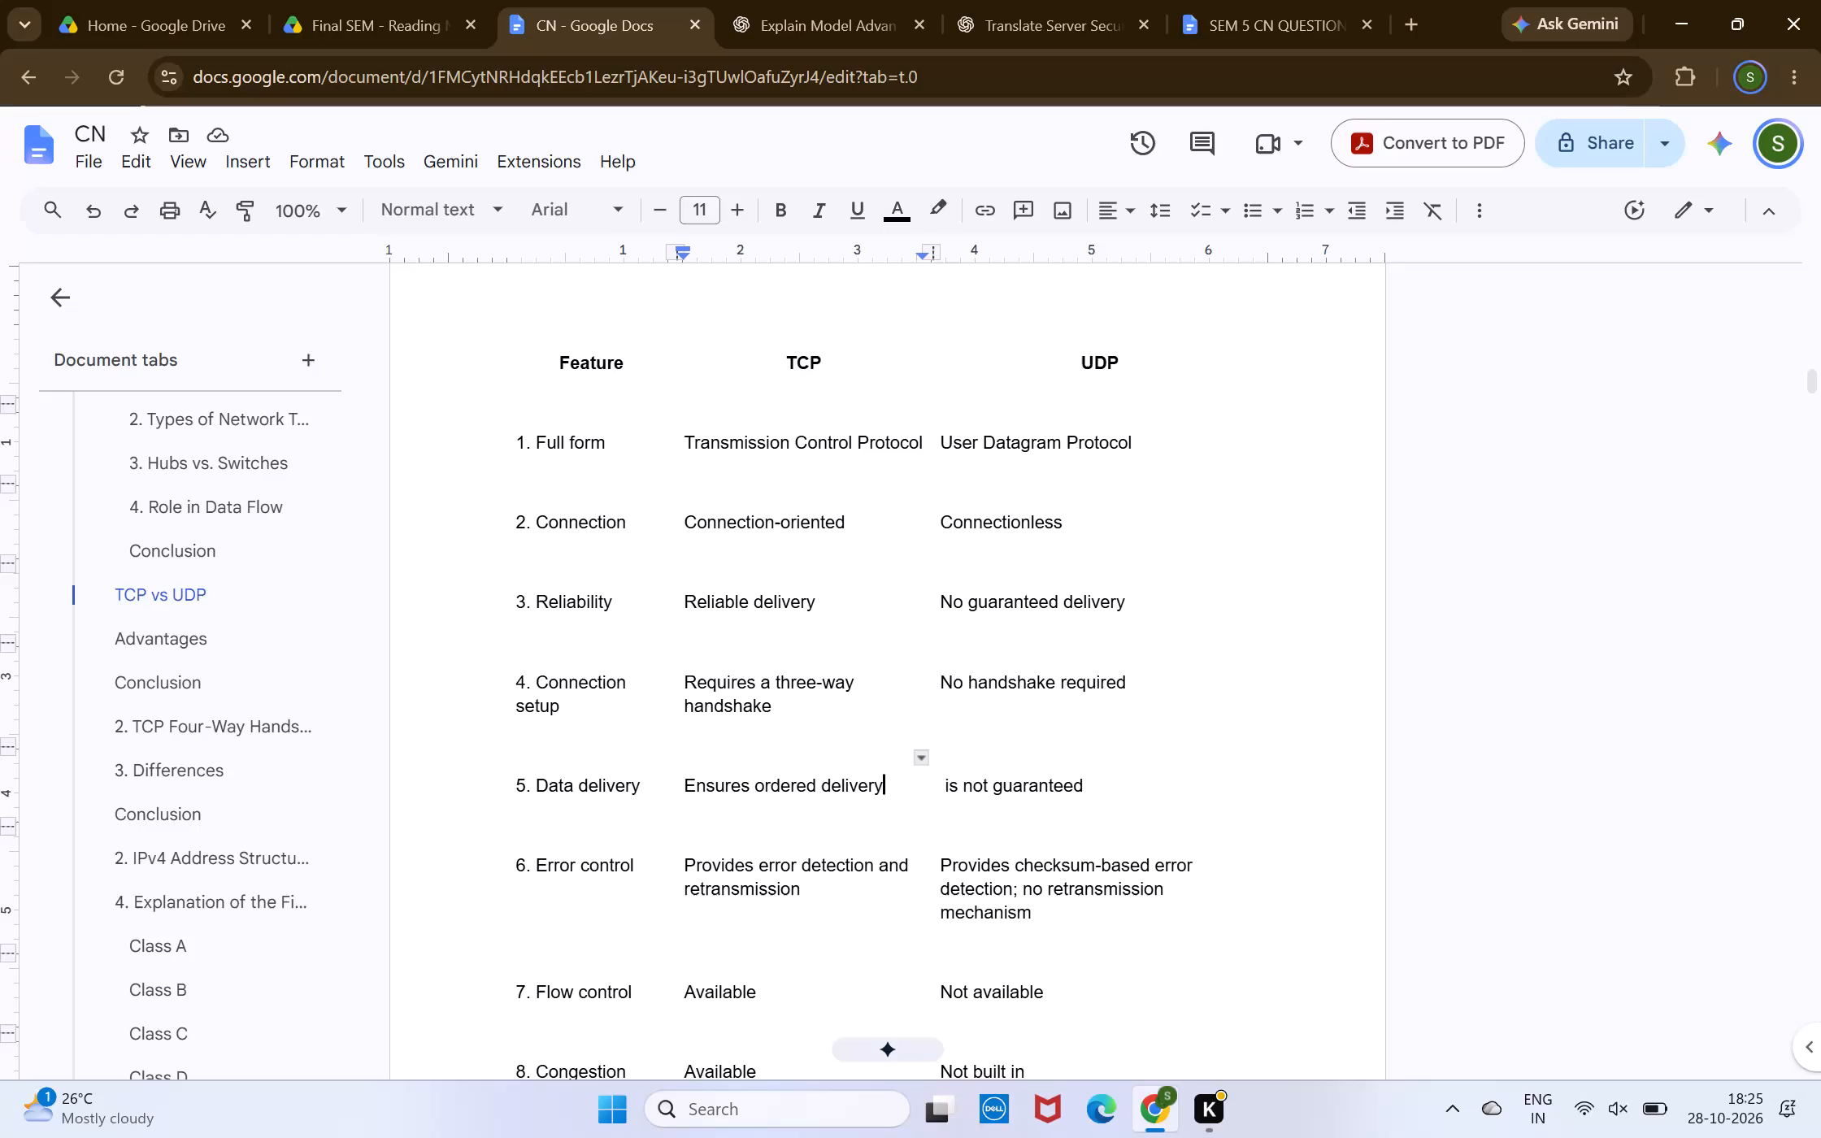
Add "Delivery" before "is not guaranteed" in the UDP cell of the Data delivery row, leaving a single space between them.
key("Right")
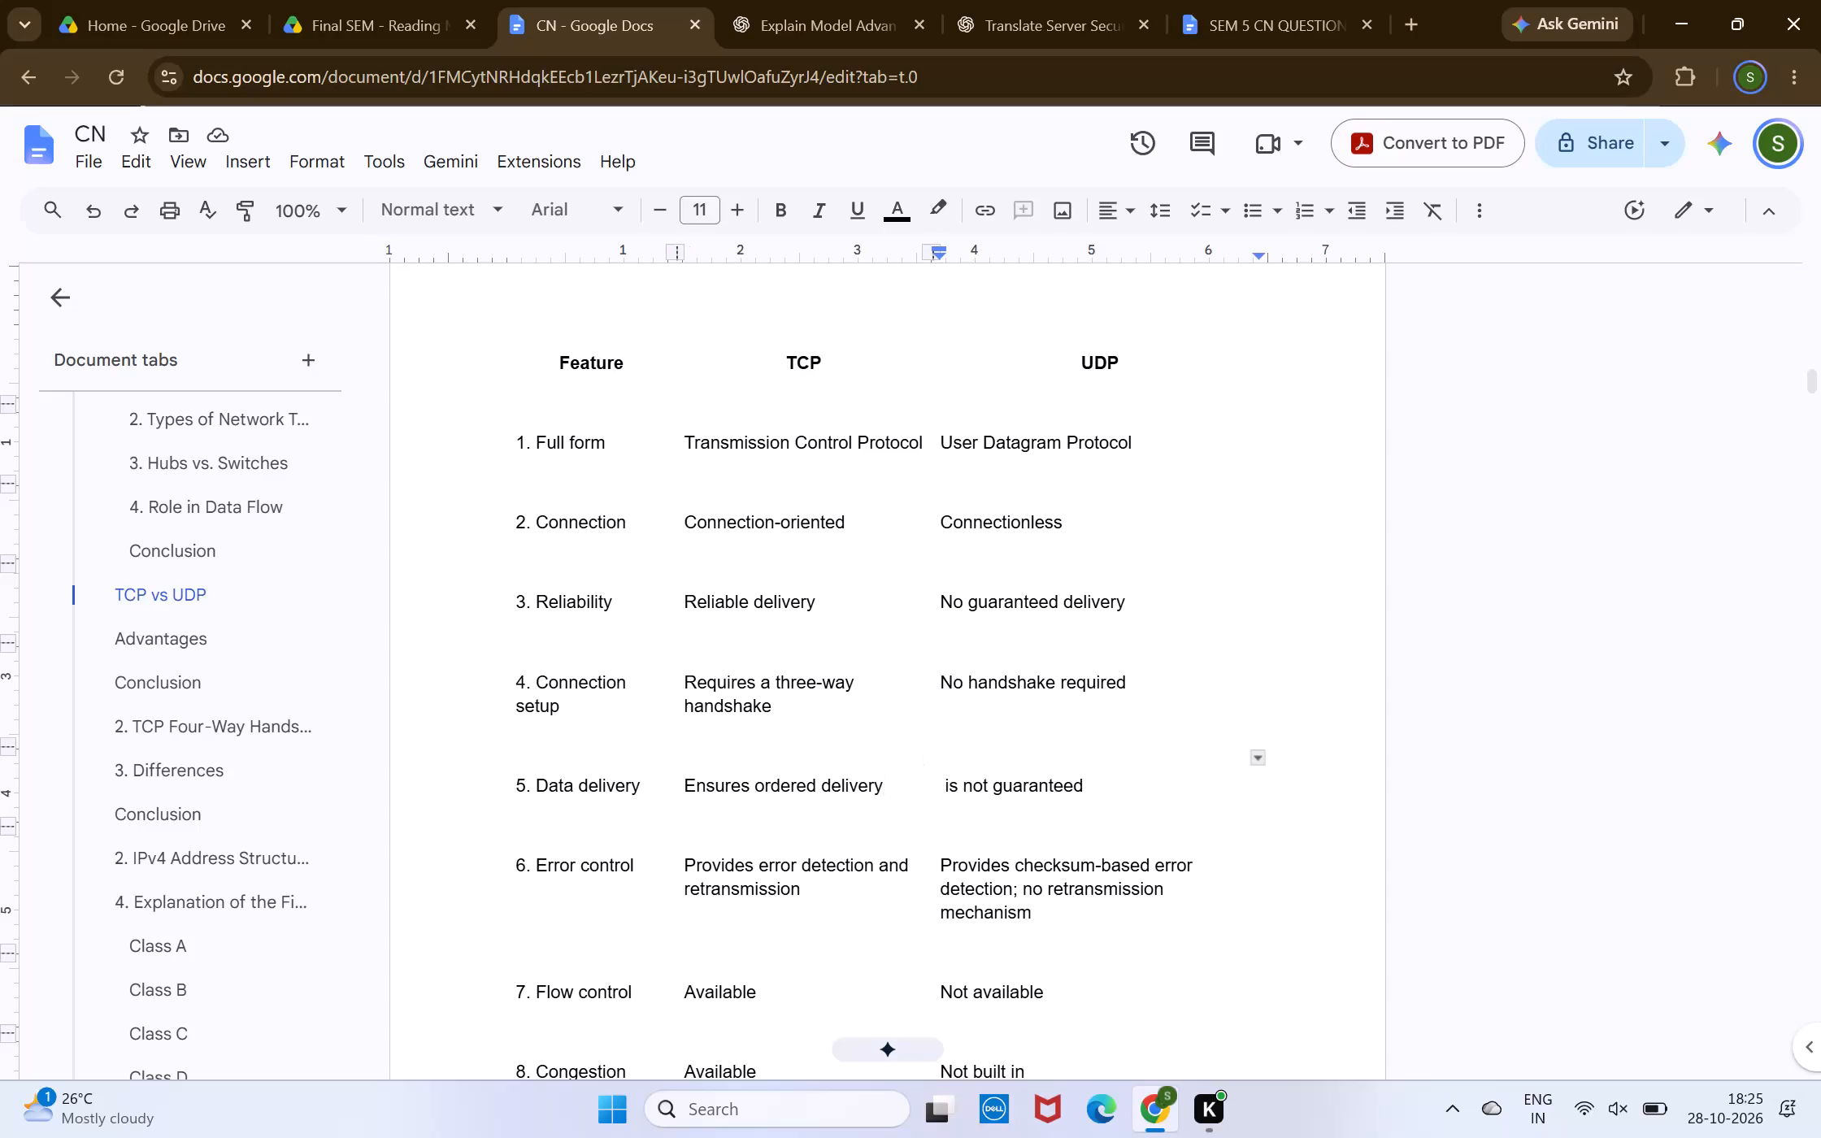
type("delivery")
key("space")
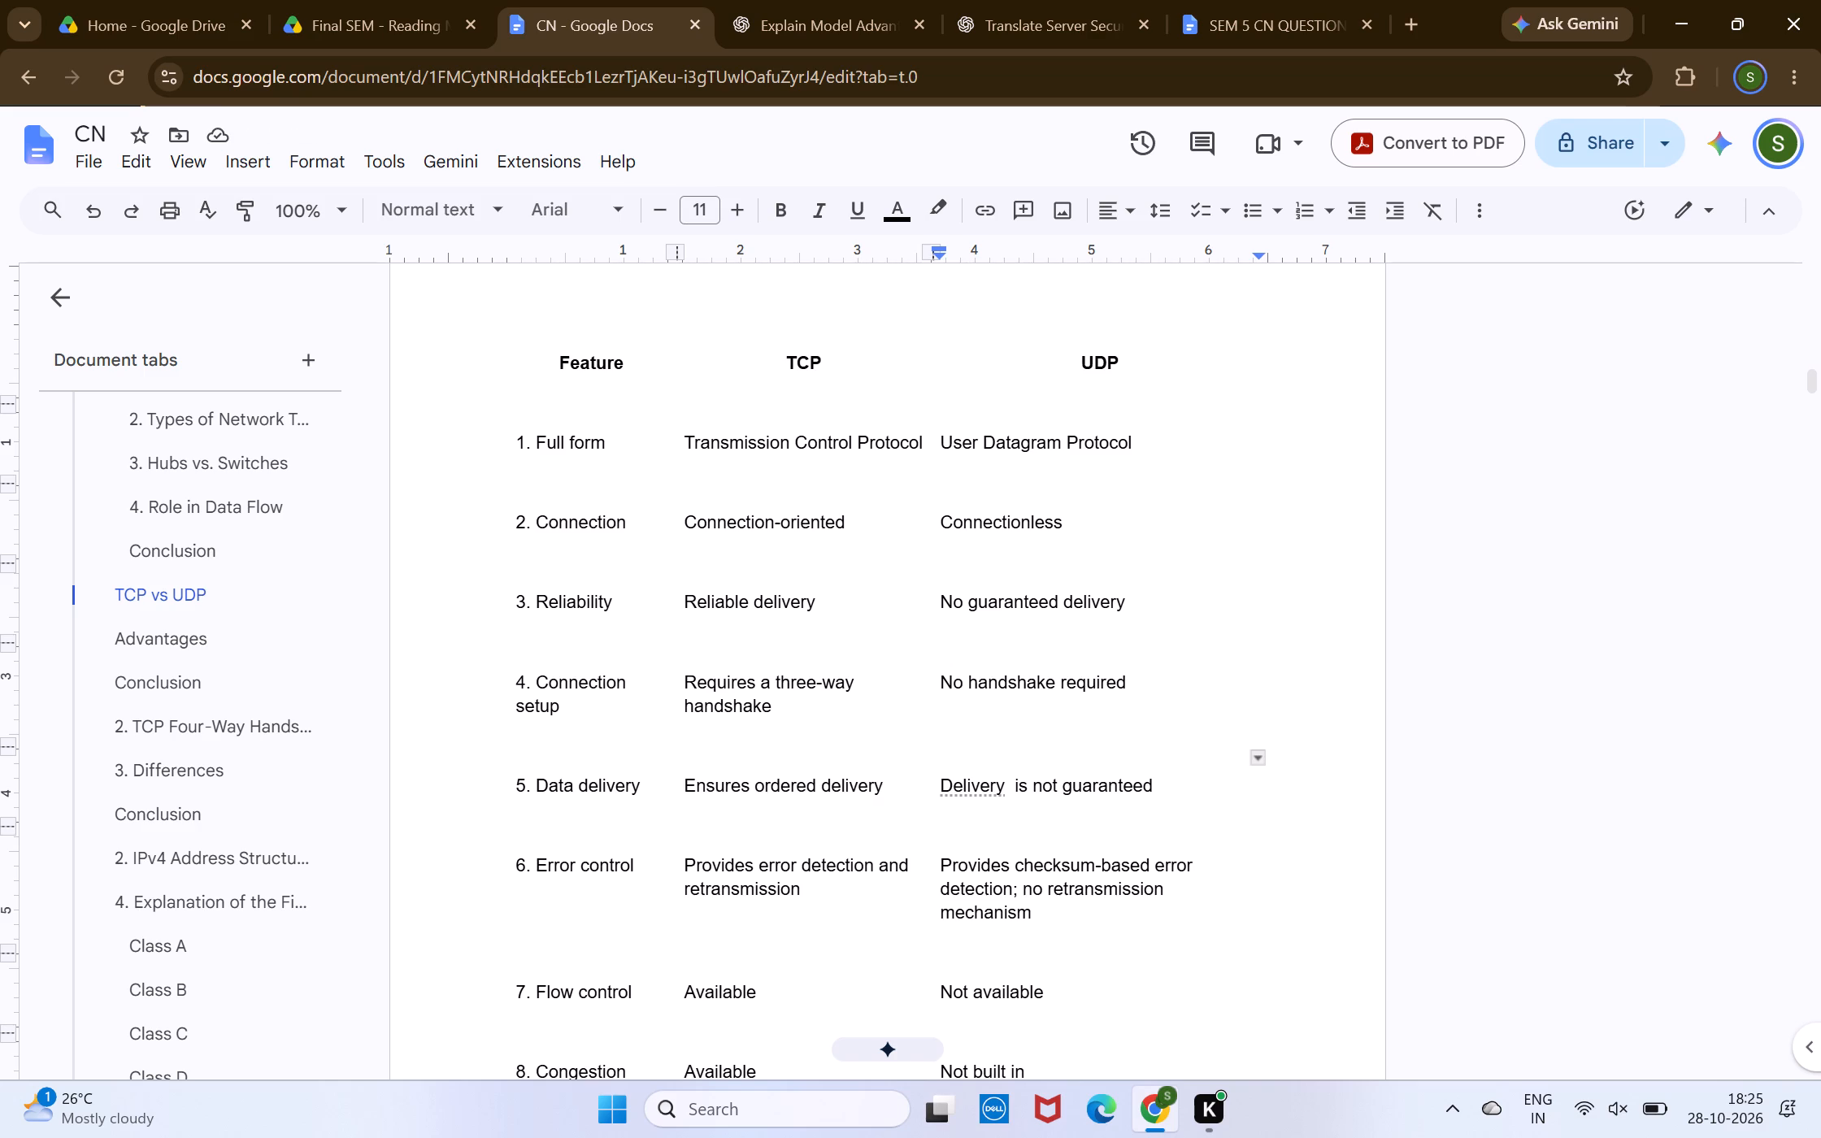
key("Right")
key("BackSpace")
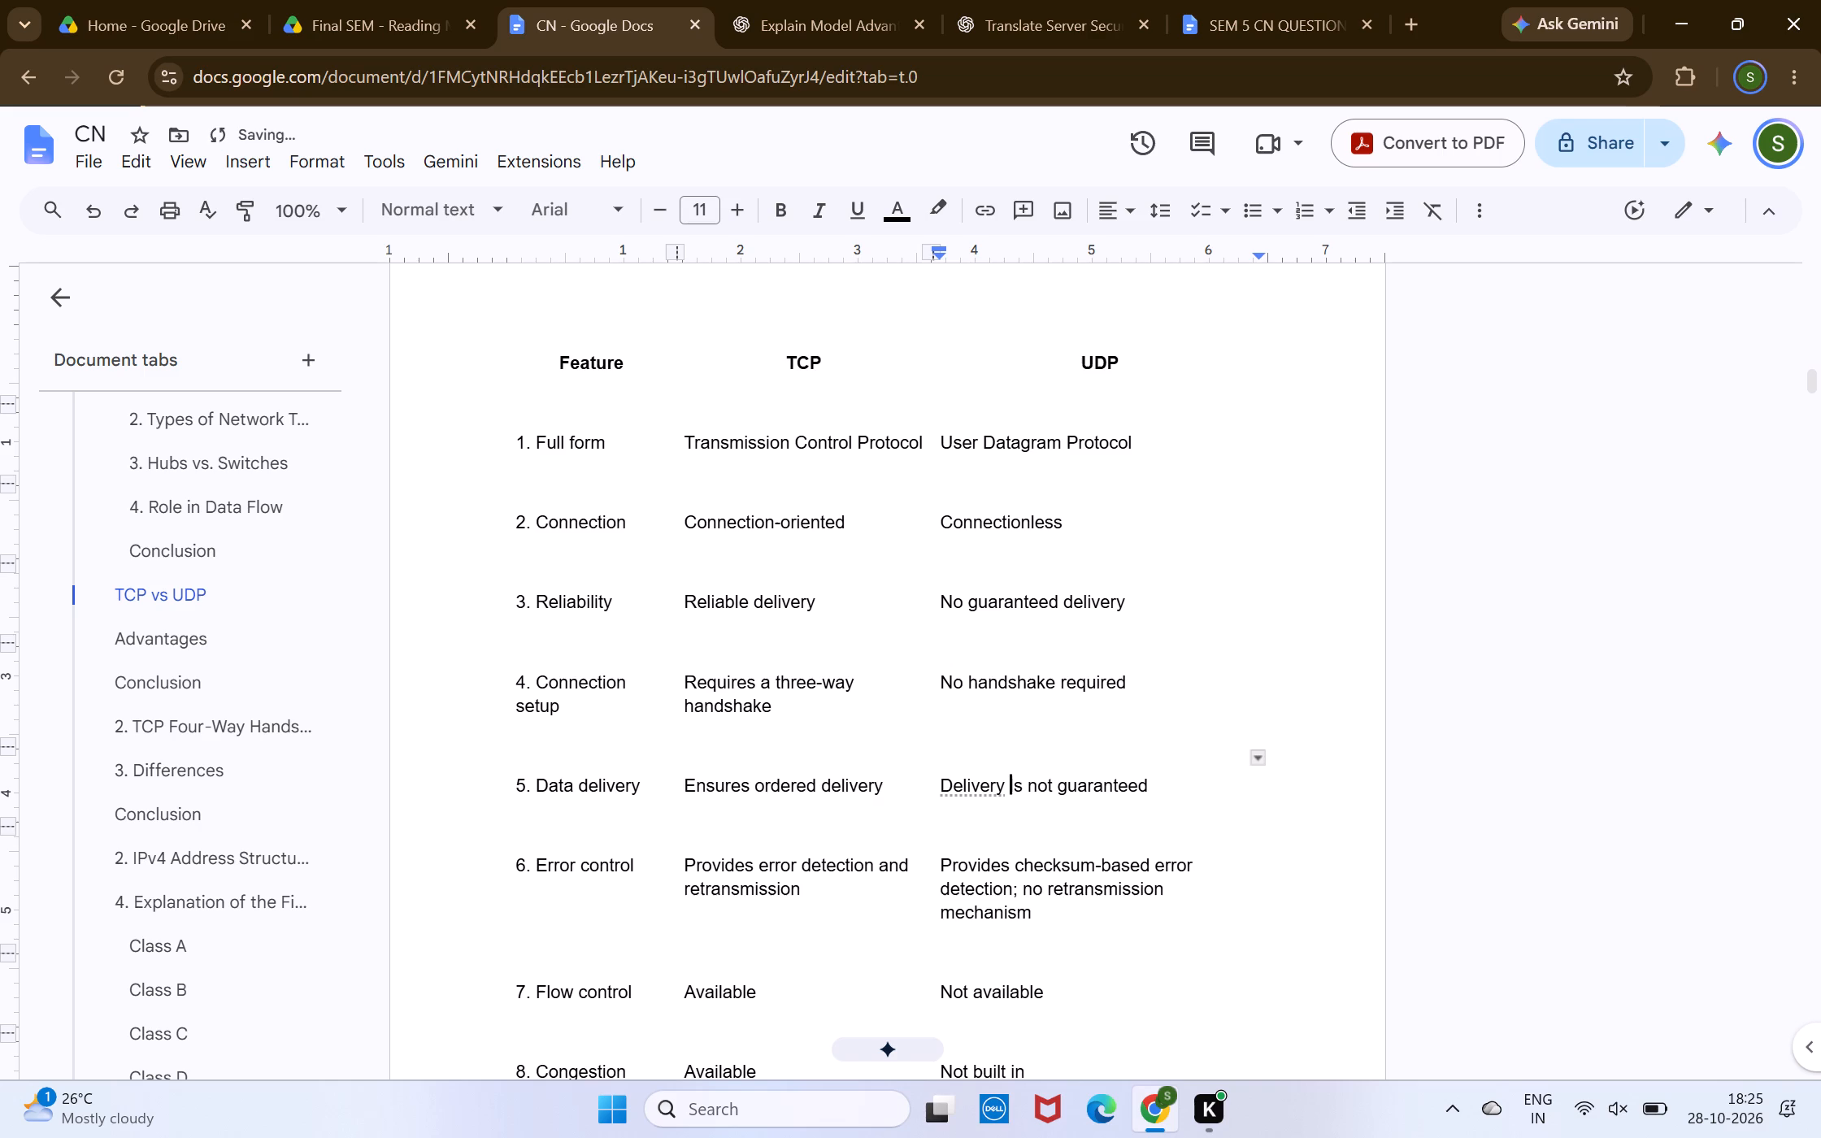
scroll(825, 701, "down", 2)
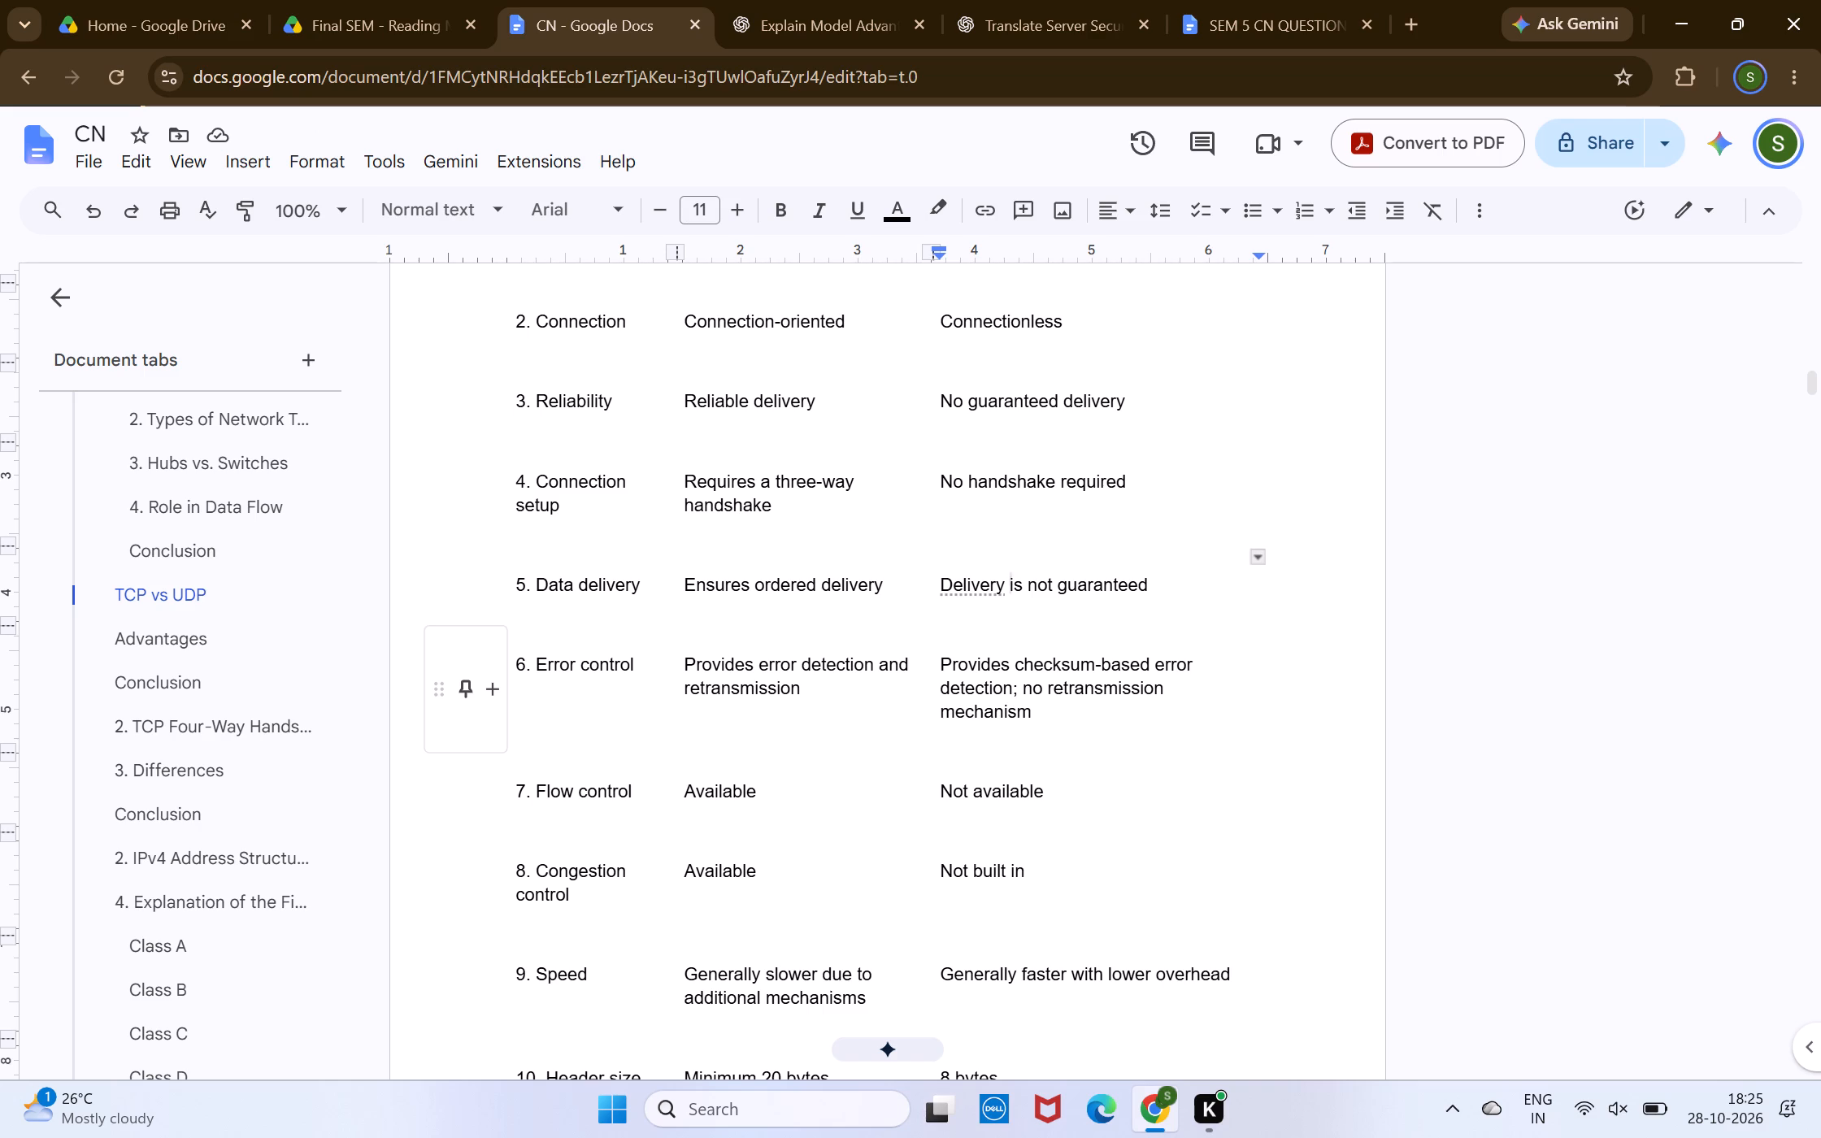
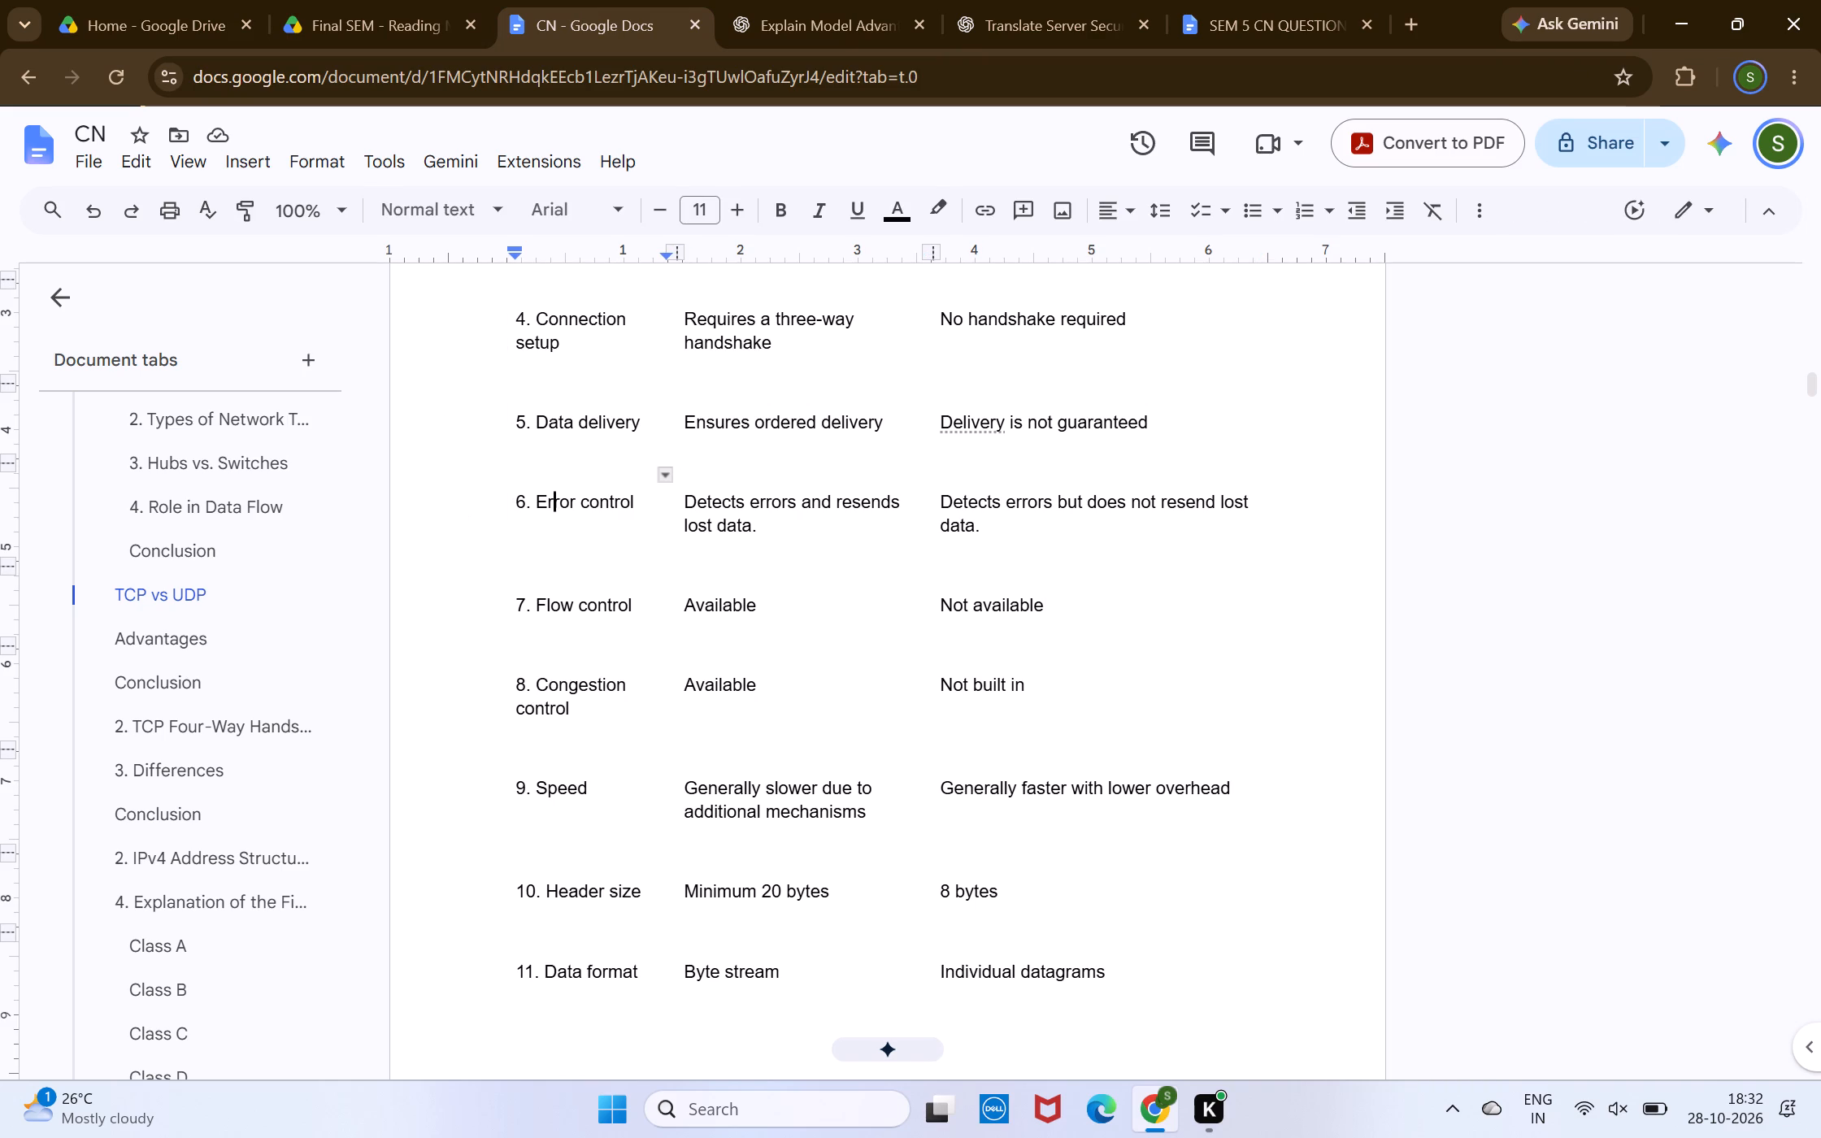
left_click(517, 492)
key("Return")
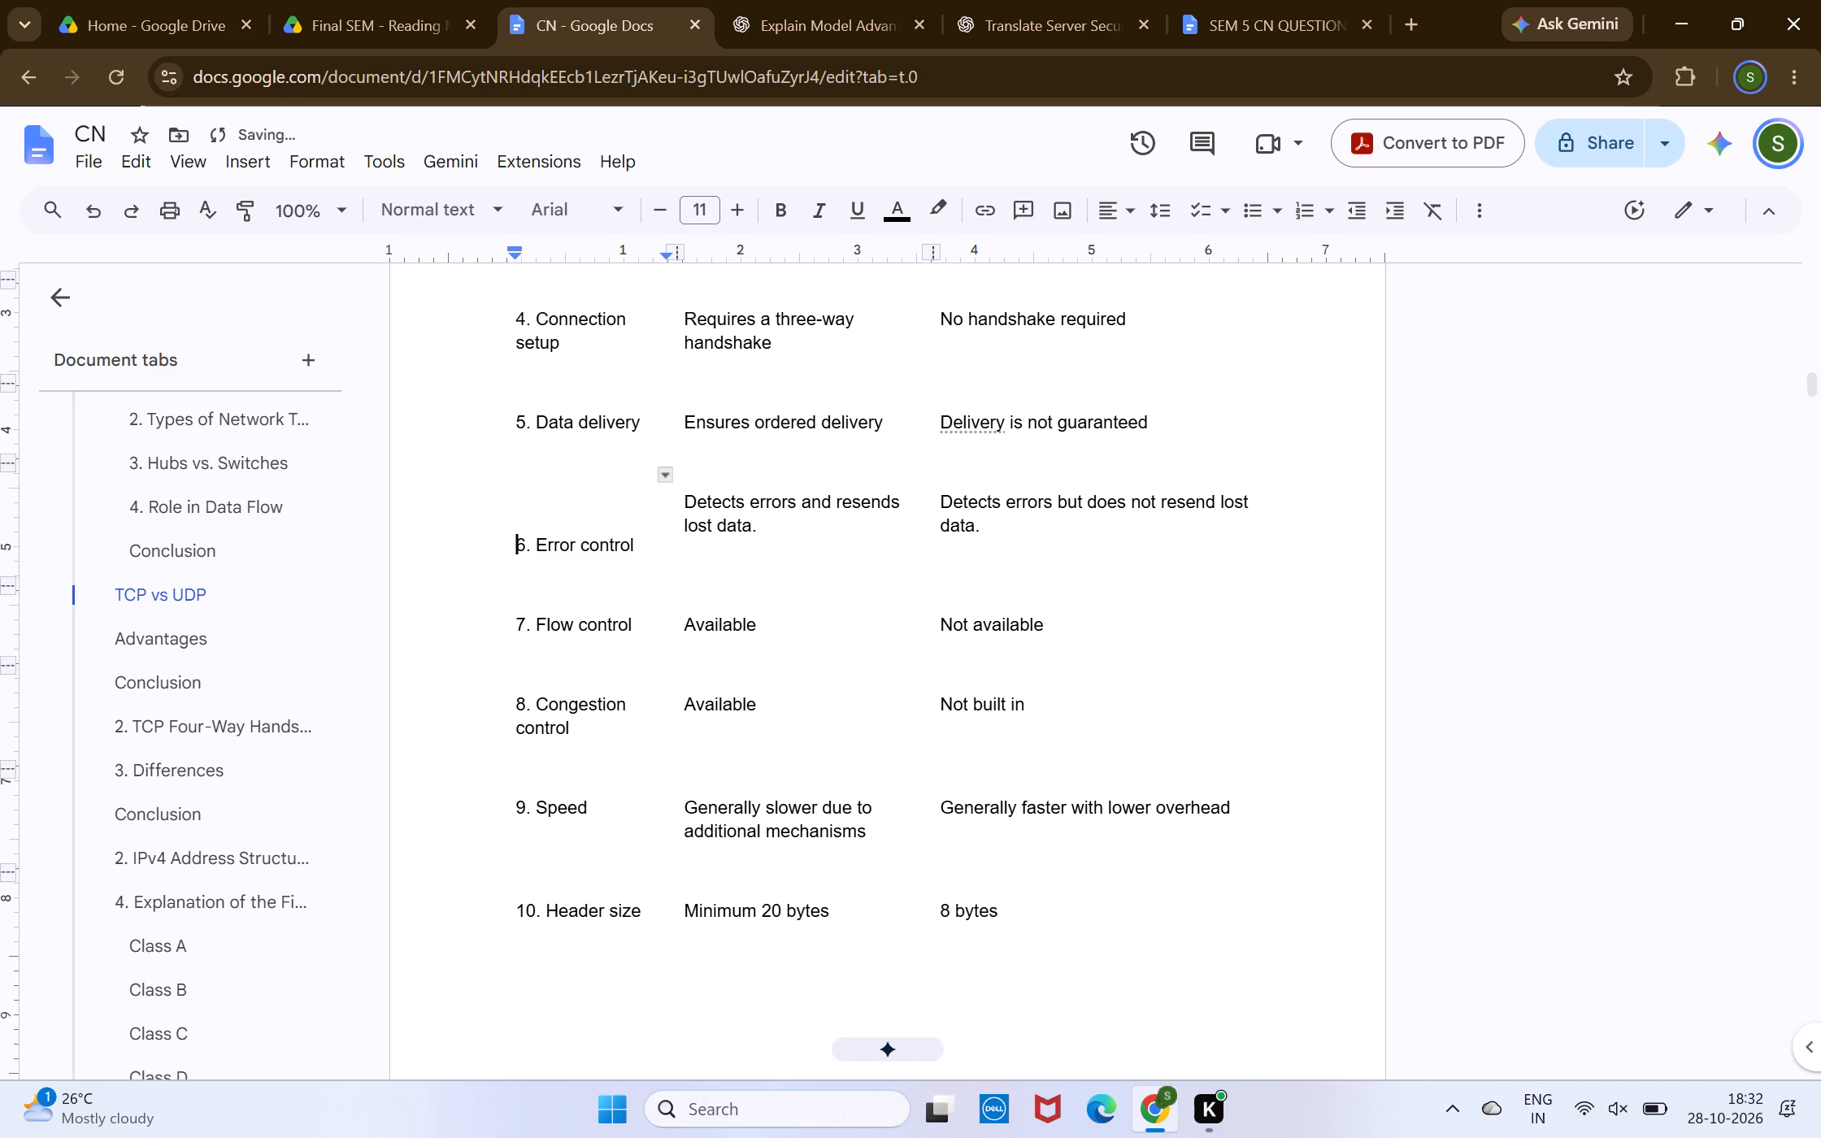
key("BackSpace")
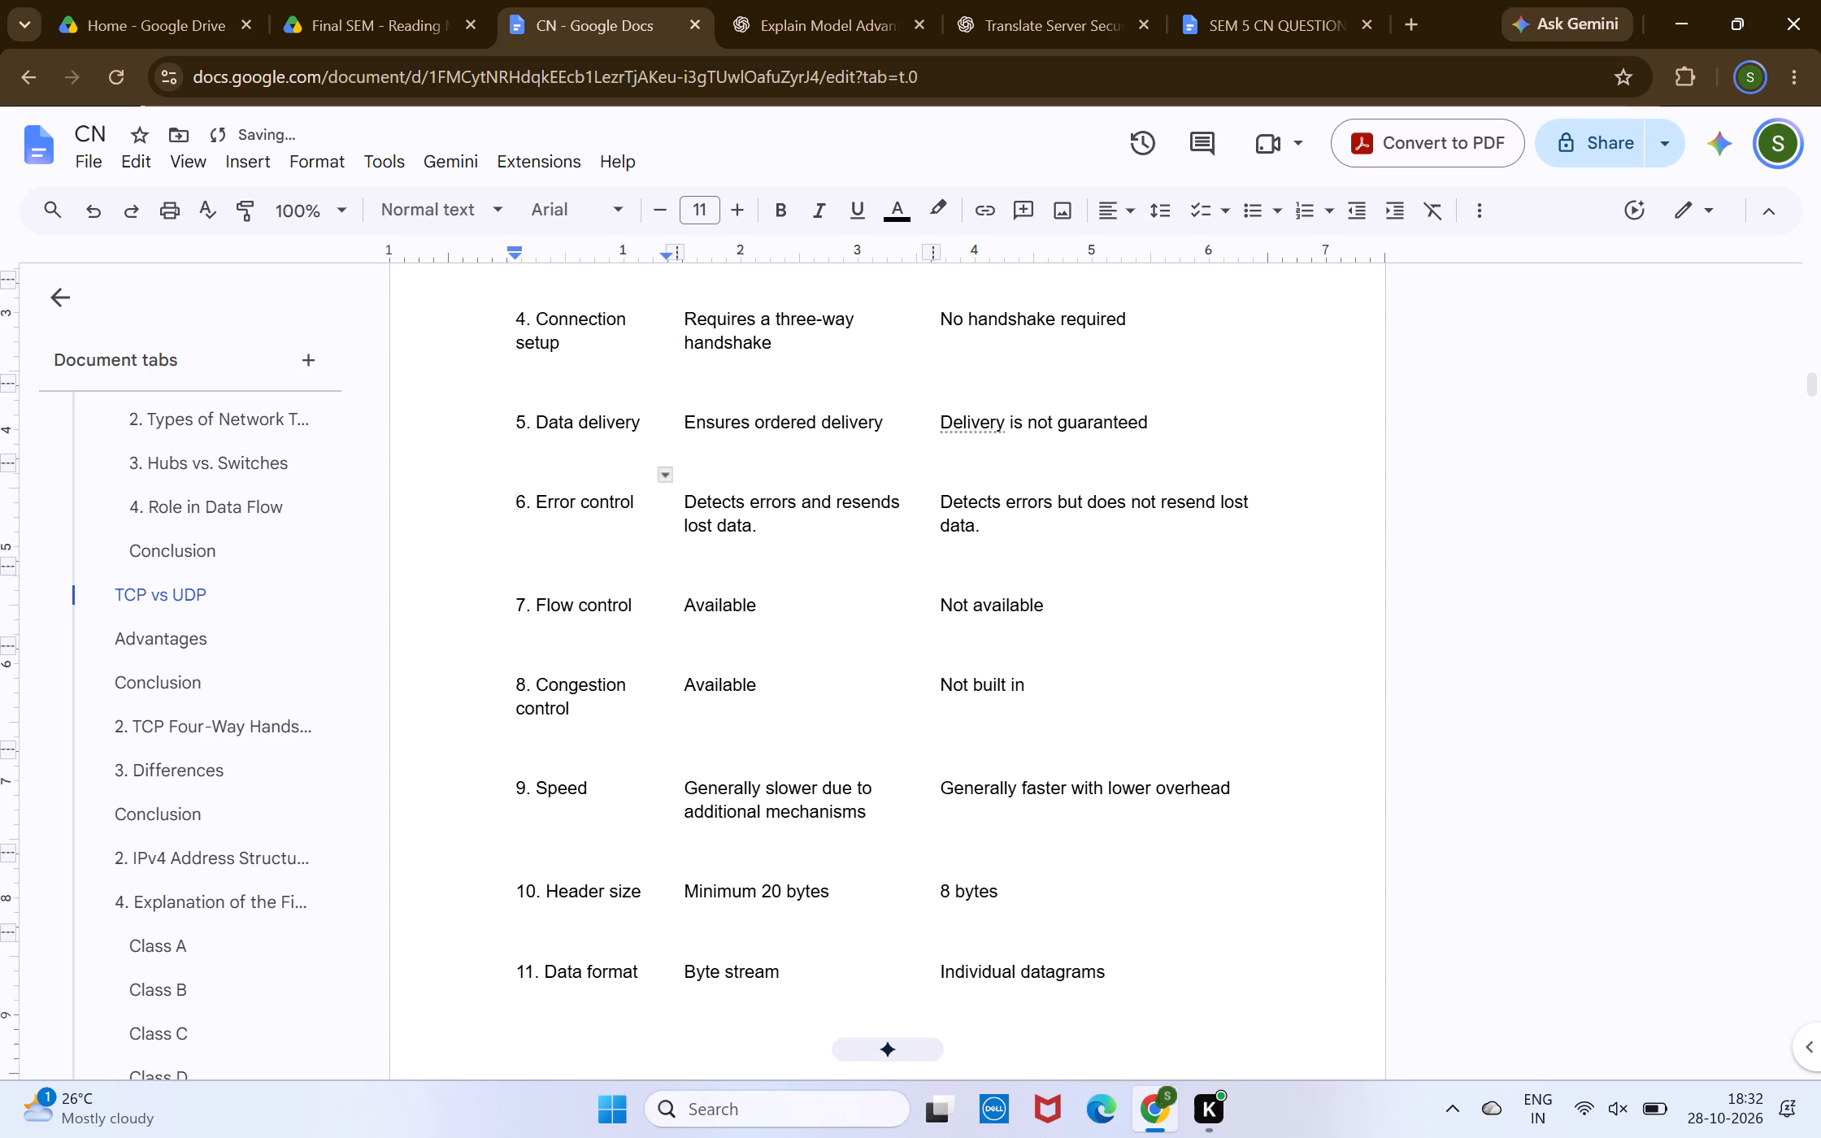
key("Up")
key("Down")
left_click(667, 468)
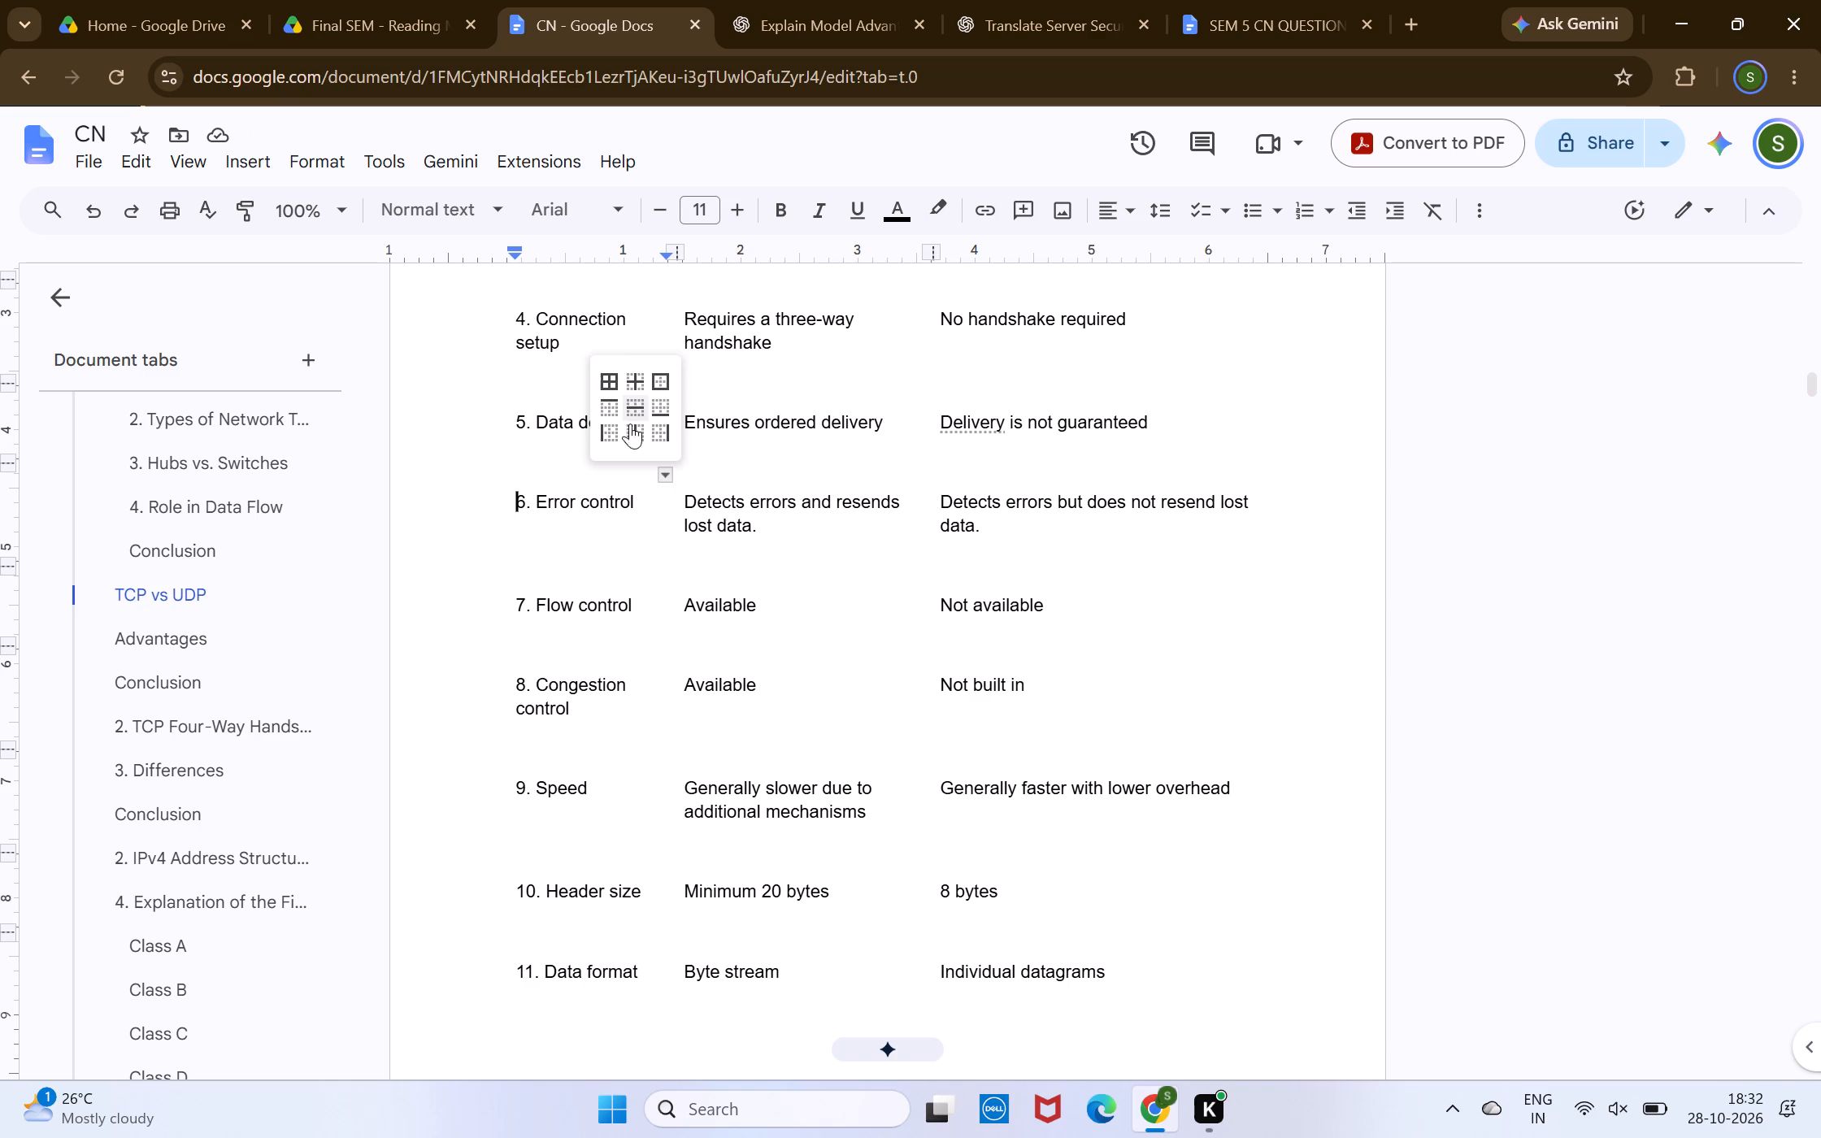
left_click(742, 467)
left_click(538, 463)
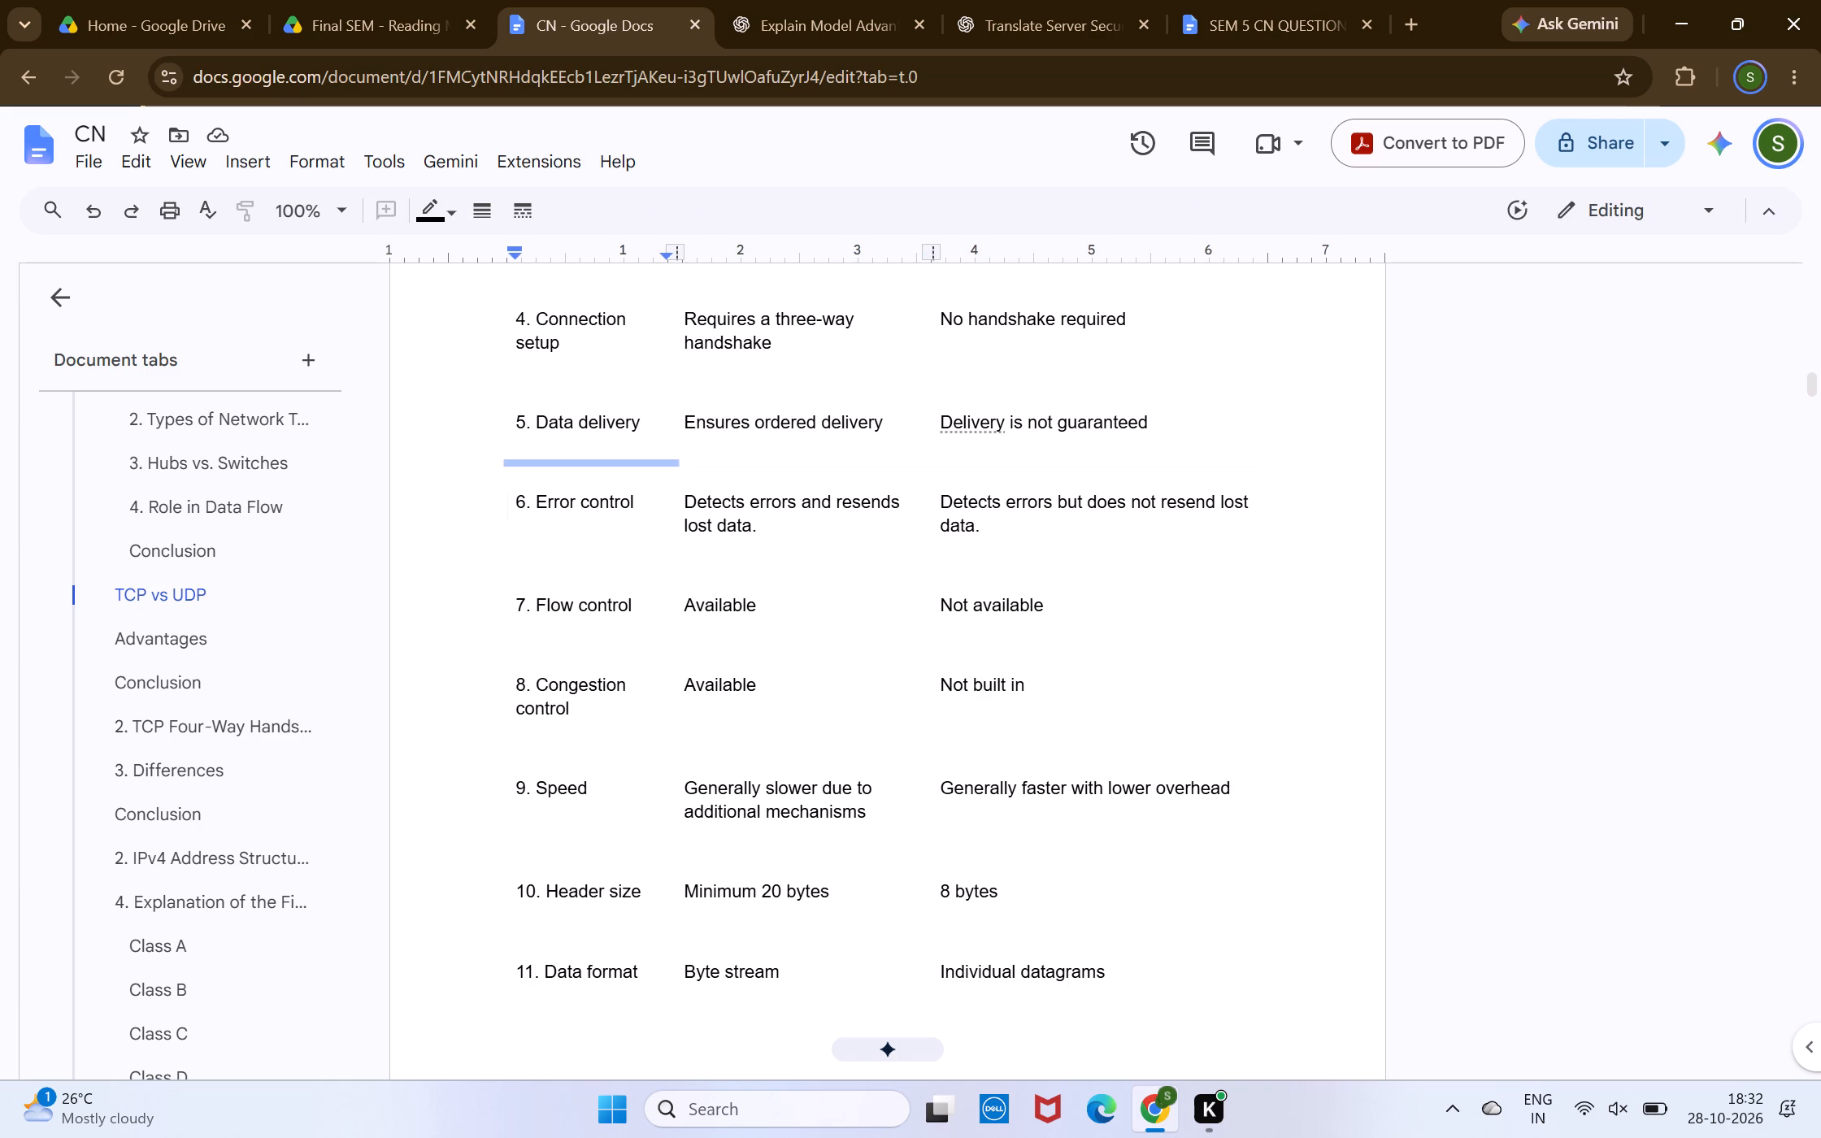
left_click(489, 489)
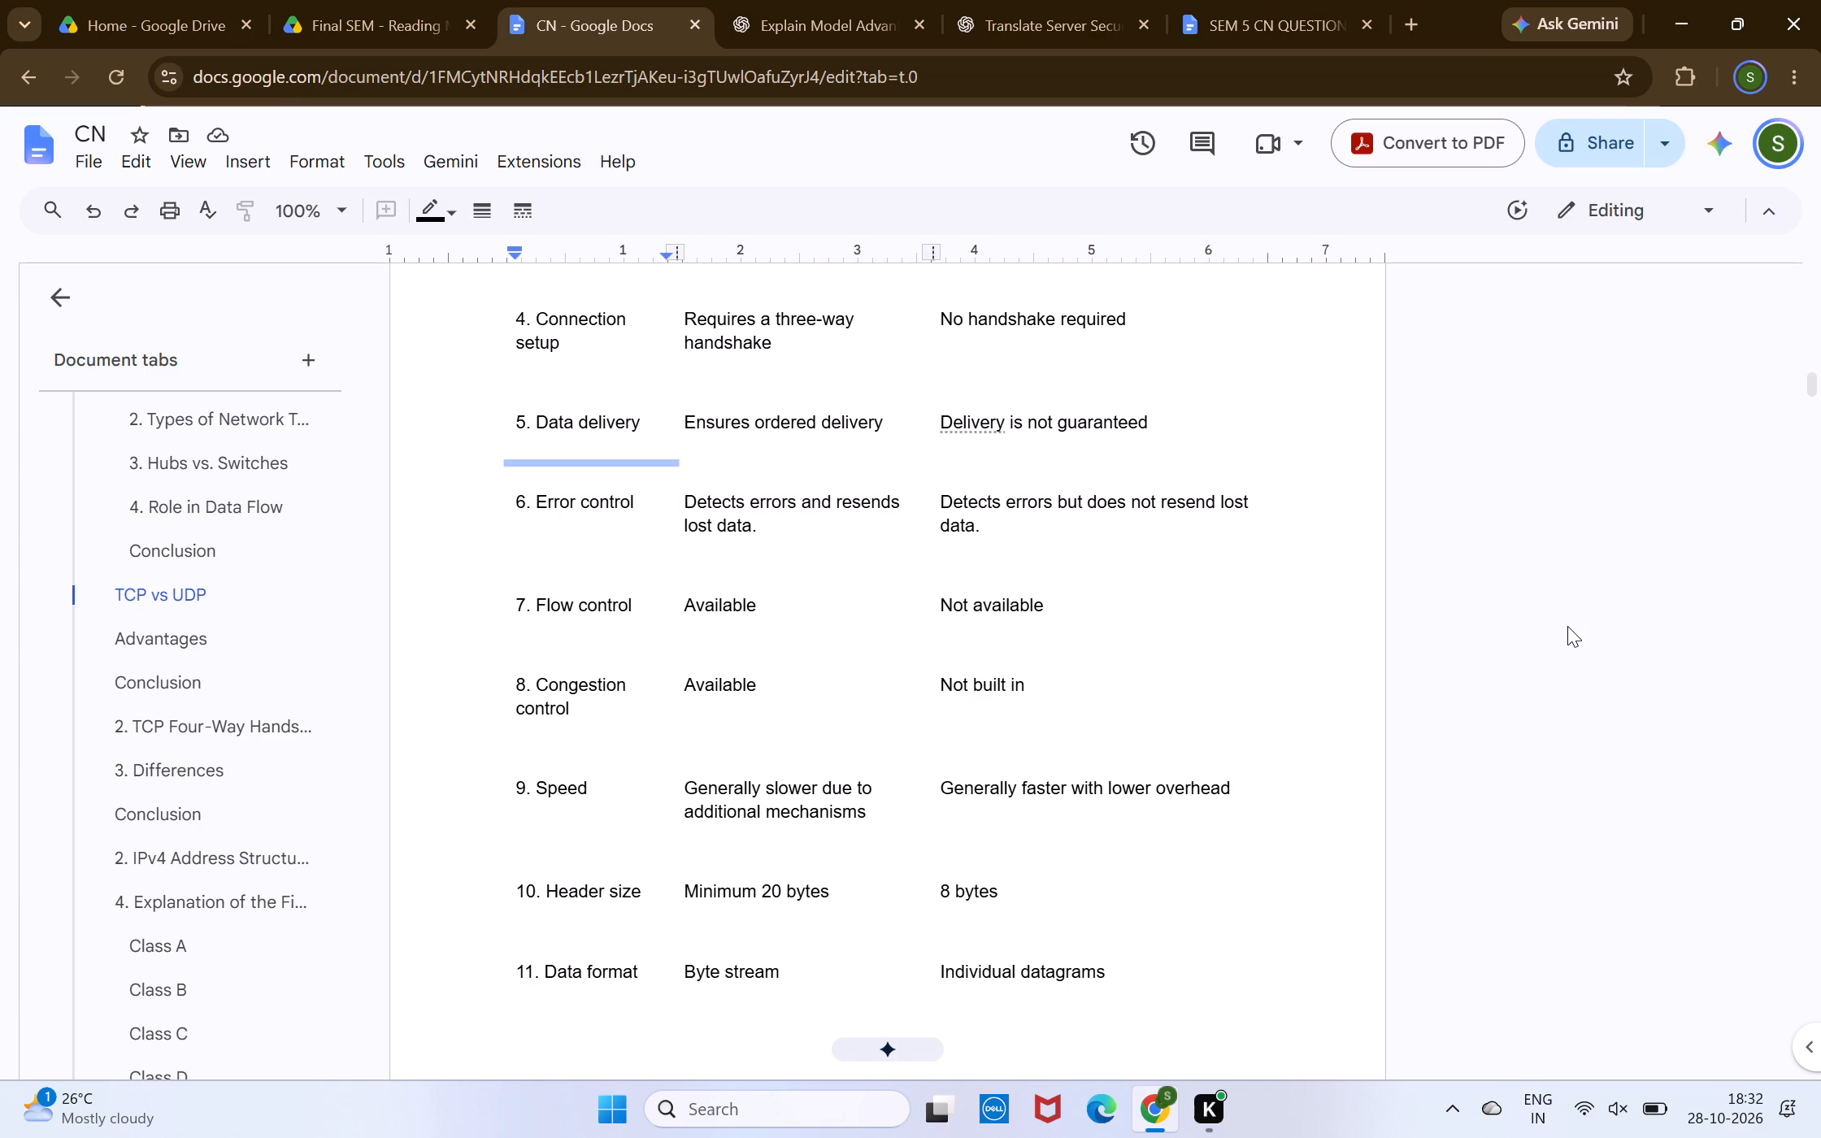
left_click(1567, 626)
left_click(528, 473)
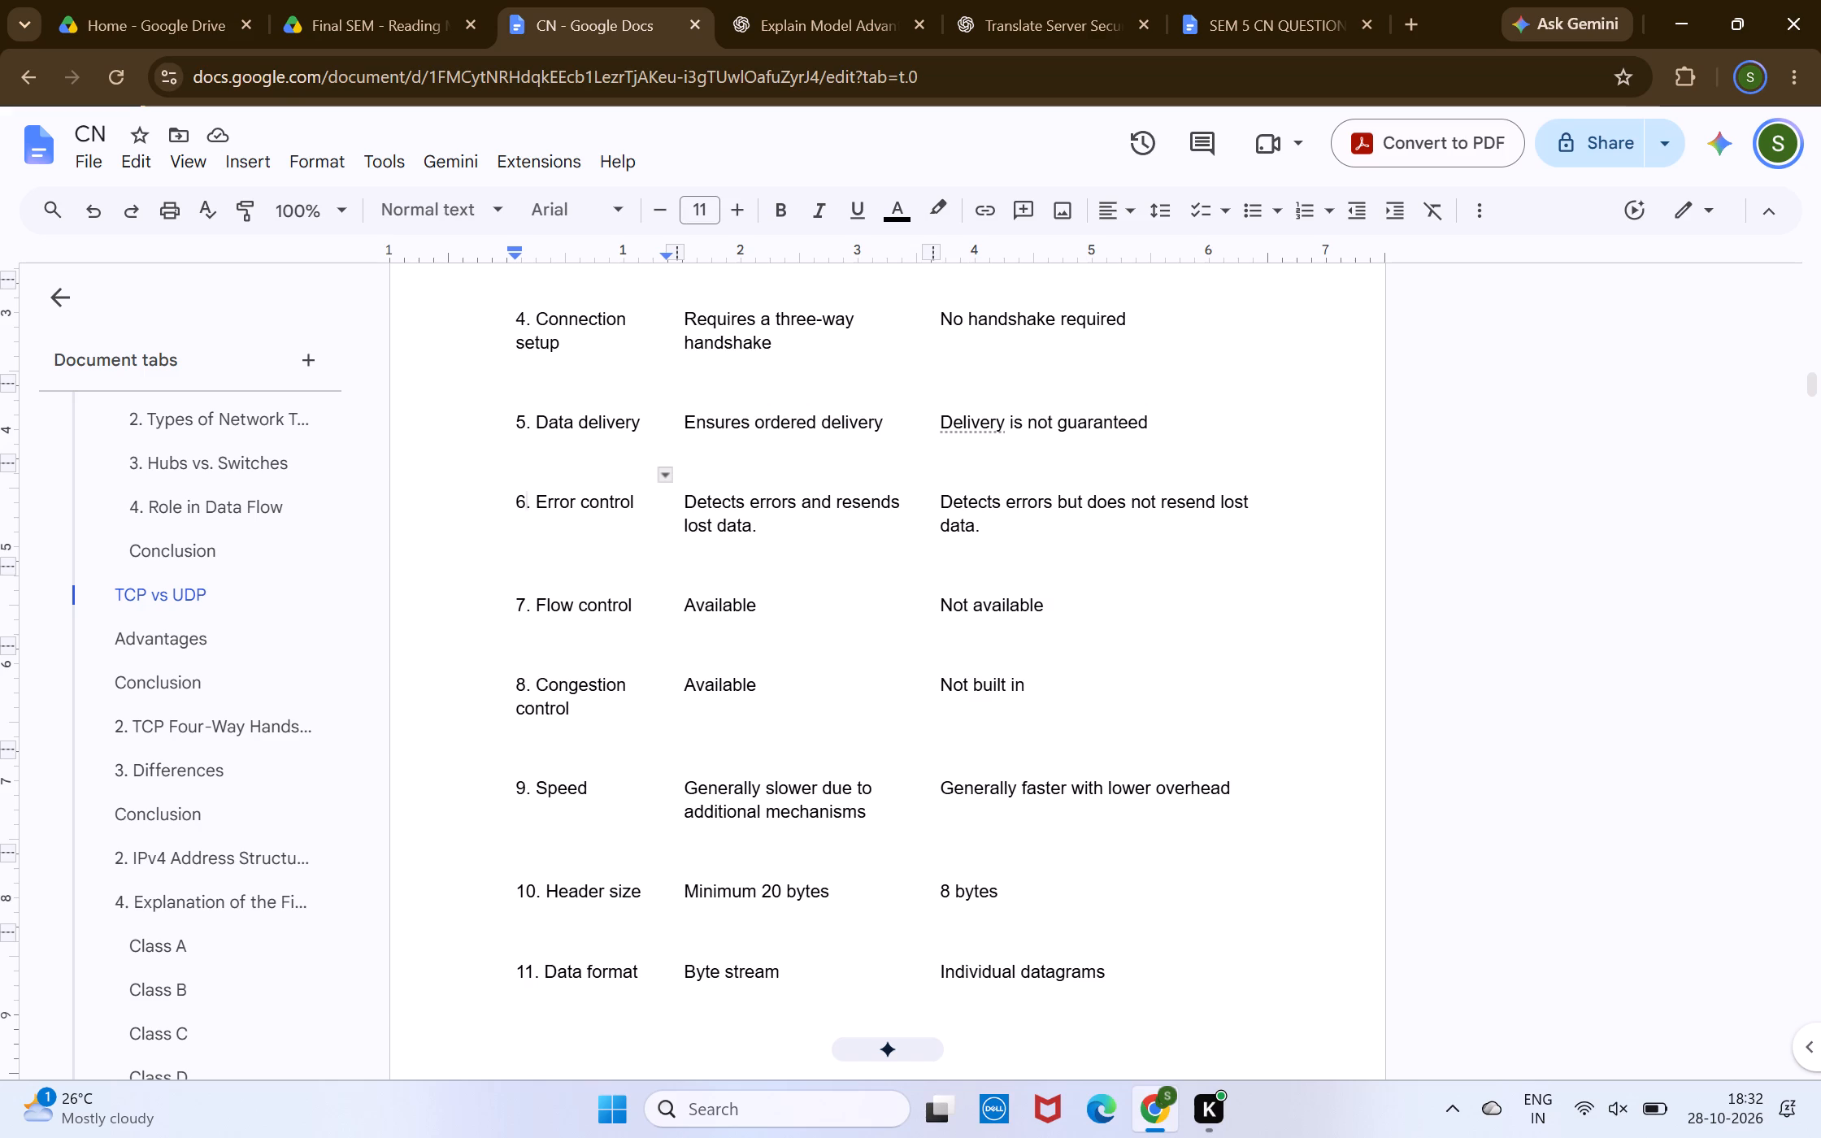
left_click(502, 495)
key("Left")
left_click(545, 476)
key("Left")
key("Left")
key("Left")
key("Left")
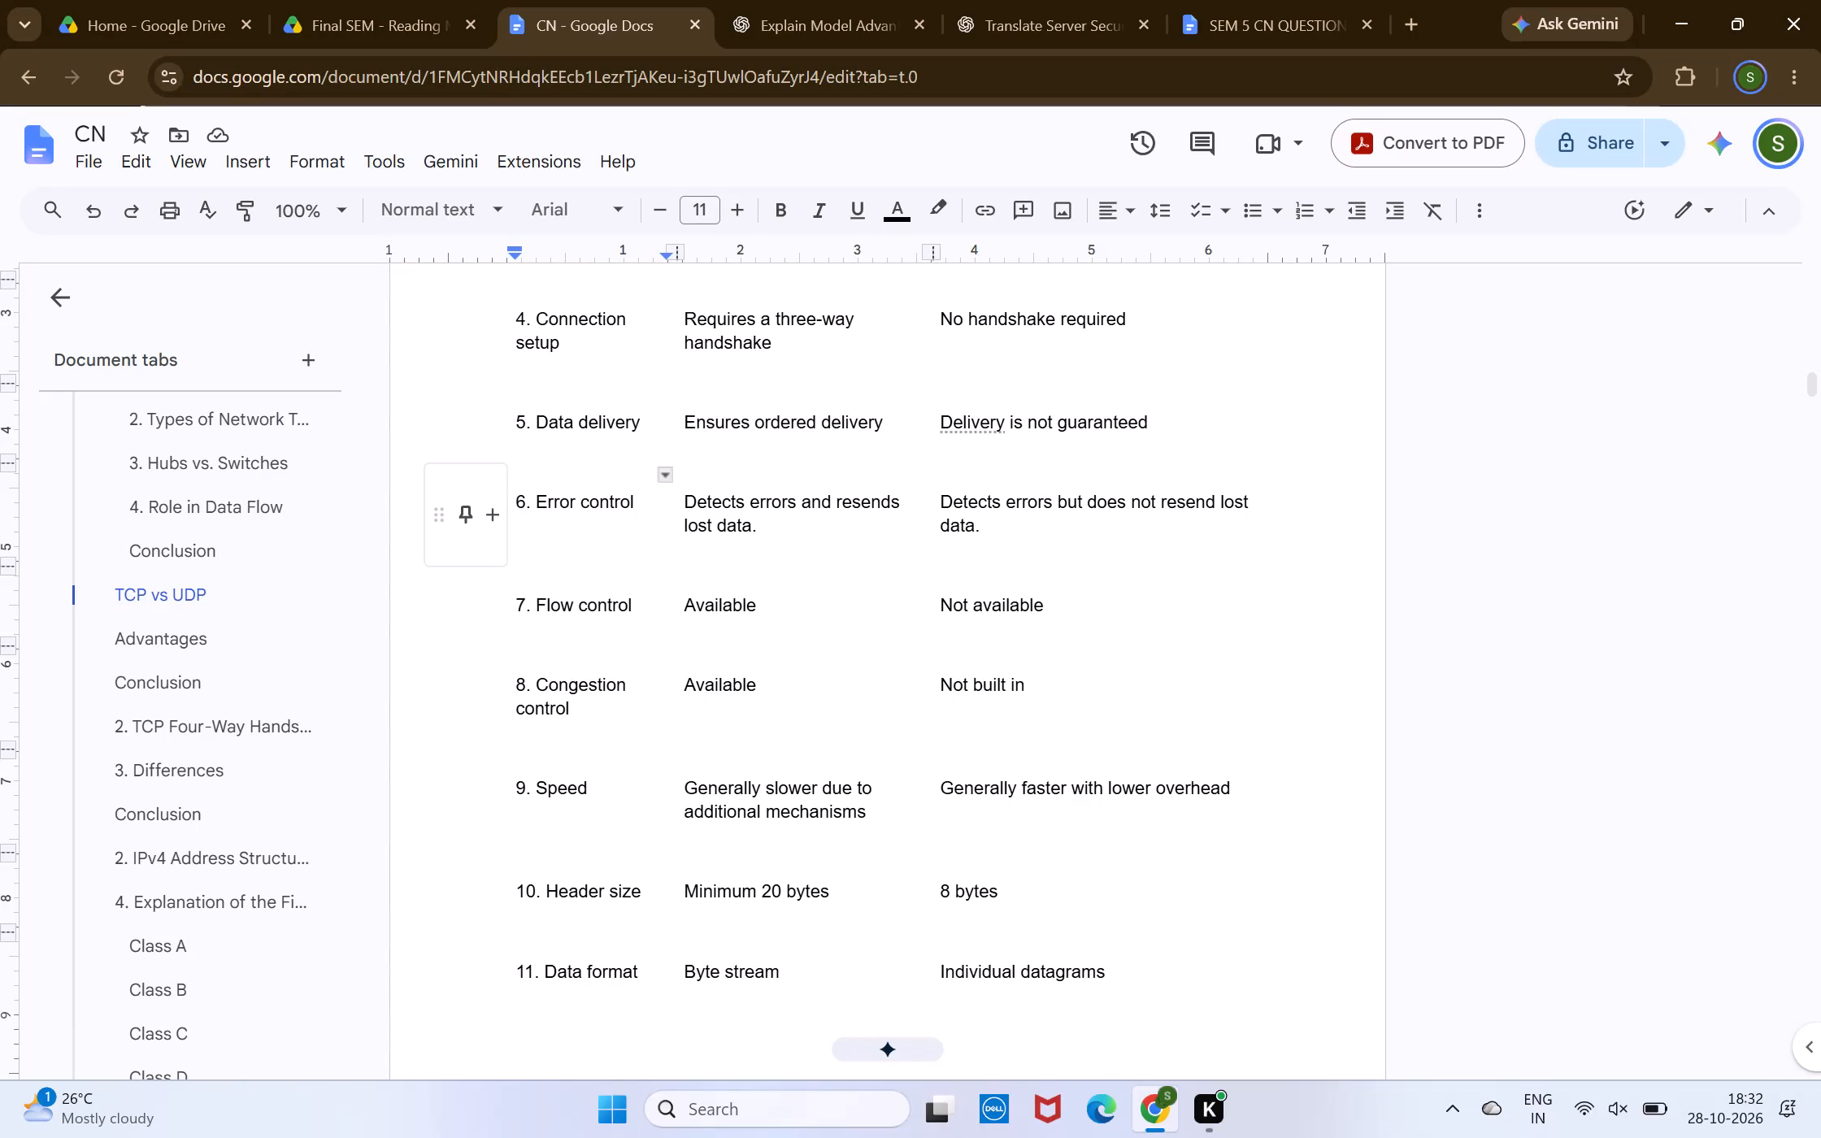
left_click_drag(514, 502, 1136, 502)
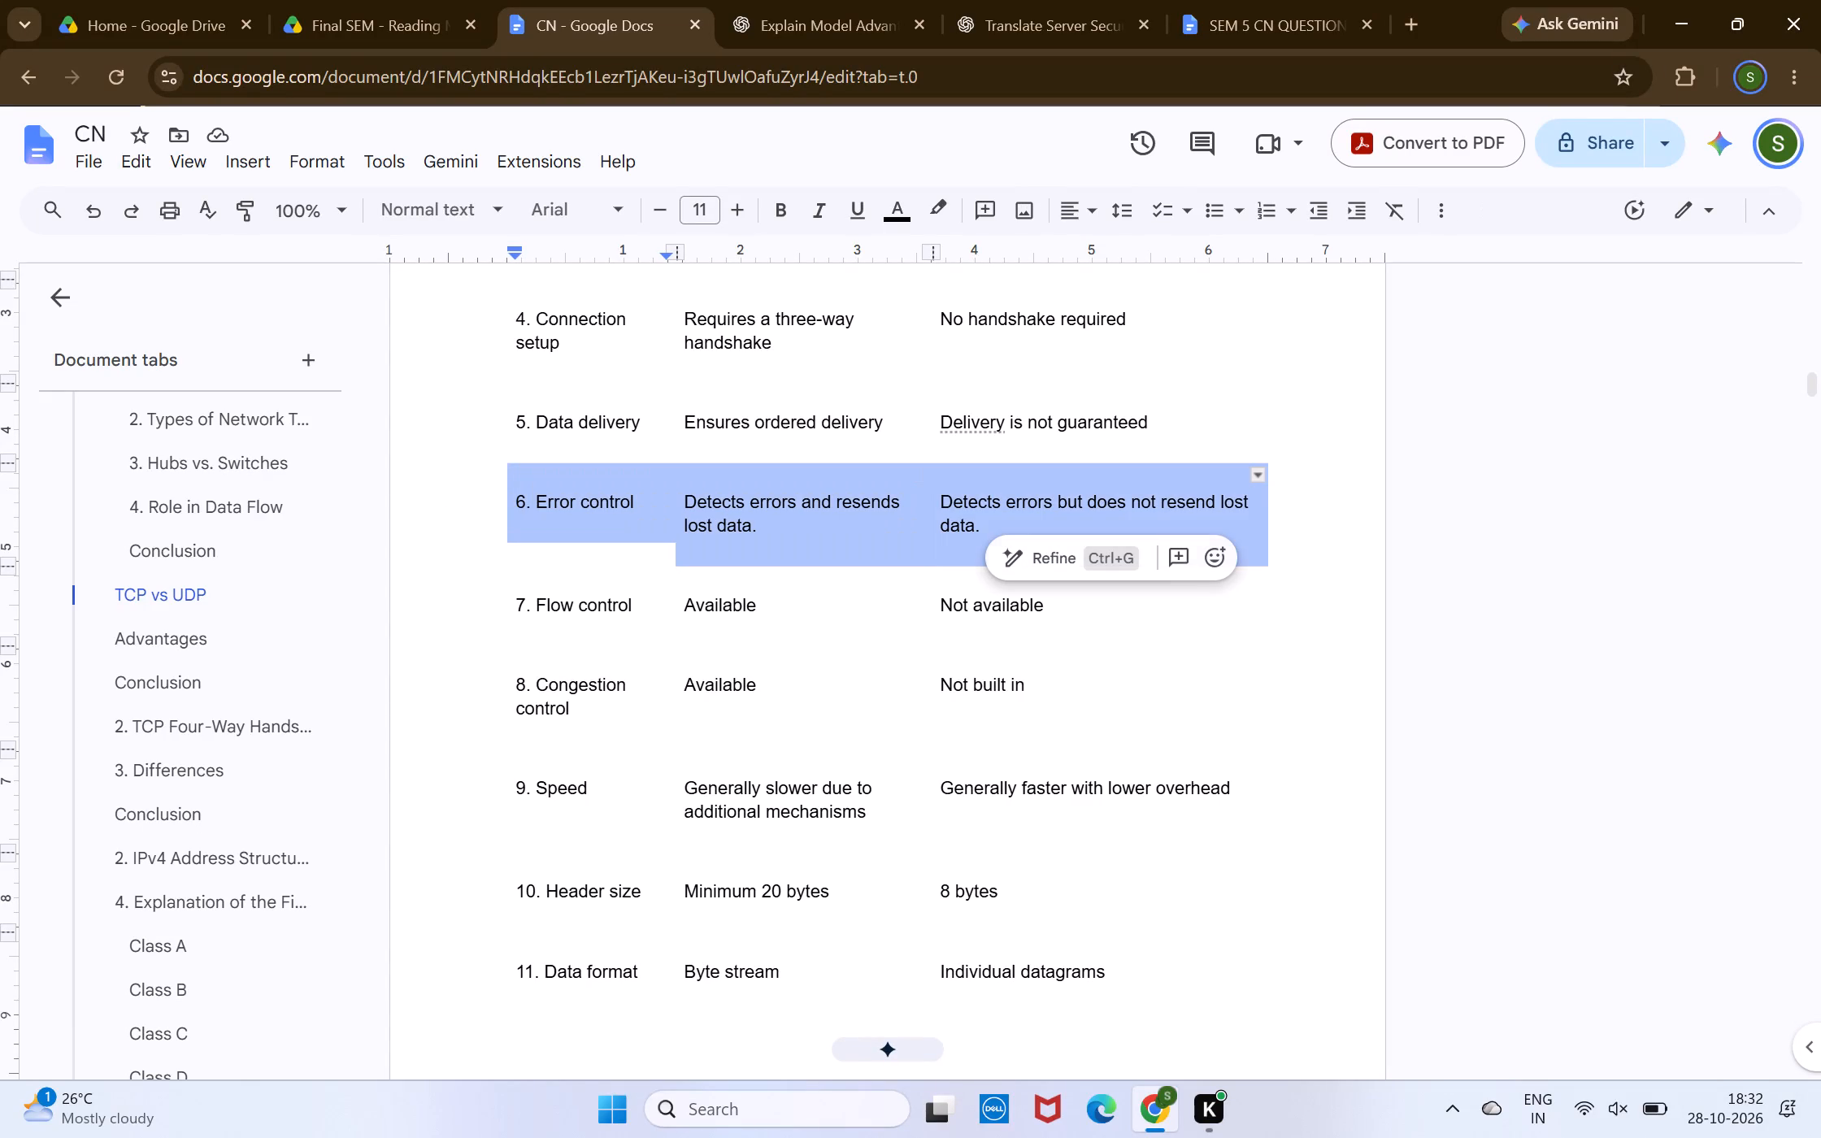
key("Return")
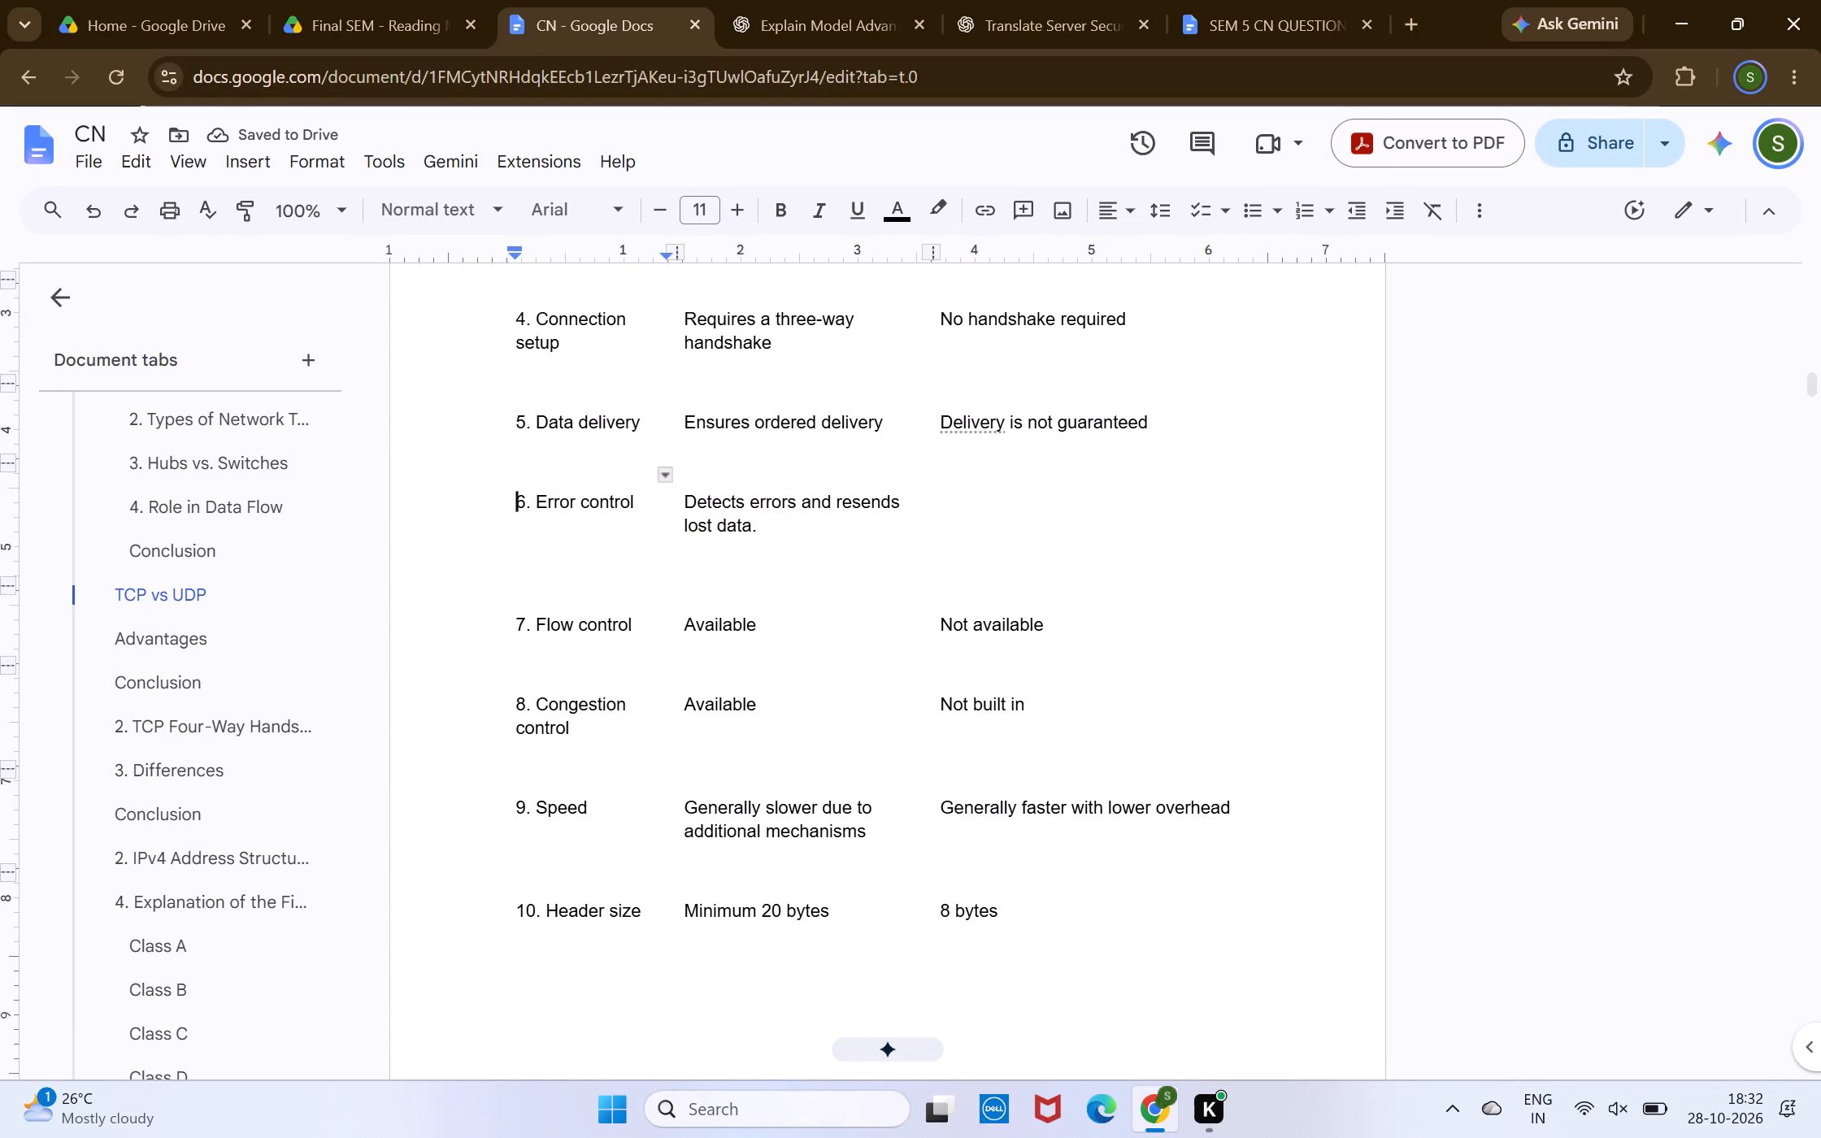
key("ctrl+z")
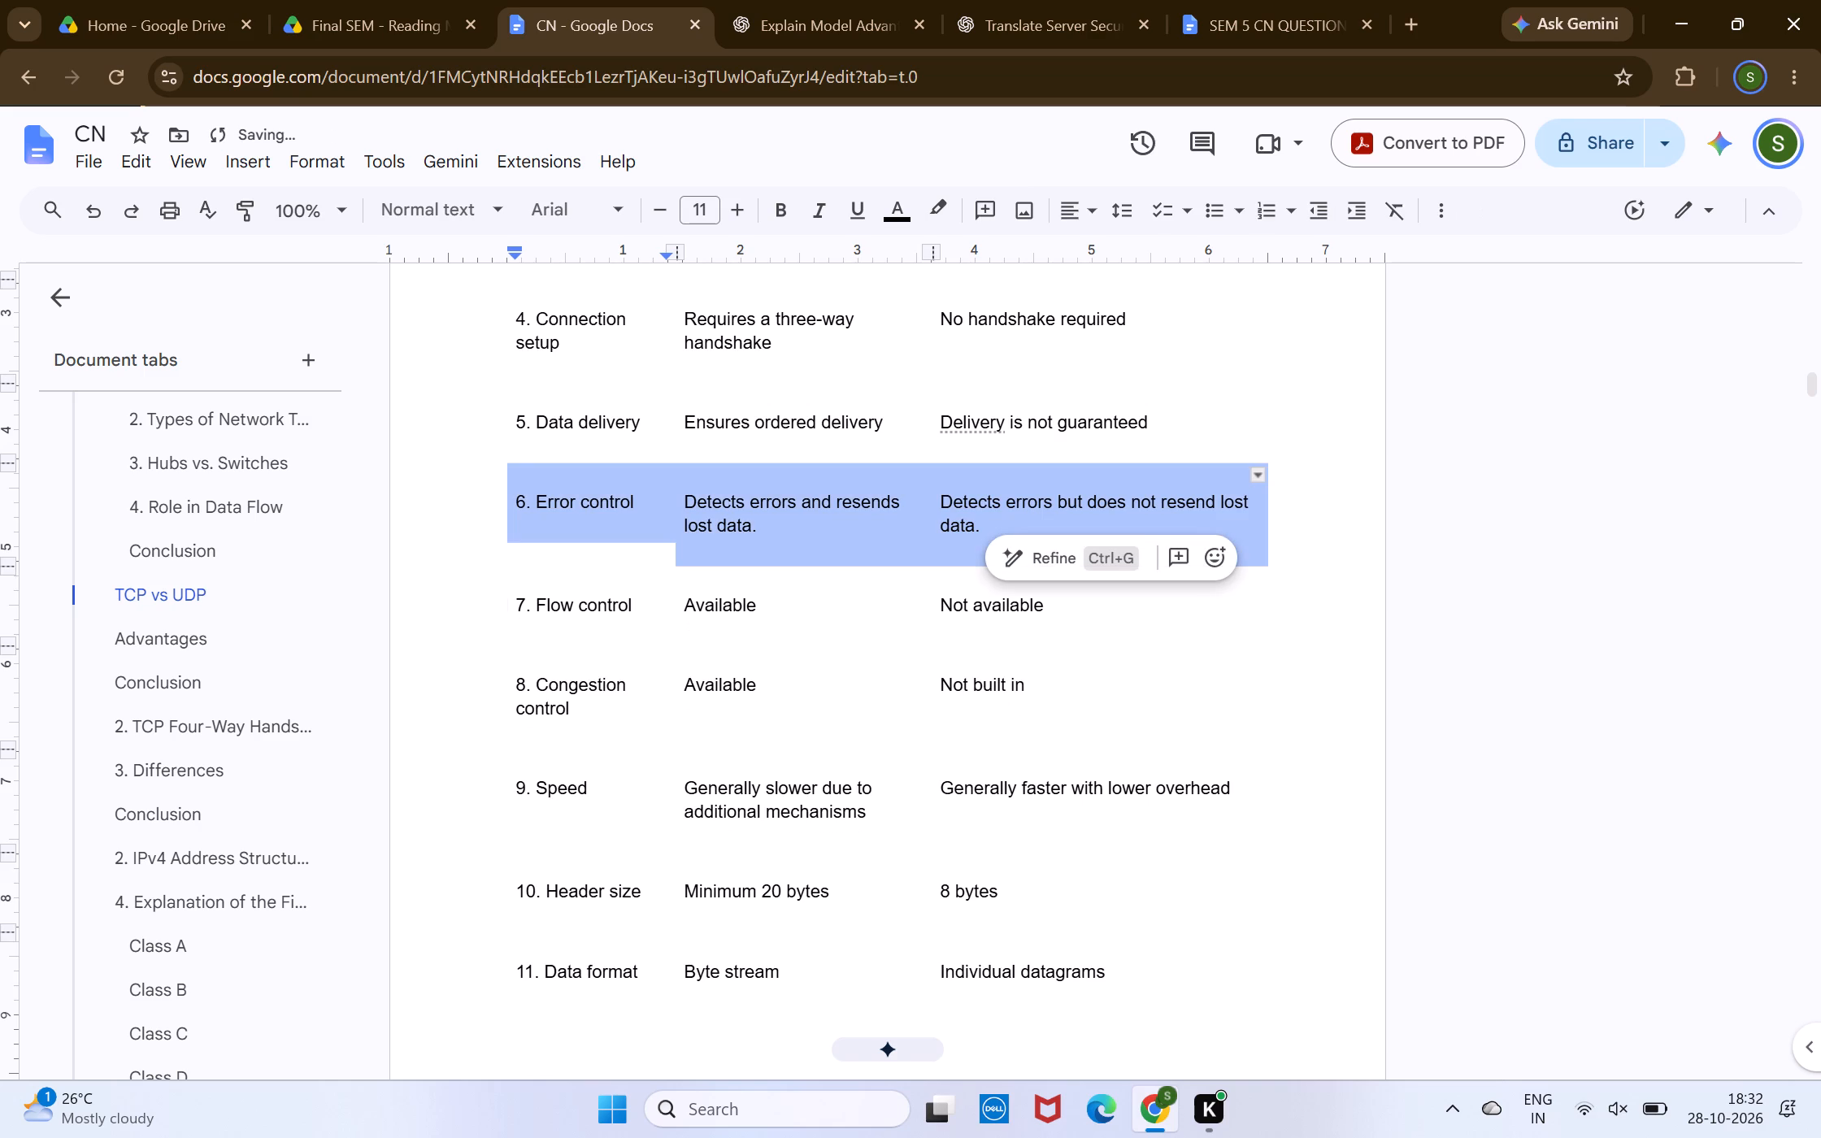
Insert a blank line above the existing text in all three cells of the "6. Error control" row.
left_click(531, 503)
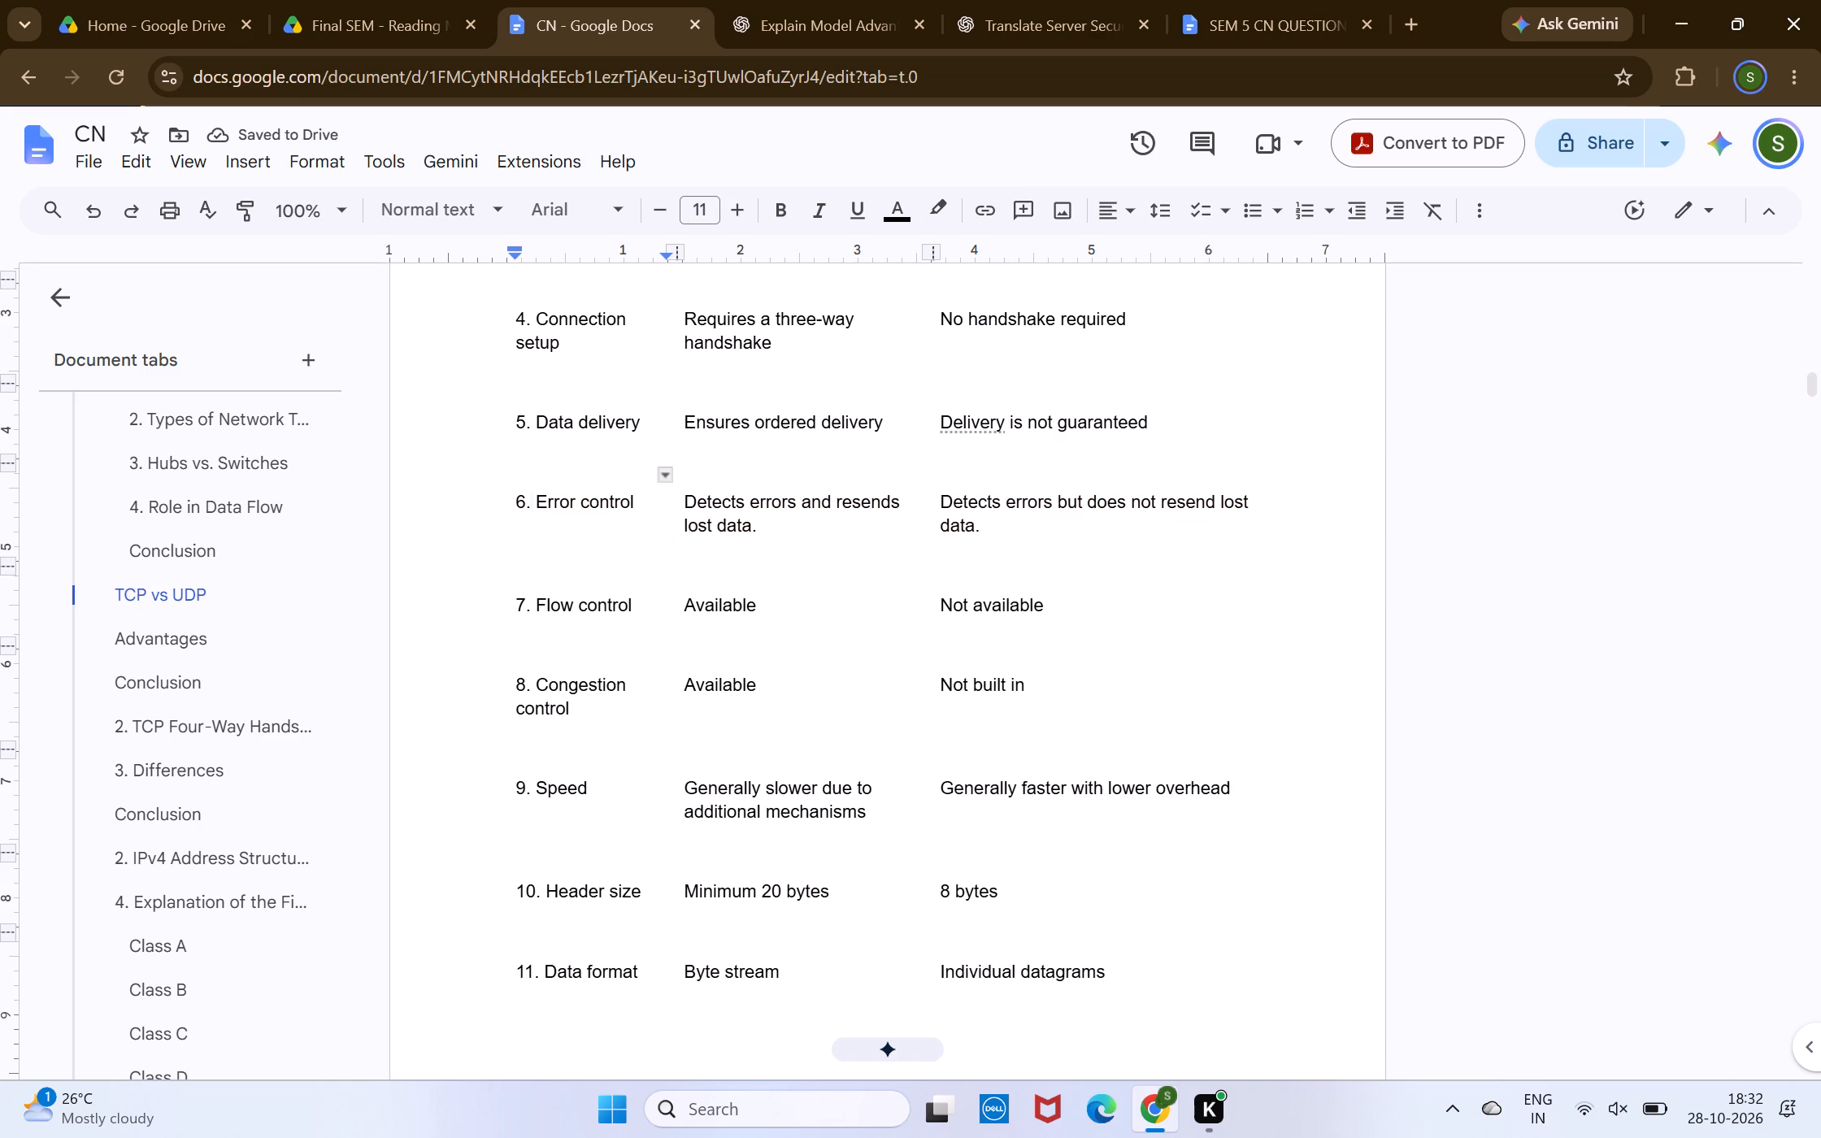
left_click(519, 499)
key("Return")
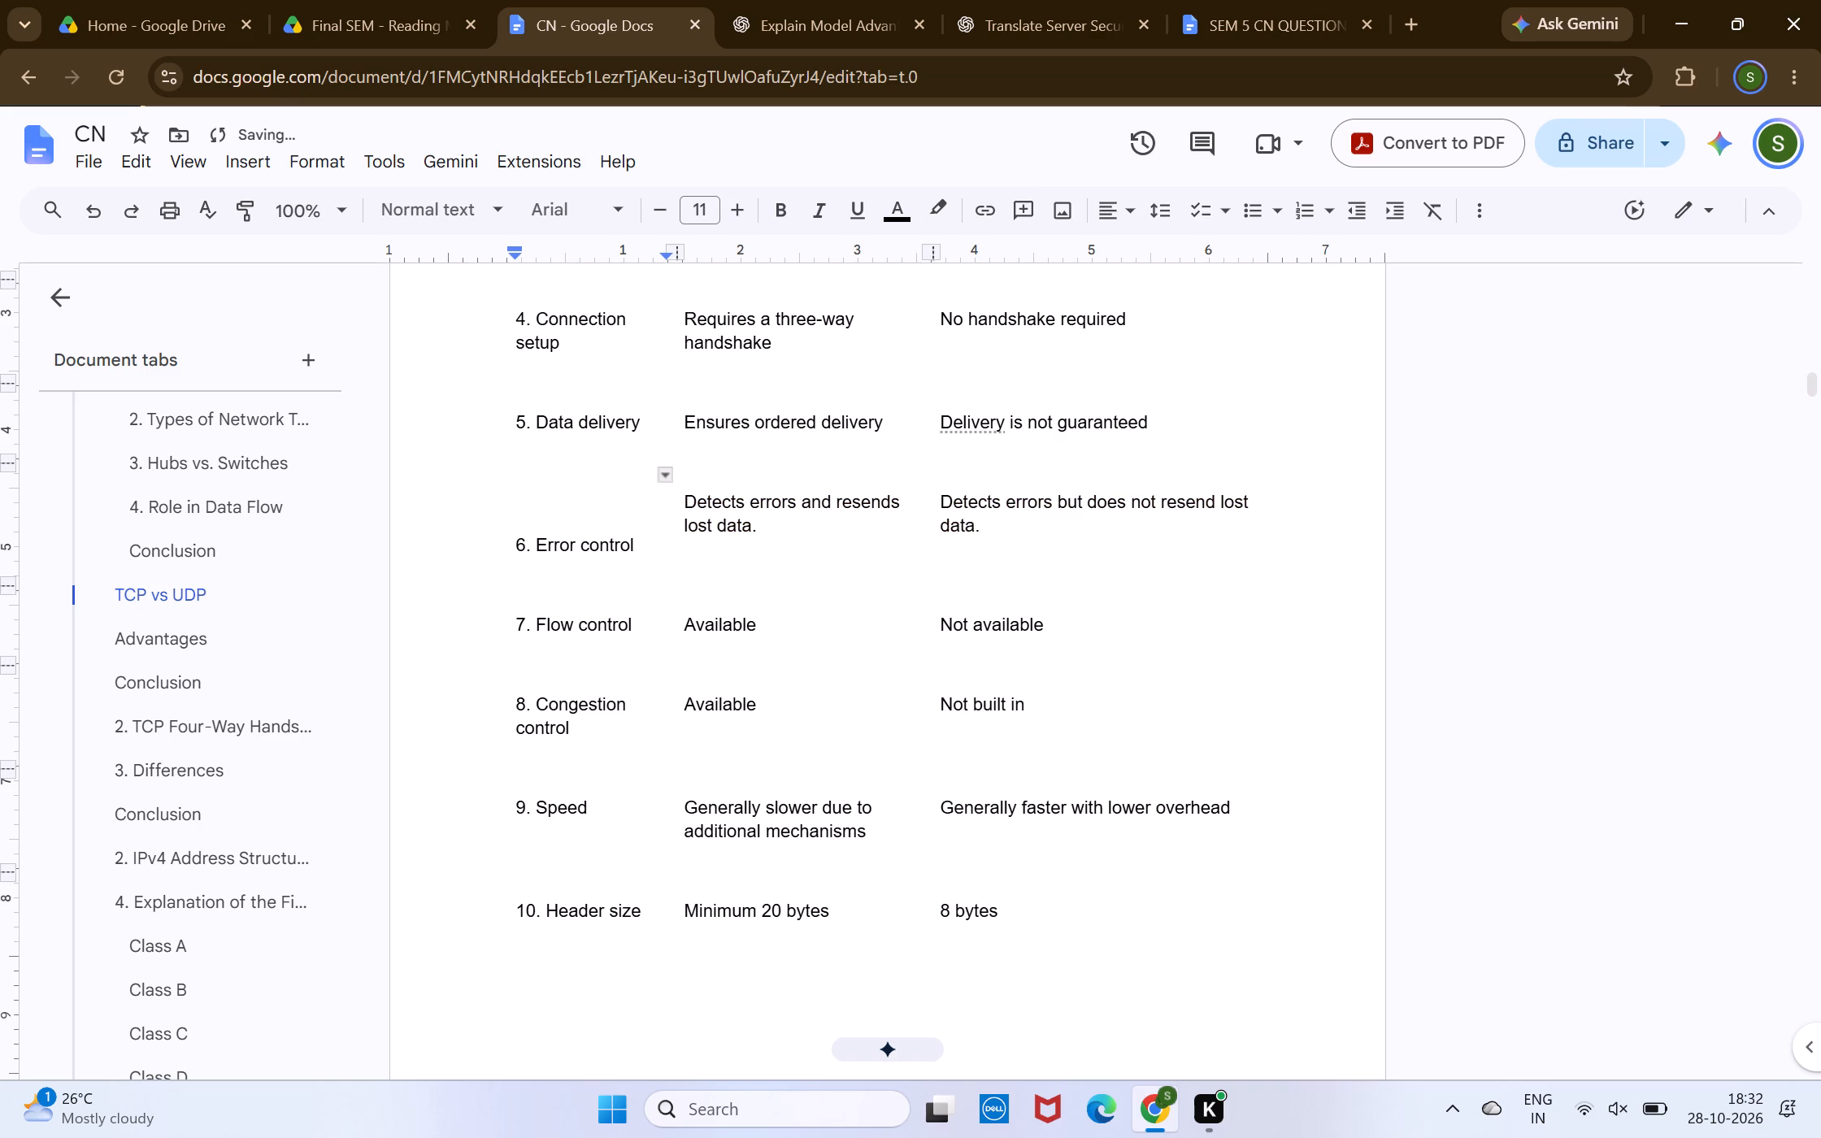
left_click(680, 503)
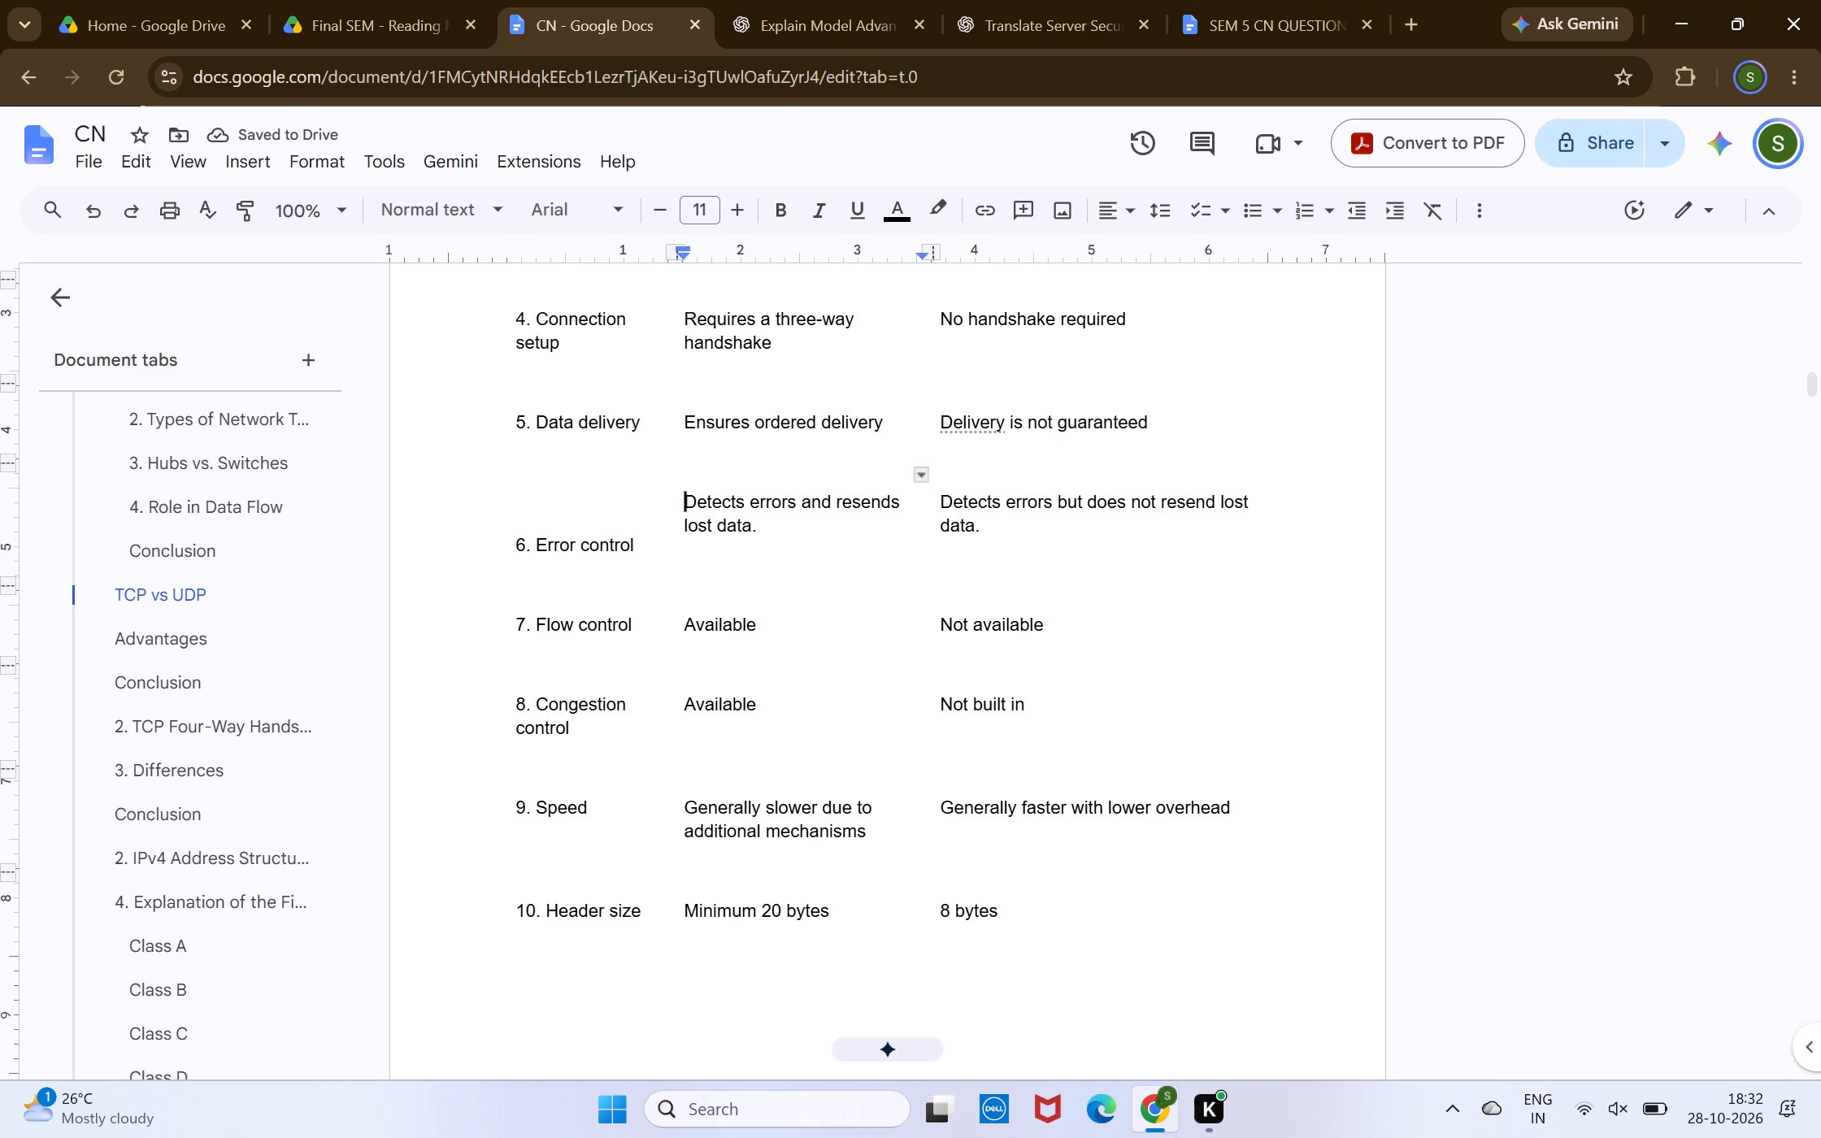
key("Return")
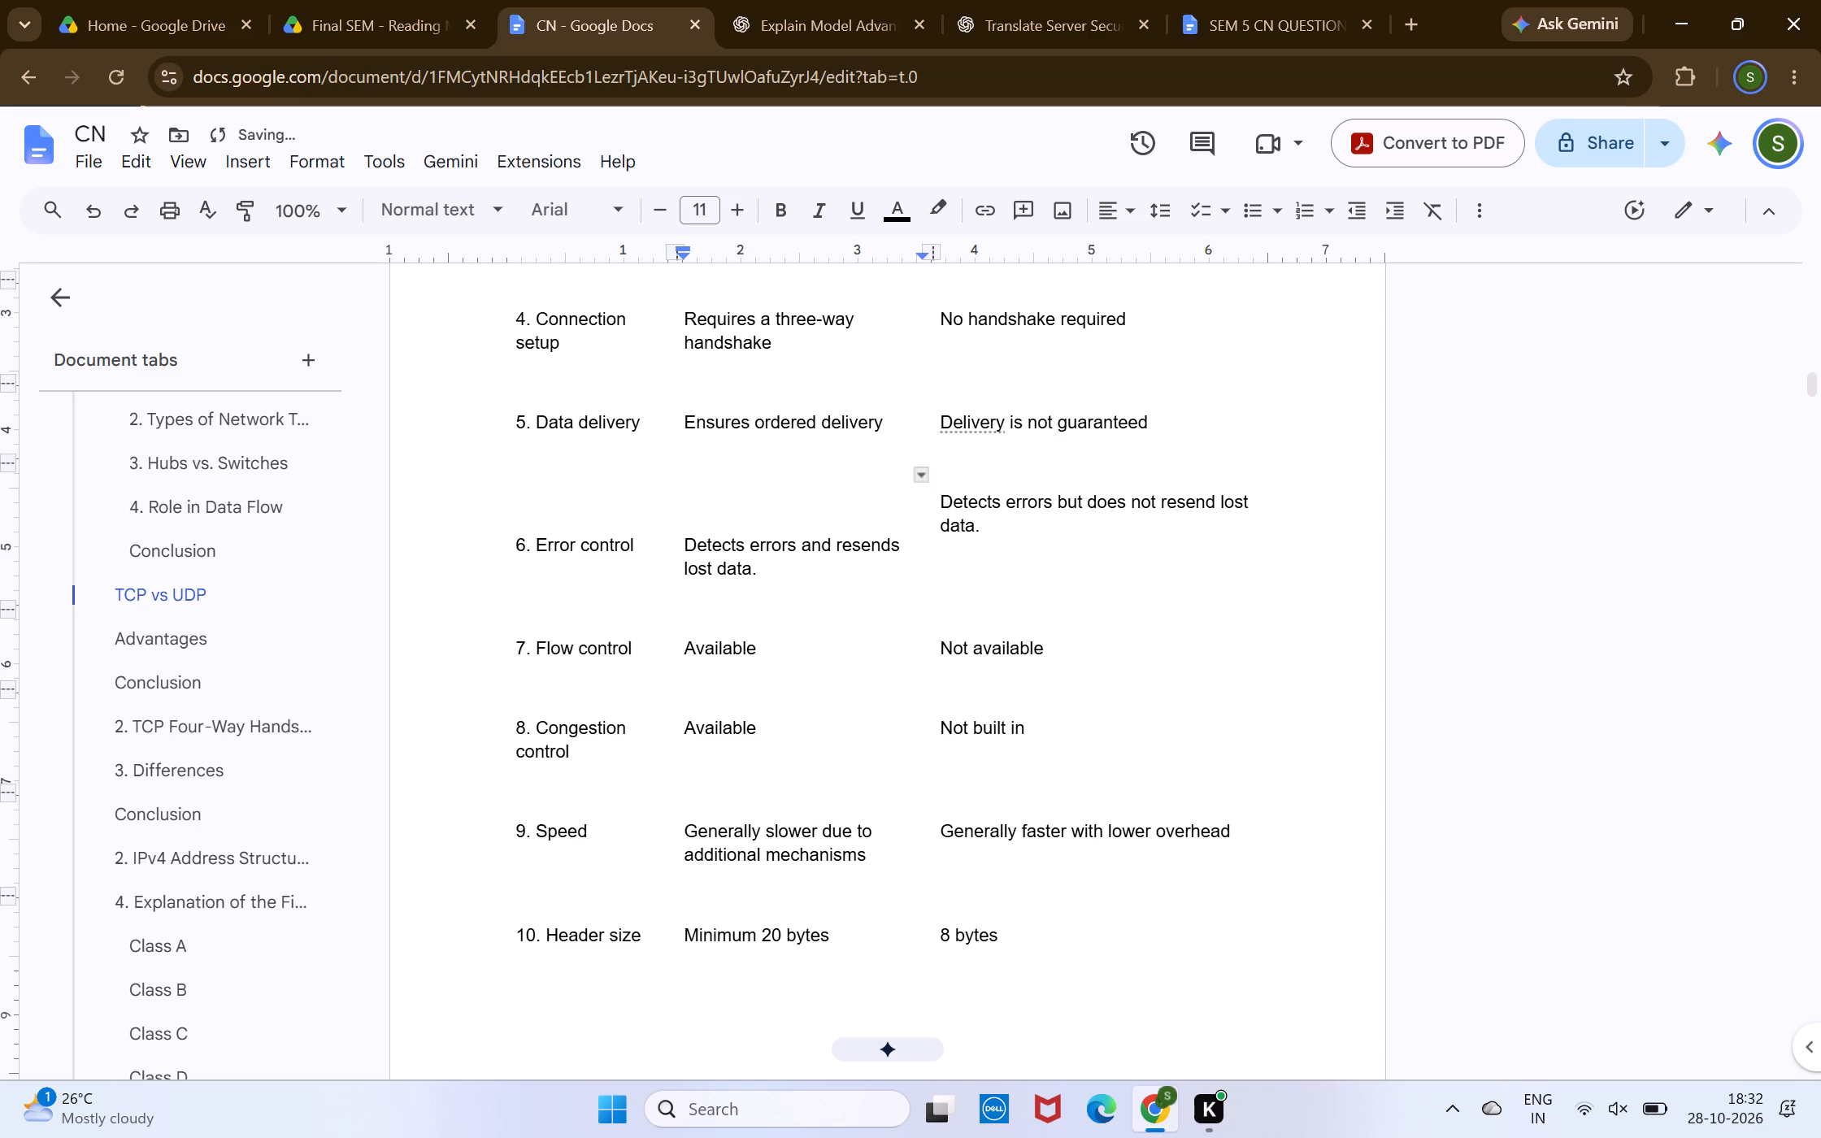
left_click(948, 502)
key("Left")
key("Return")
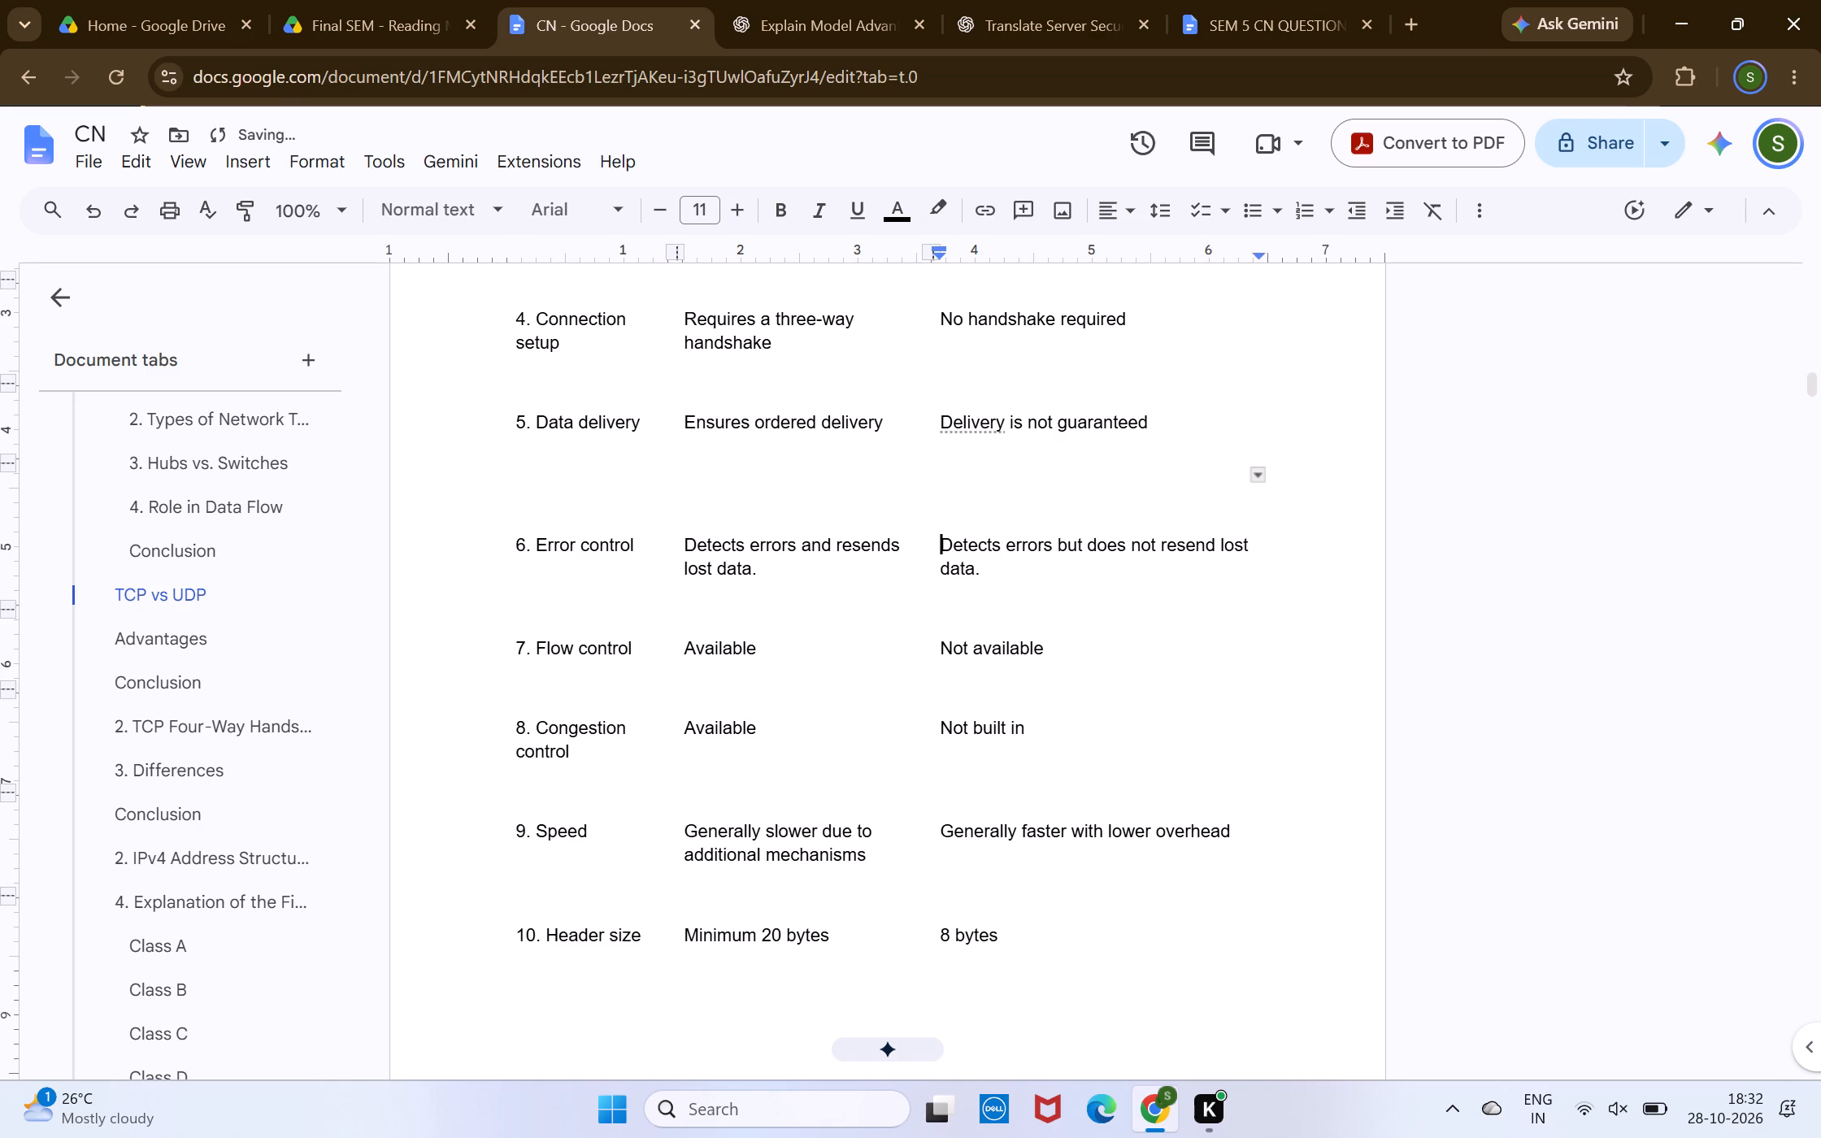
Paste the copied "Data transfer" row text into the blank line above "6. Error control" in the first column.
left_click(510, 510)
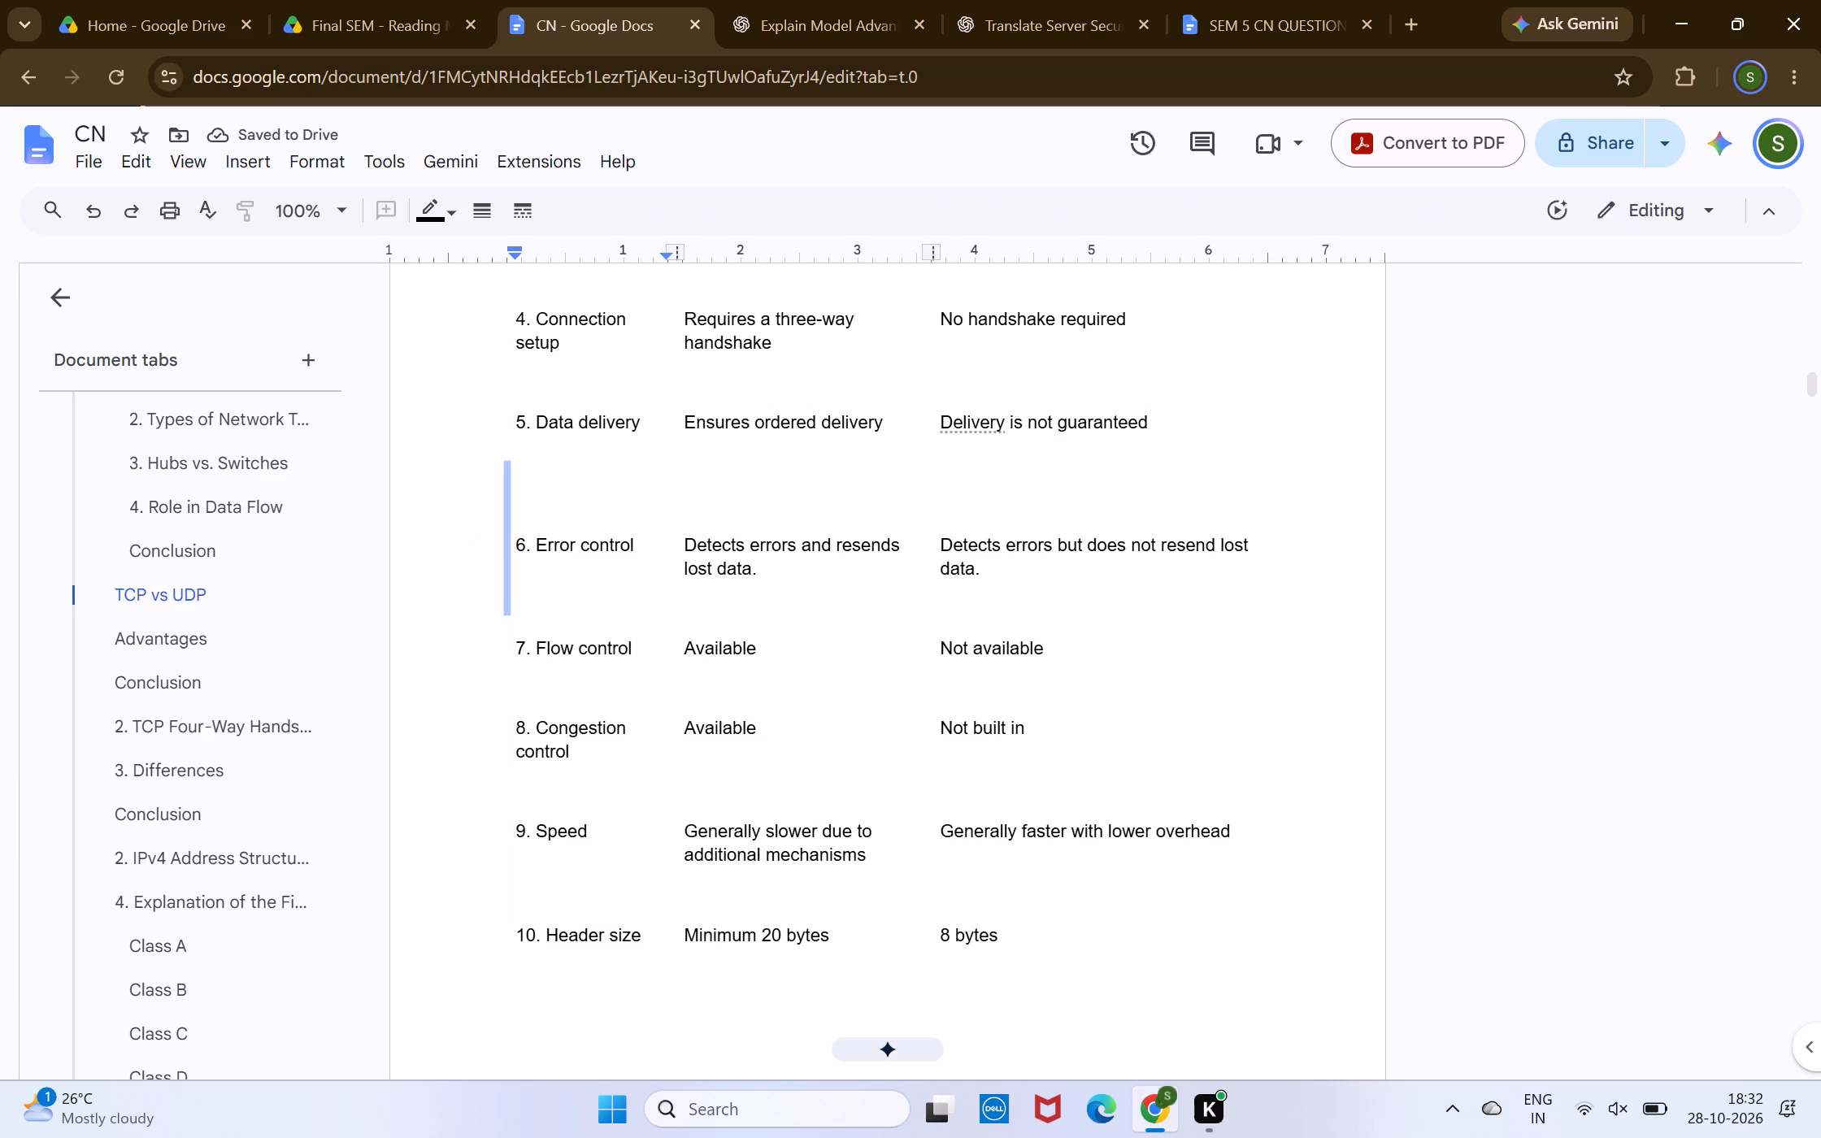
left_click(538, 509)
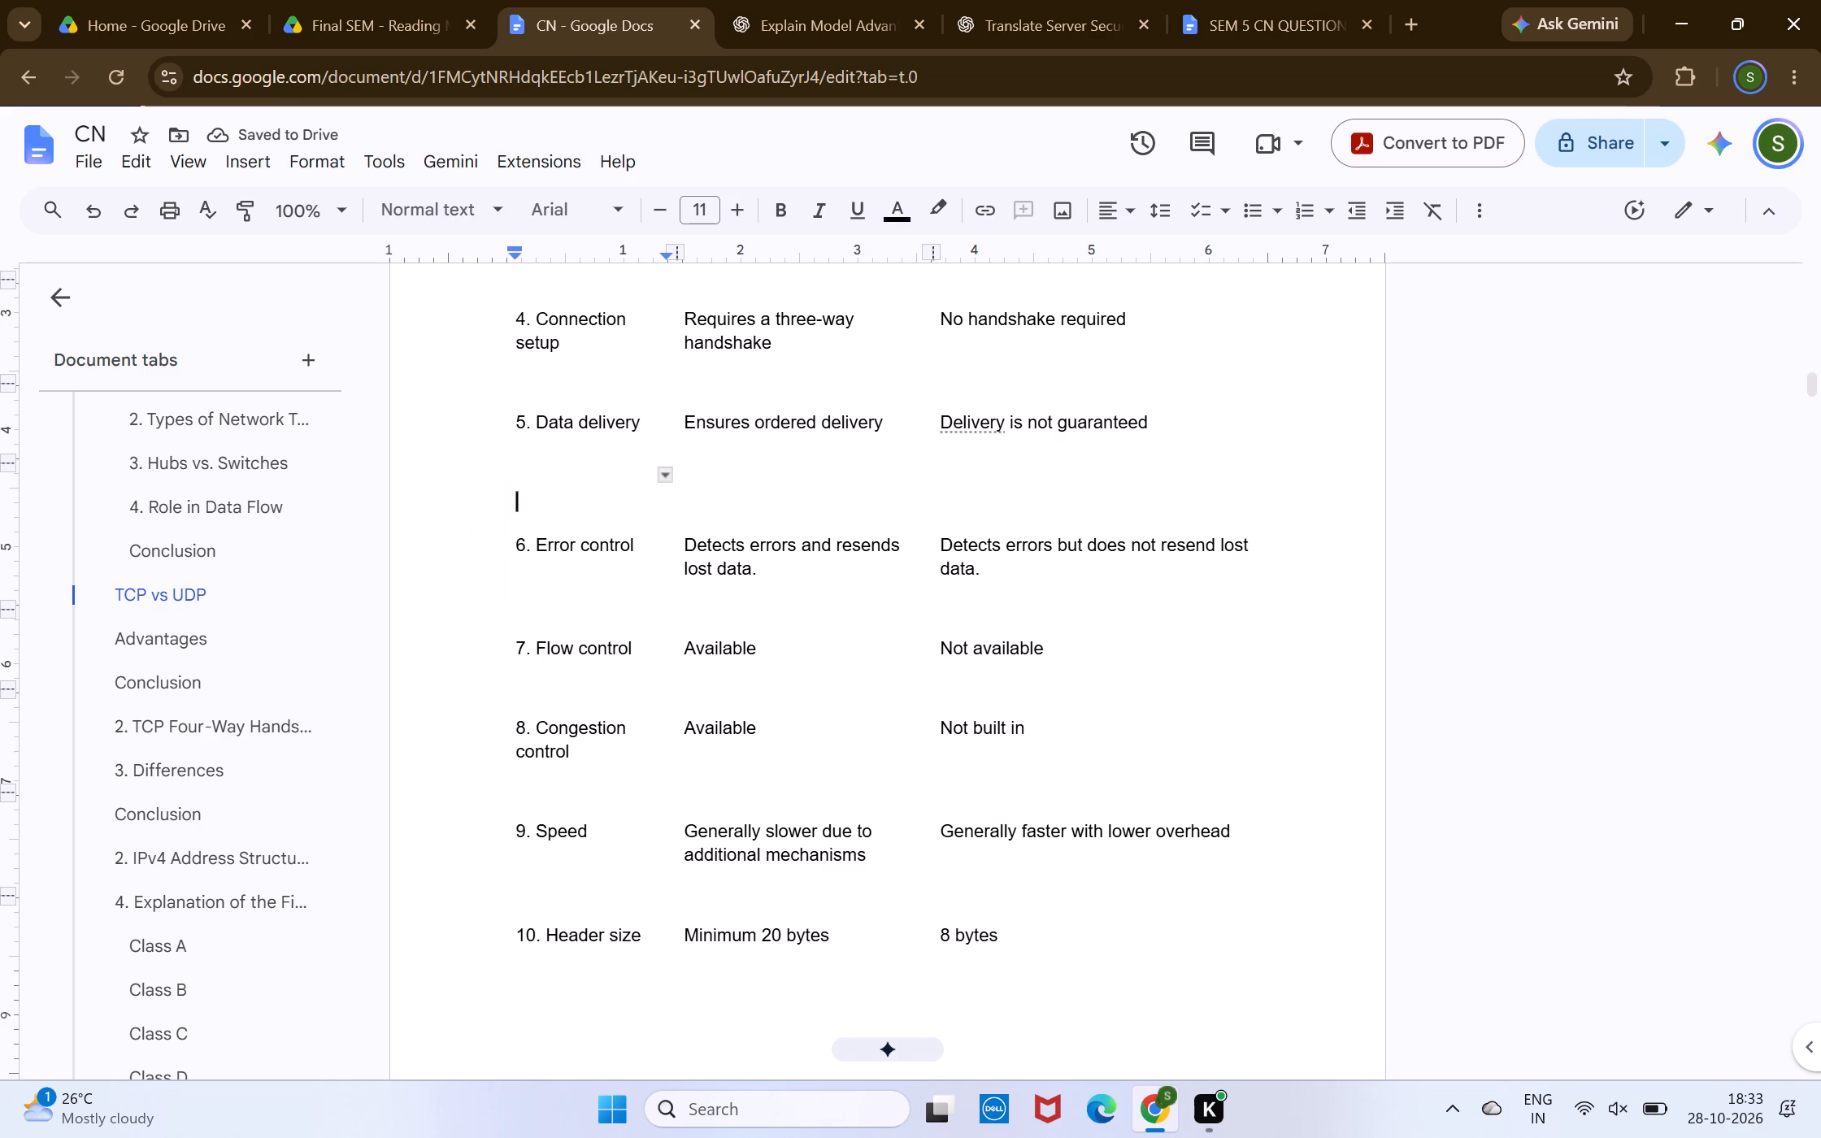
key("Up")
key("Down")
key("ctrl+v")
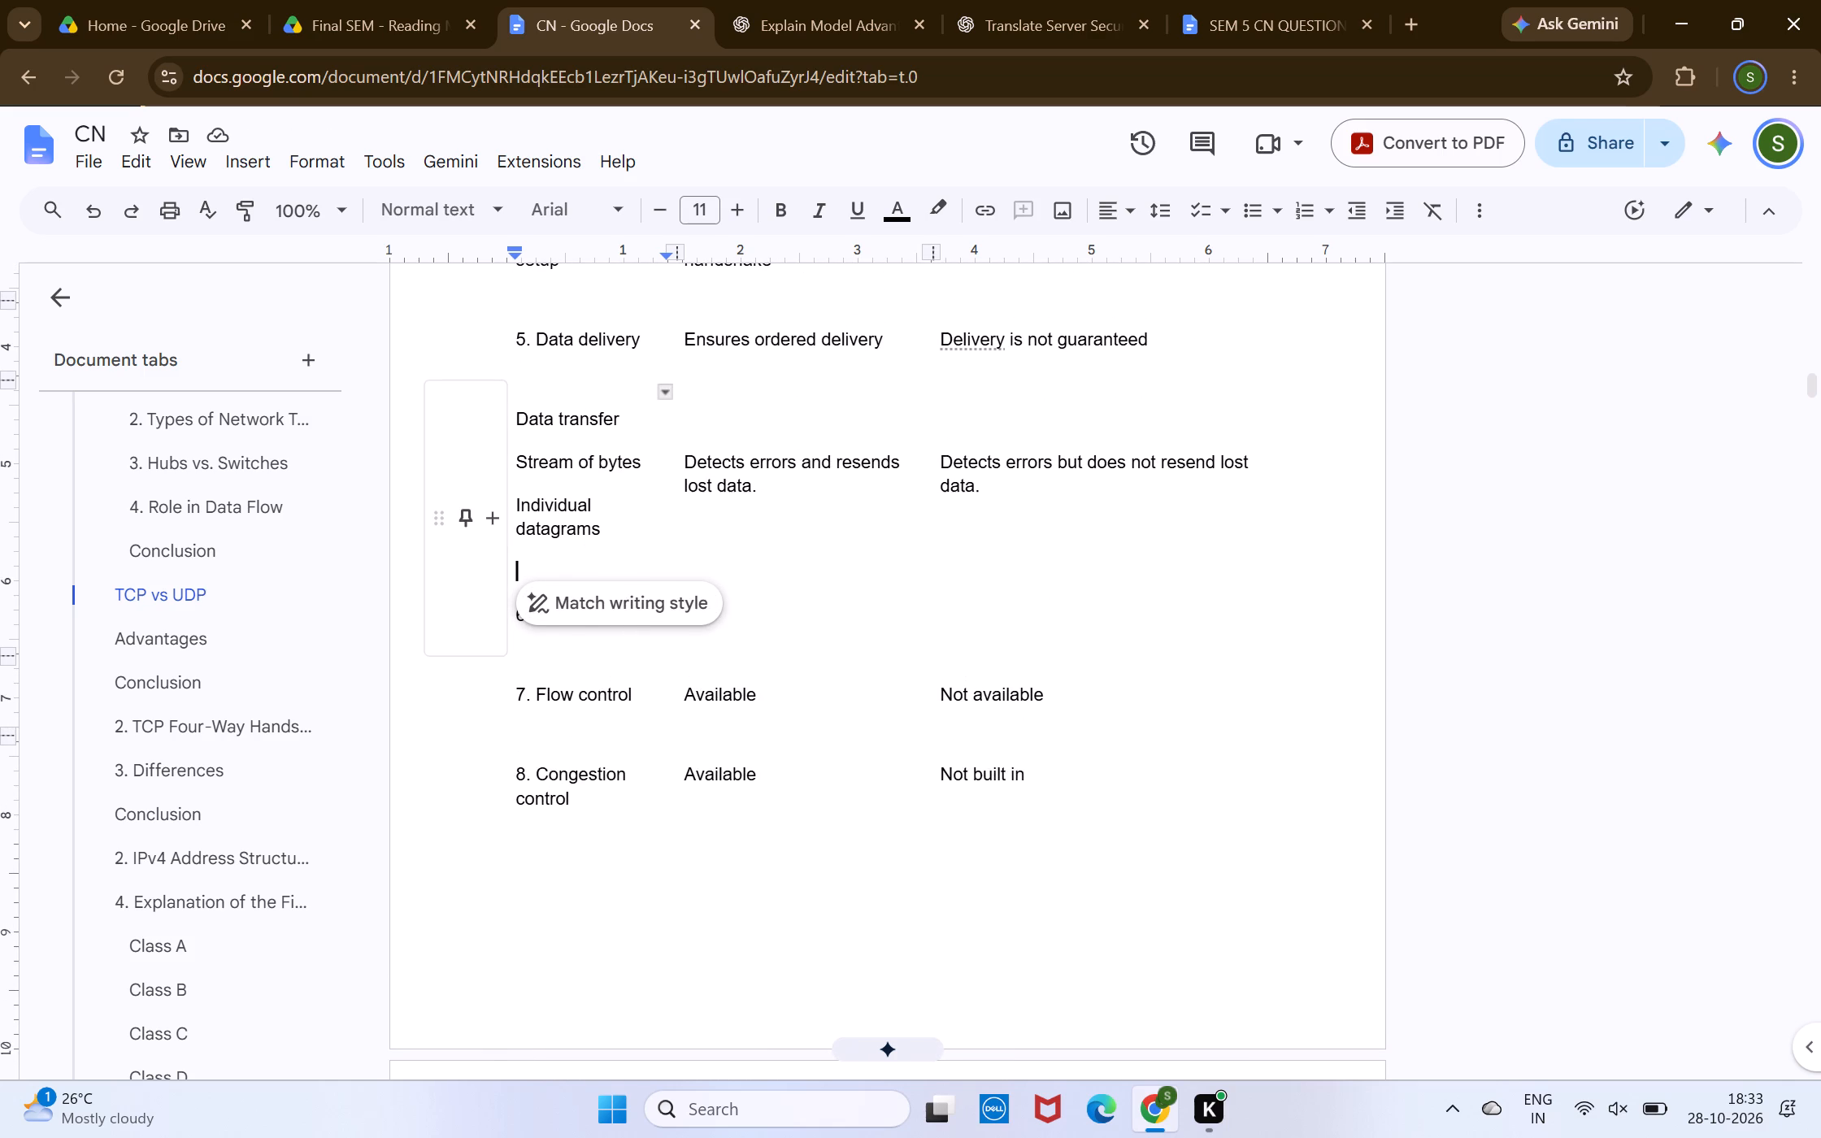
Copy "Stream of bytes" from the first column into the TCP cell's blank line, level with "Data transfer".
left_click_drag(521, 459, 660, 473)
key("ctrl+c")
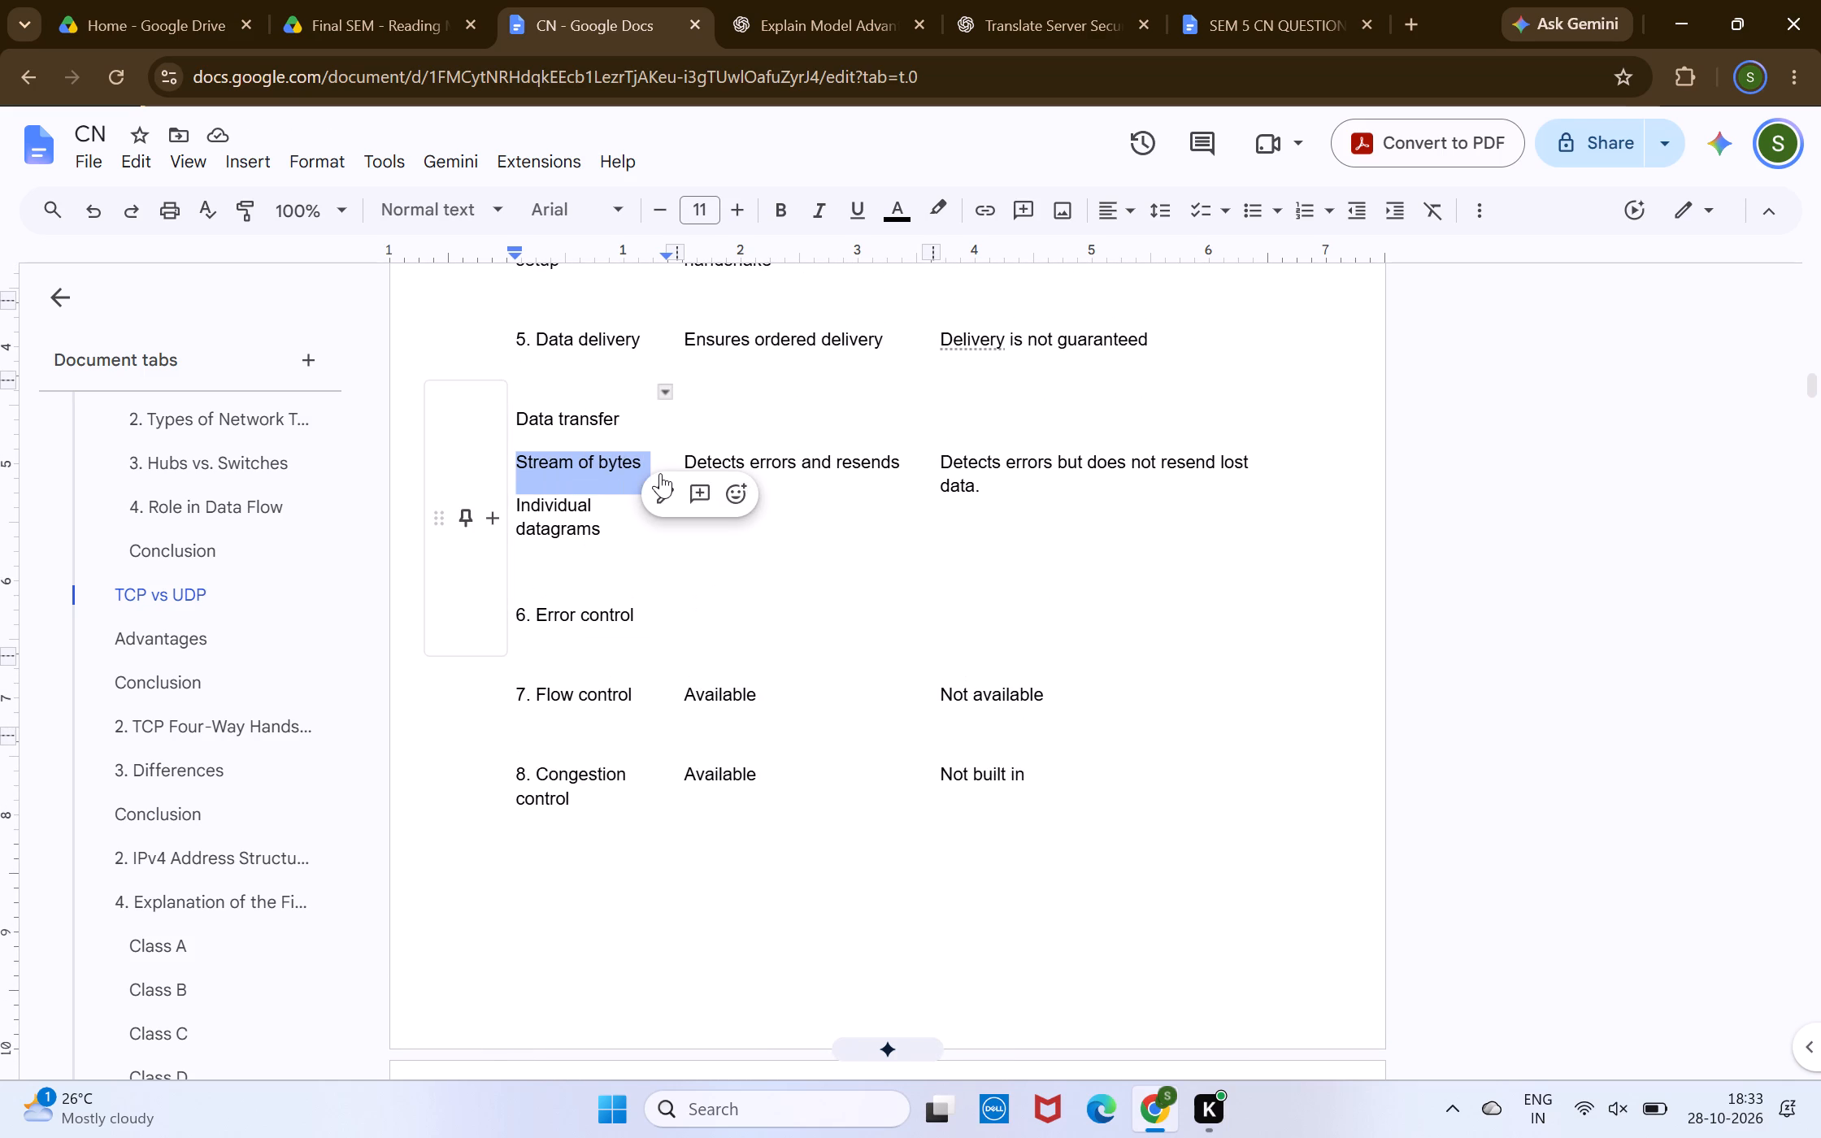
left_click(751, 410)
key("ctrl+v")
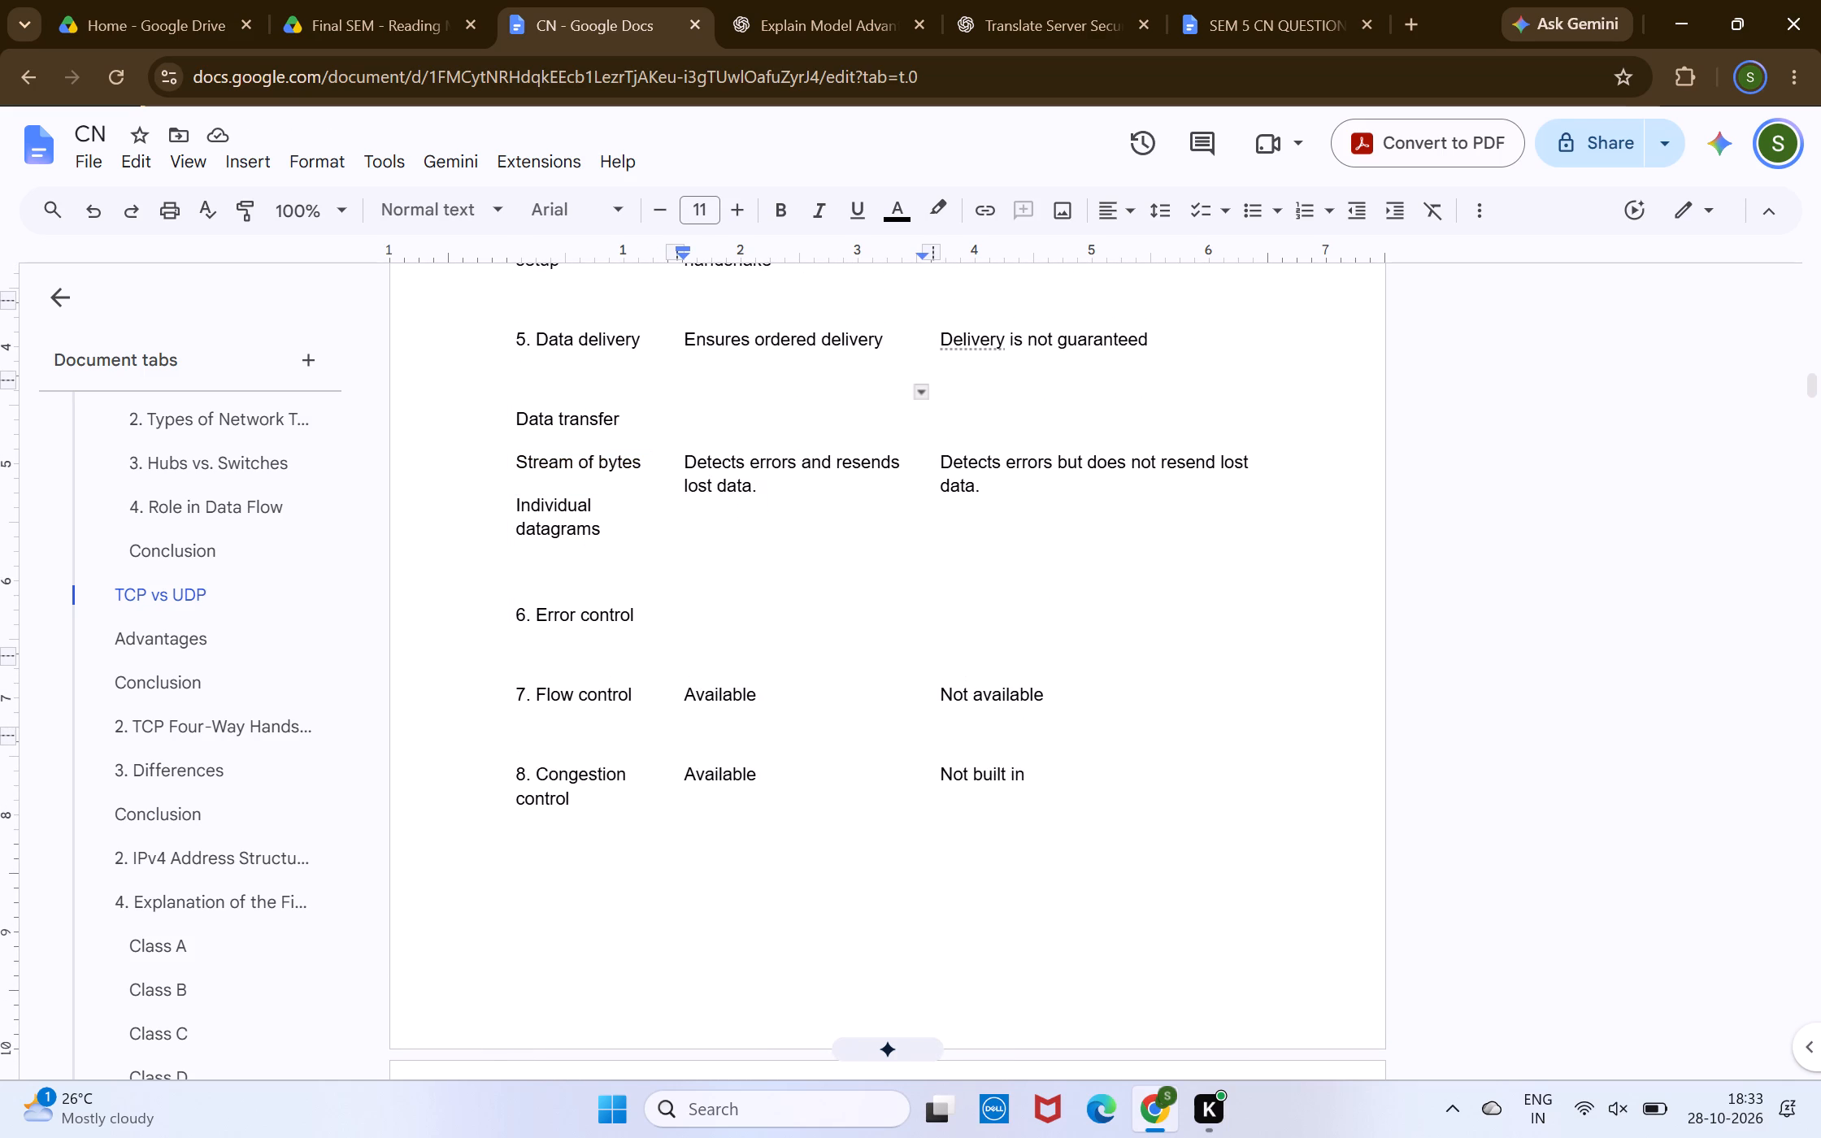
Copy "Individual datagrams" from the first column into the UDP cell's blank line, level with "Data transfer".
left_click_drag(520, 500, 592, 518)
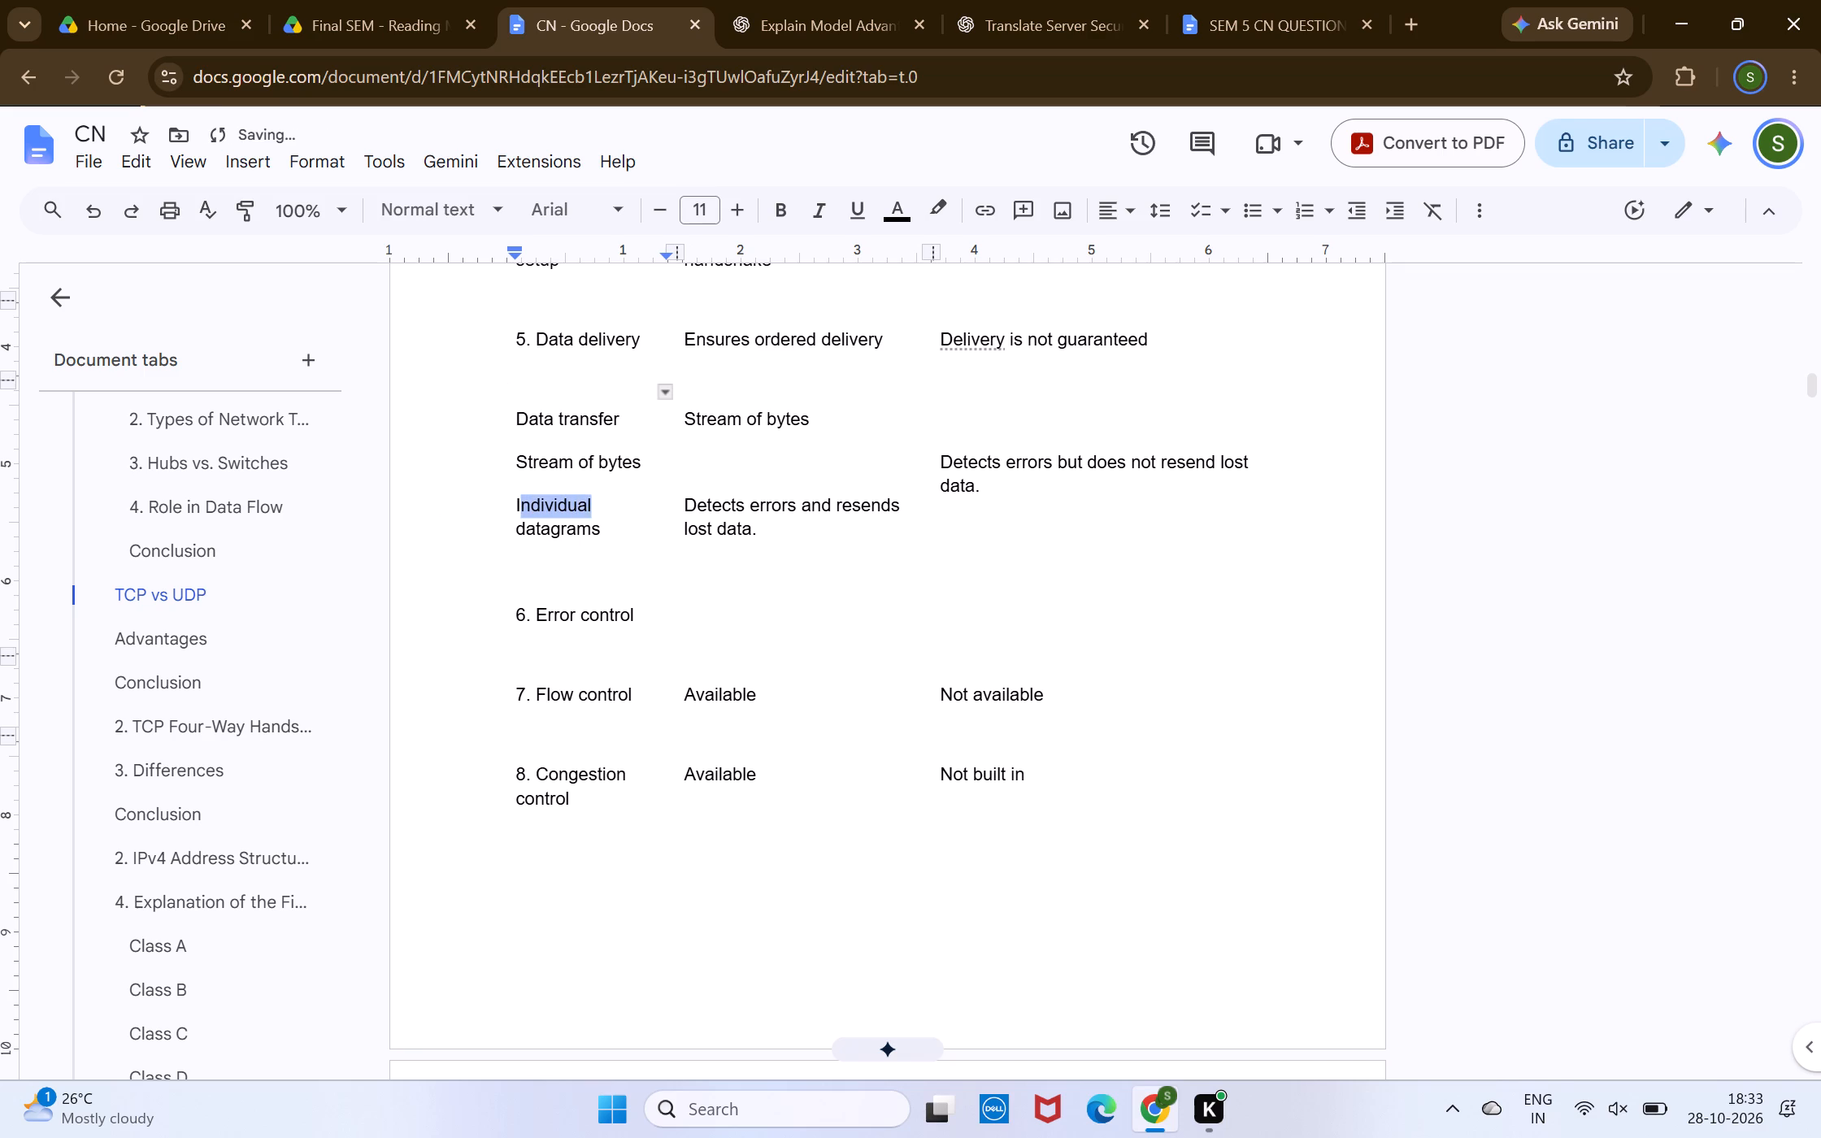
left_click_drag(592, 518, 608, 523)
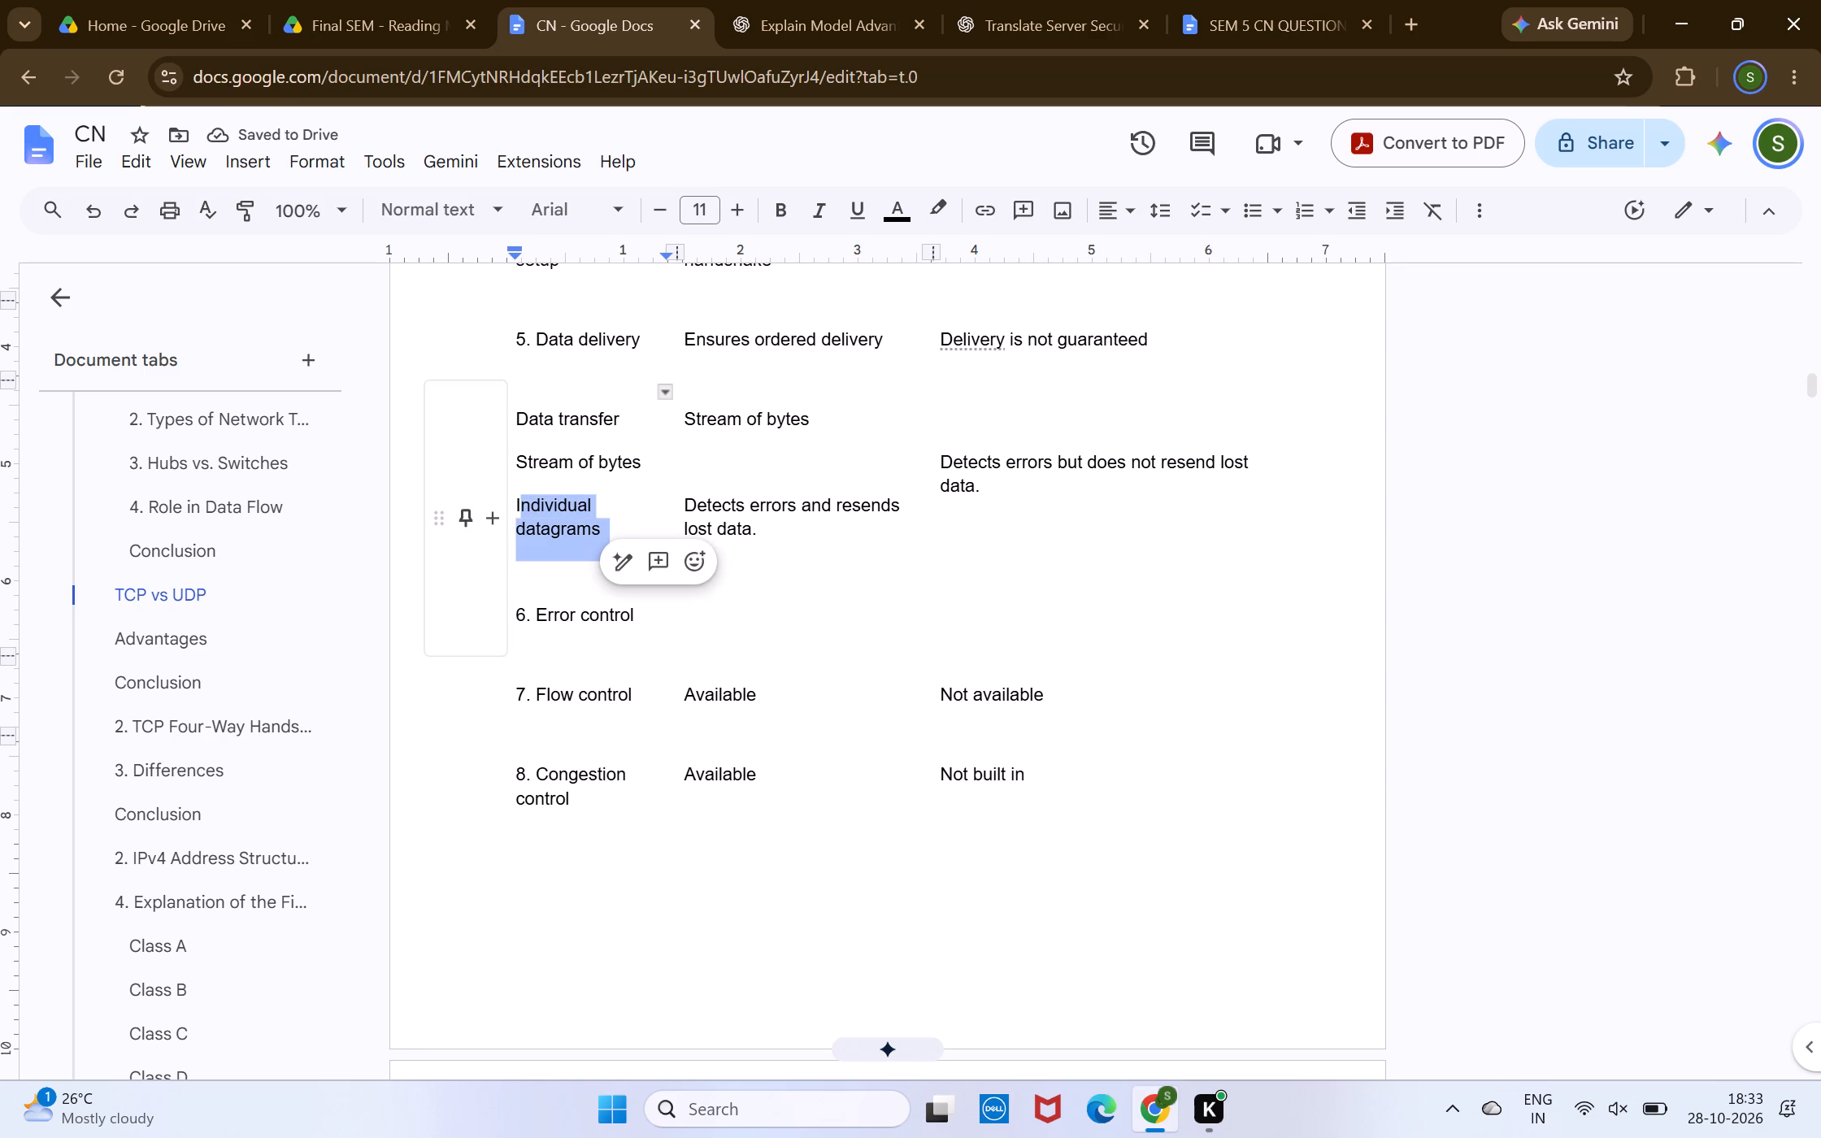
left_click(524, 502)
left_click_drag(518, 502, 576, 536)
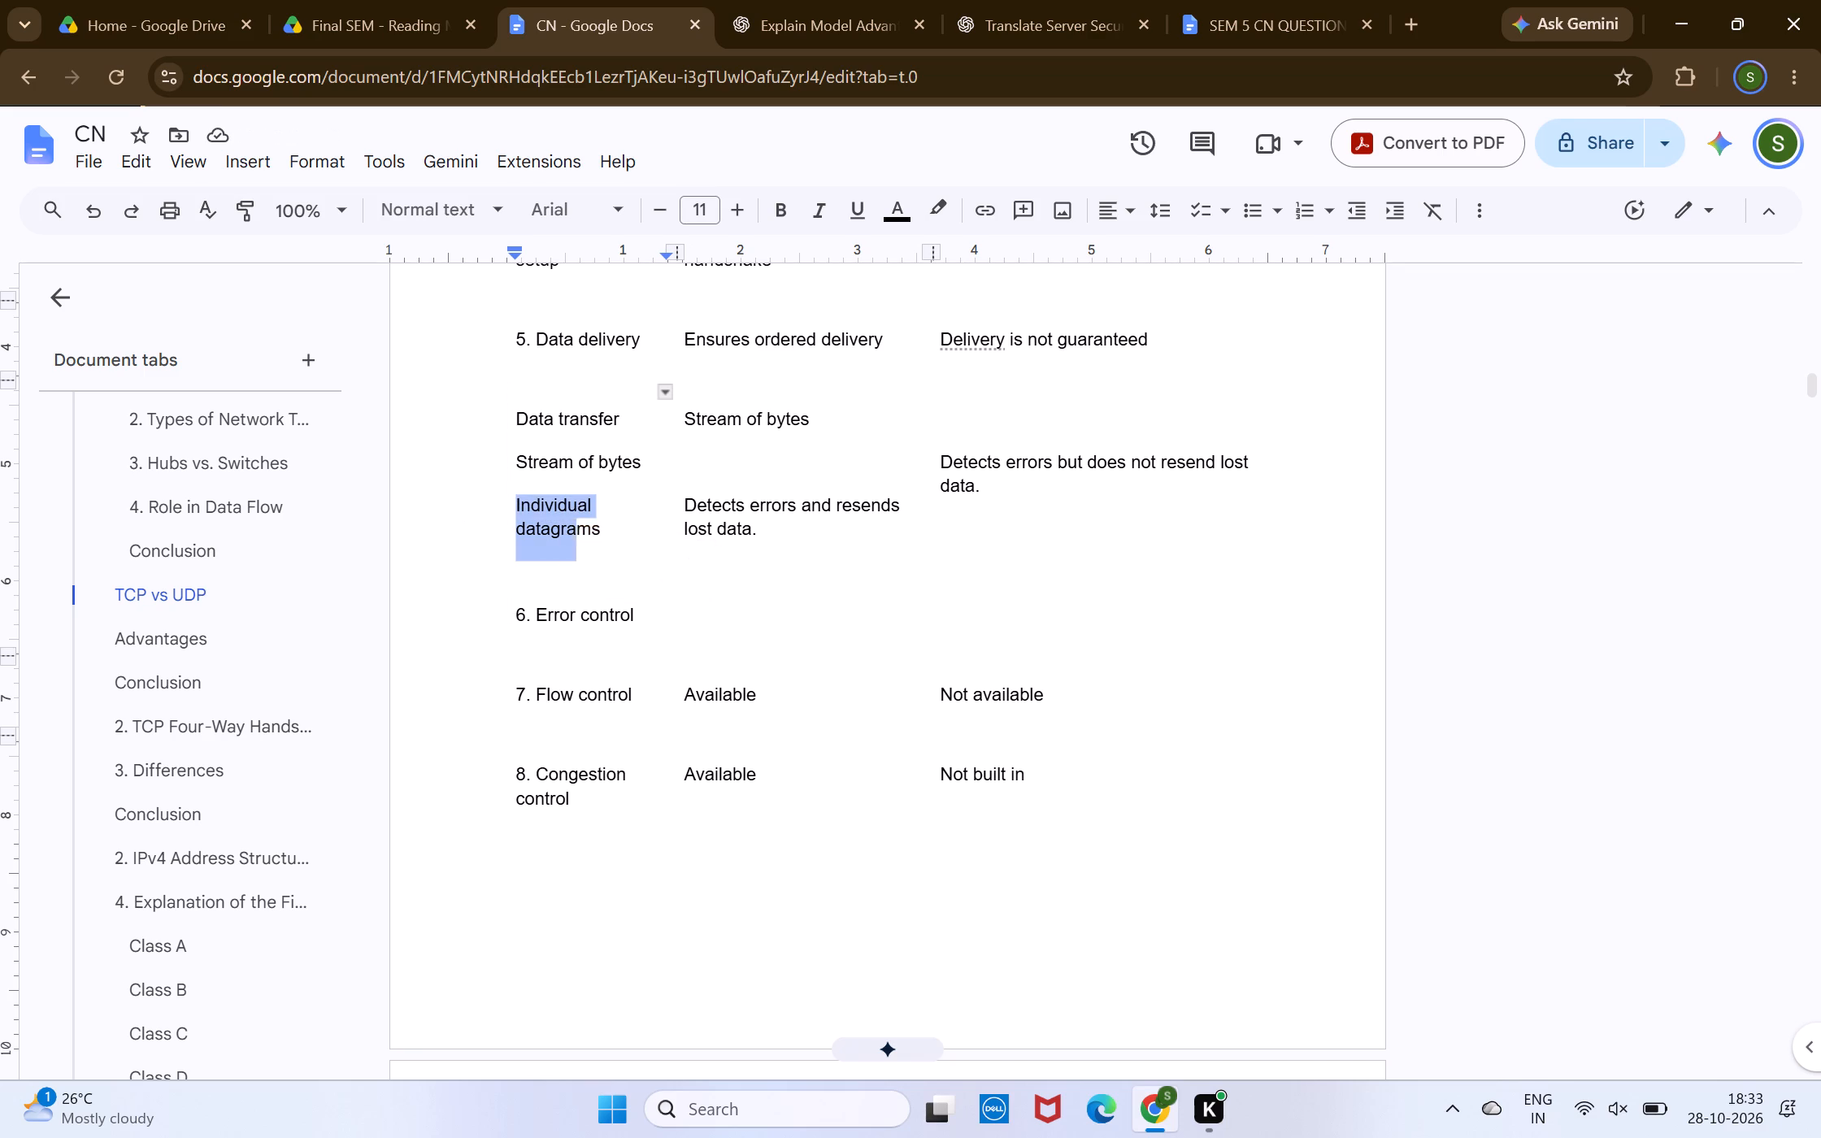
left_click_drag(576, 536, 608, 536)
key("ctrl+c")
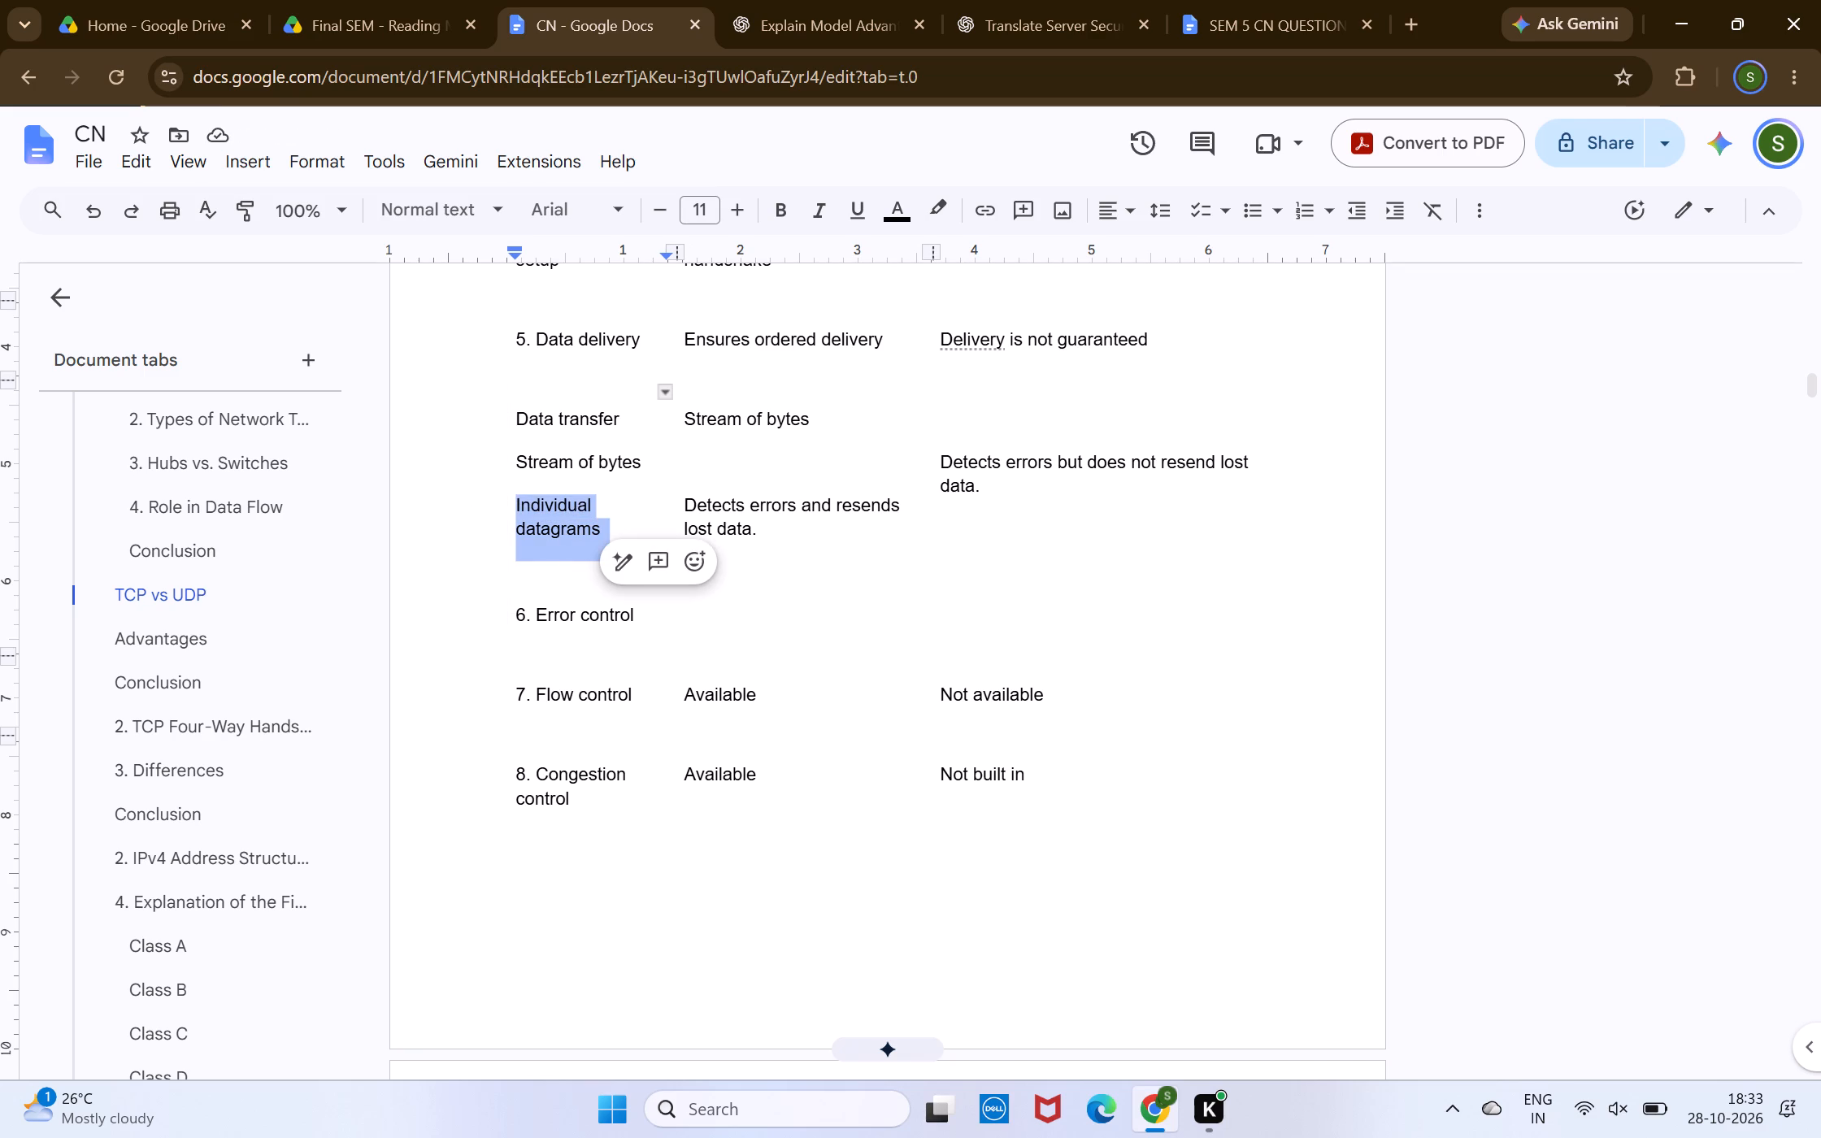
left_click(974, 413)
key("ctrl+v")
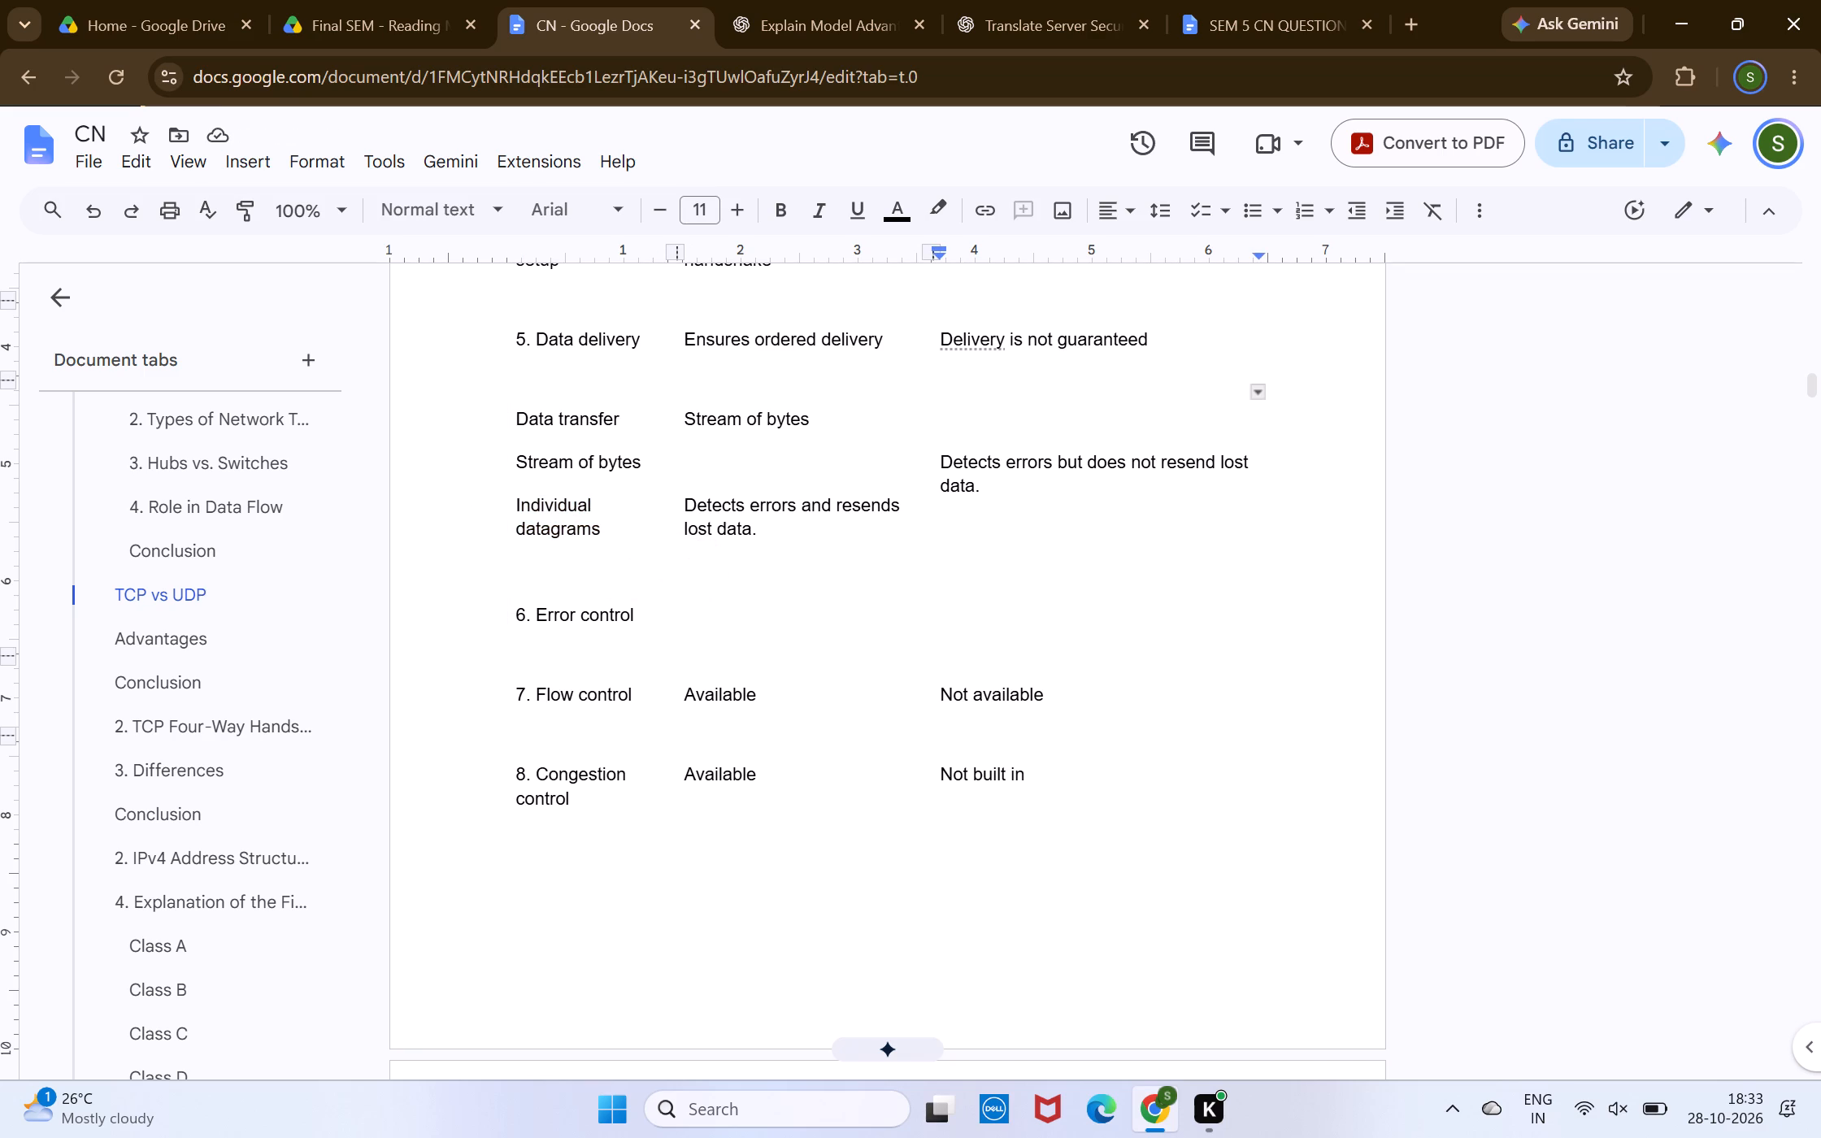
Delete the leftover "Stream of bytes" and "Individual datagrams" lines between "Data transfer" and "6. Error control" in the first column.
left_click_drag(530, 461, 530, 462)
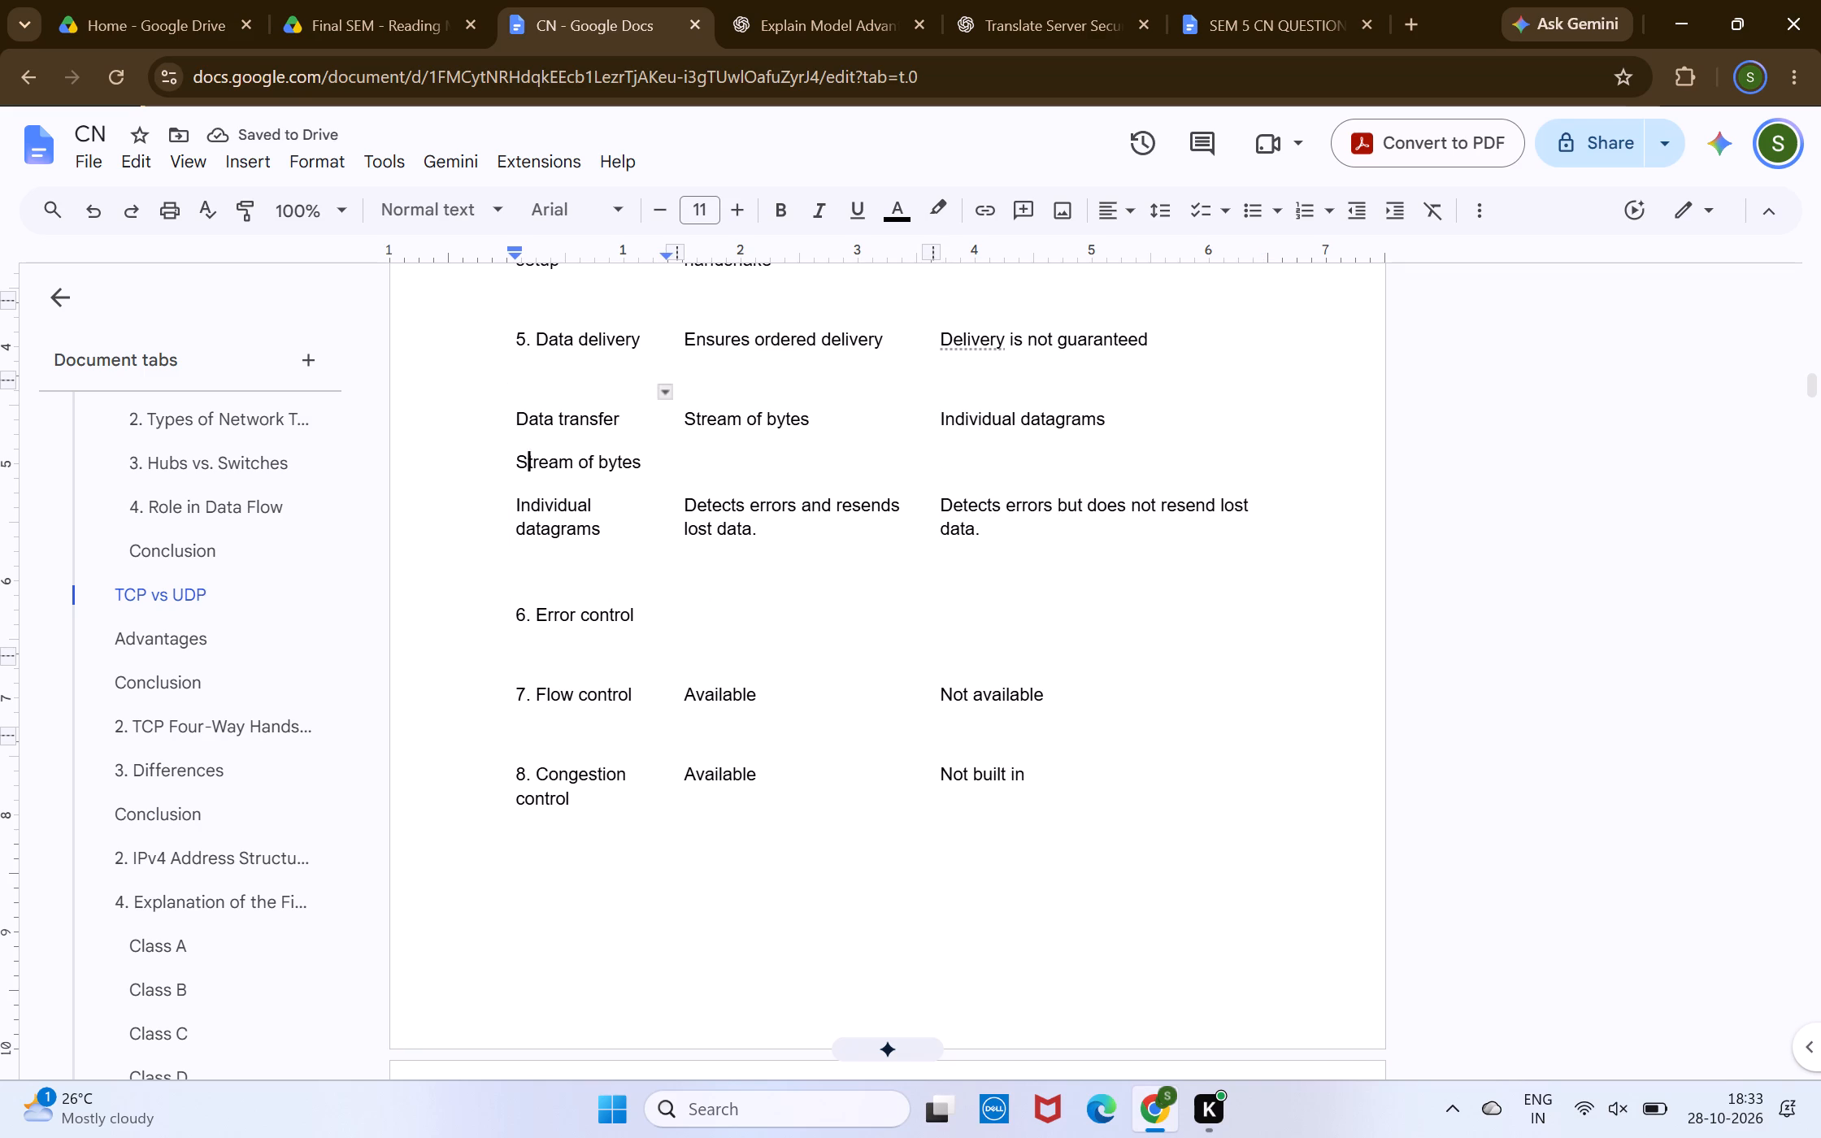
left_click_drag(530, 462, 629, 544)
key("Delete")
key("BackSpace")
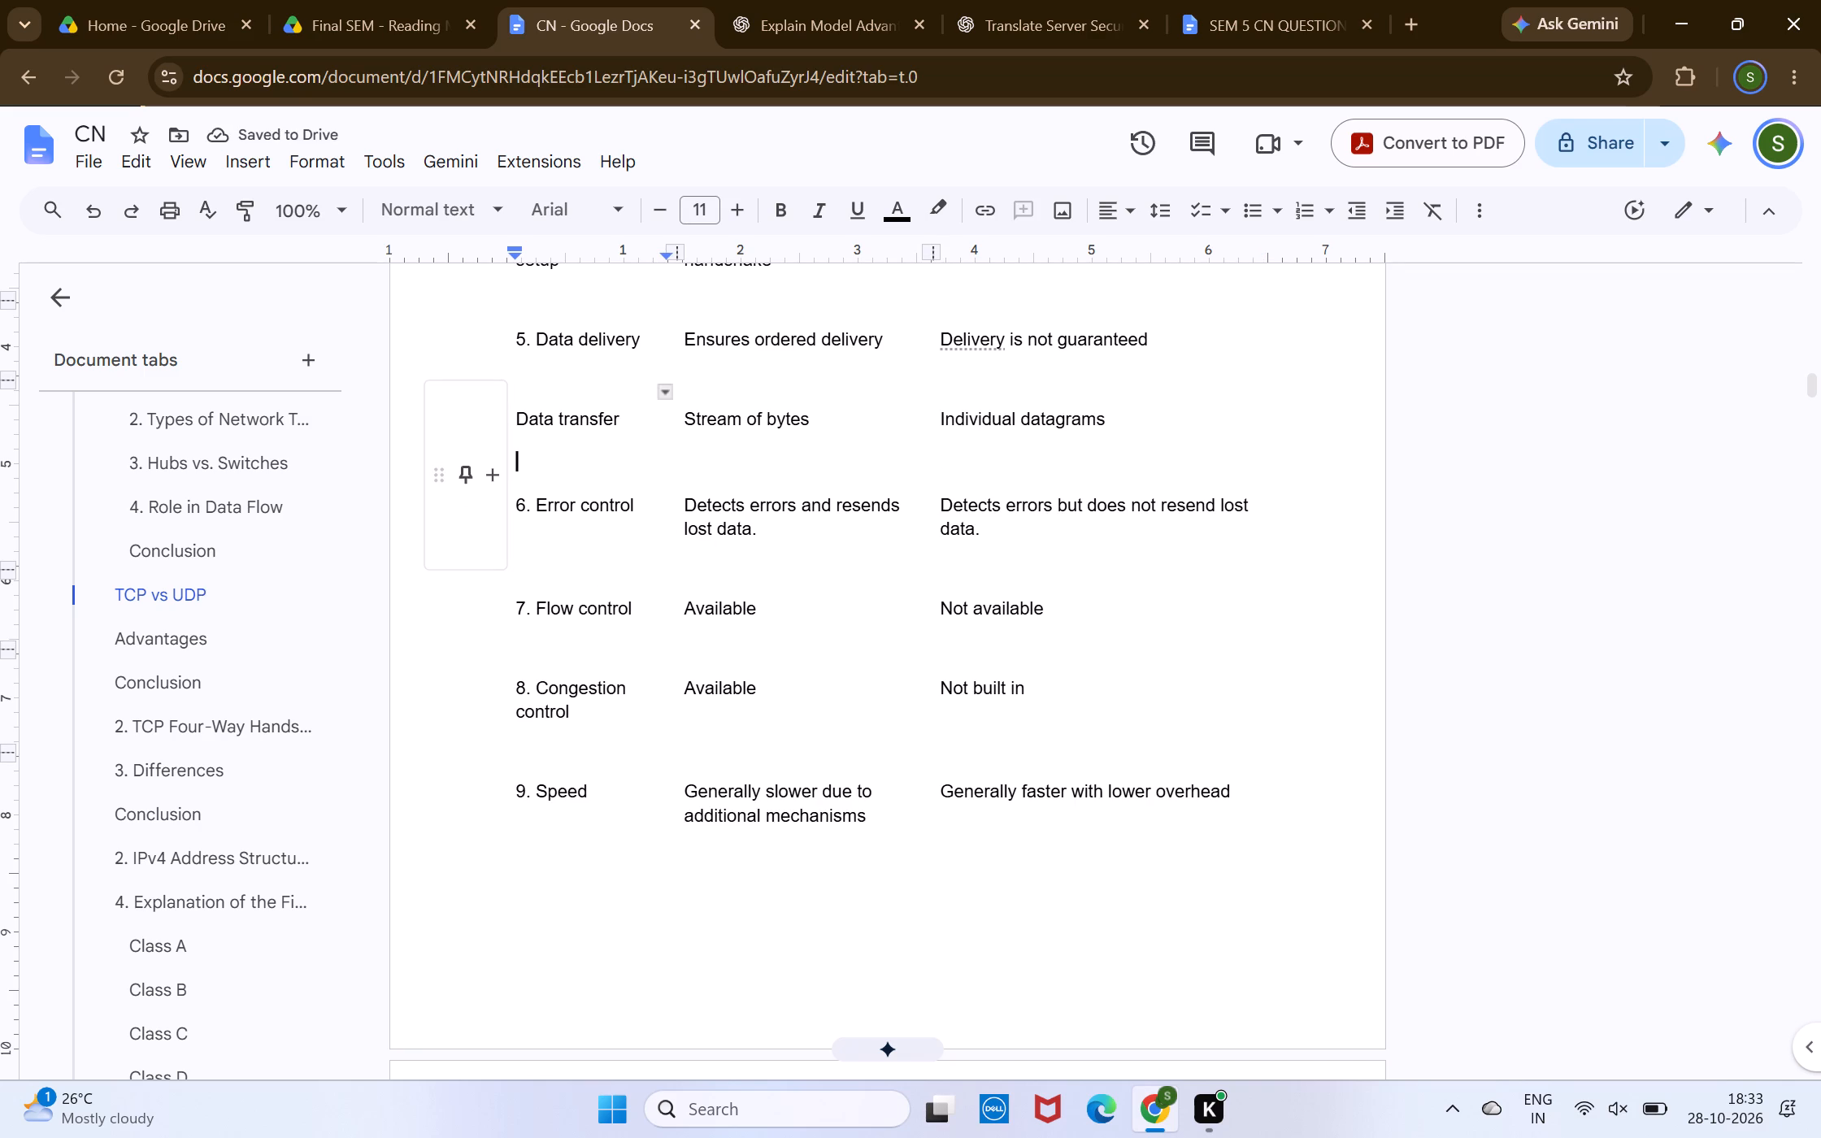
Number the "Data transfer" entry as 6. and renumber the "Error control" entry below it as 7.
left_click(519, 431)
type("6.")
left_click(531, 504)
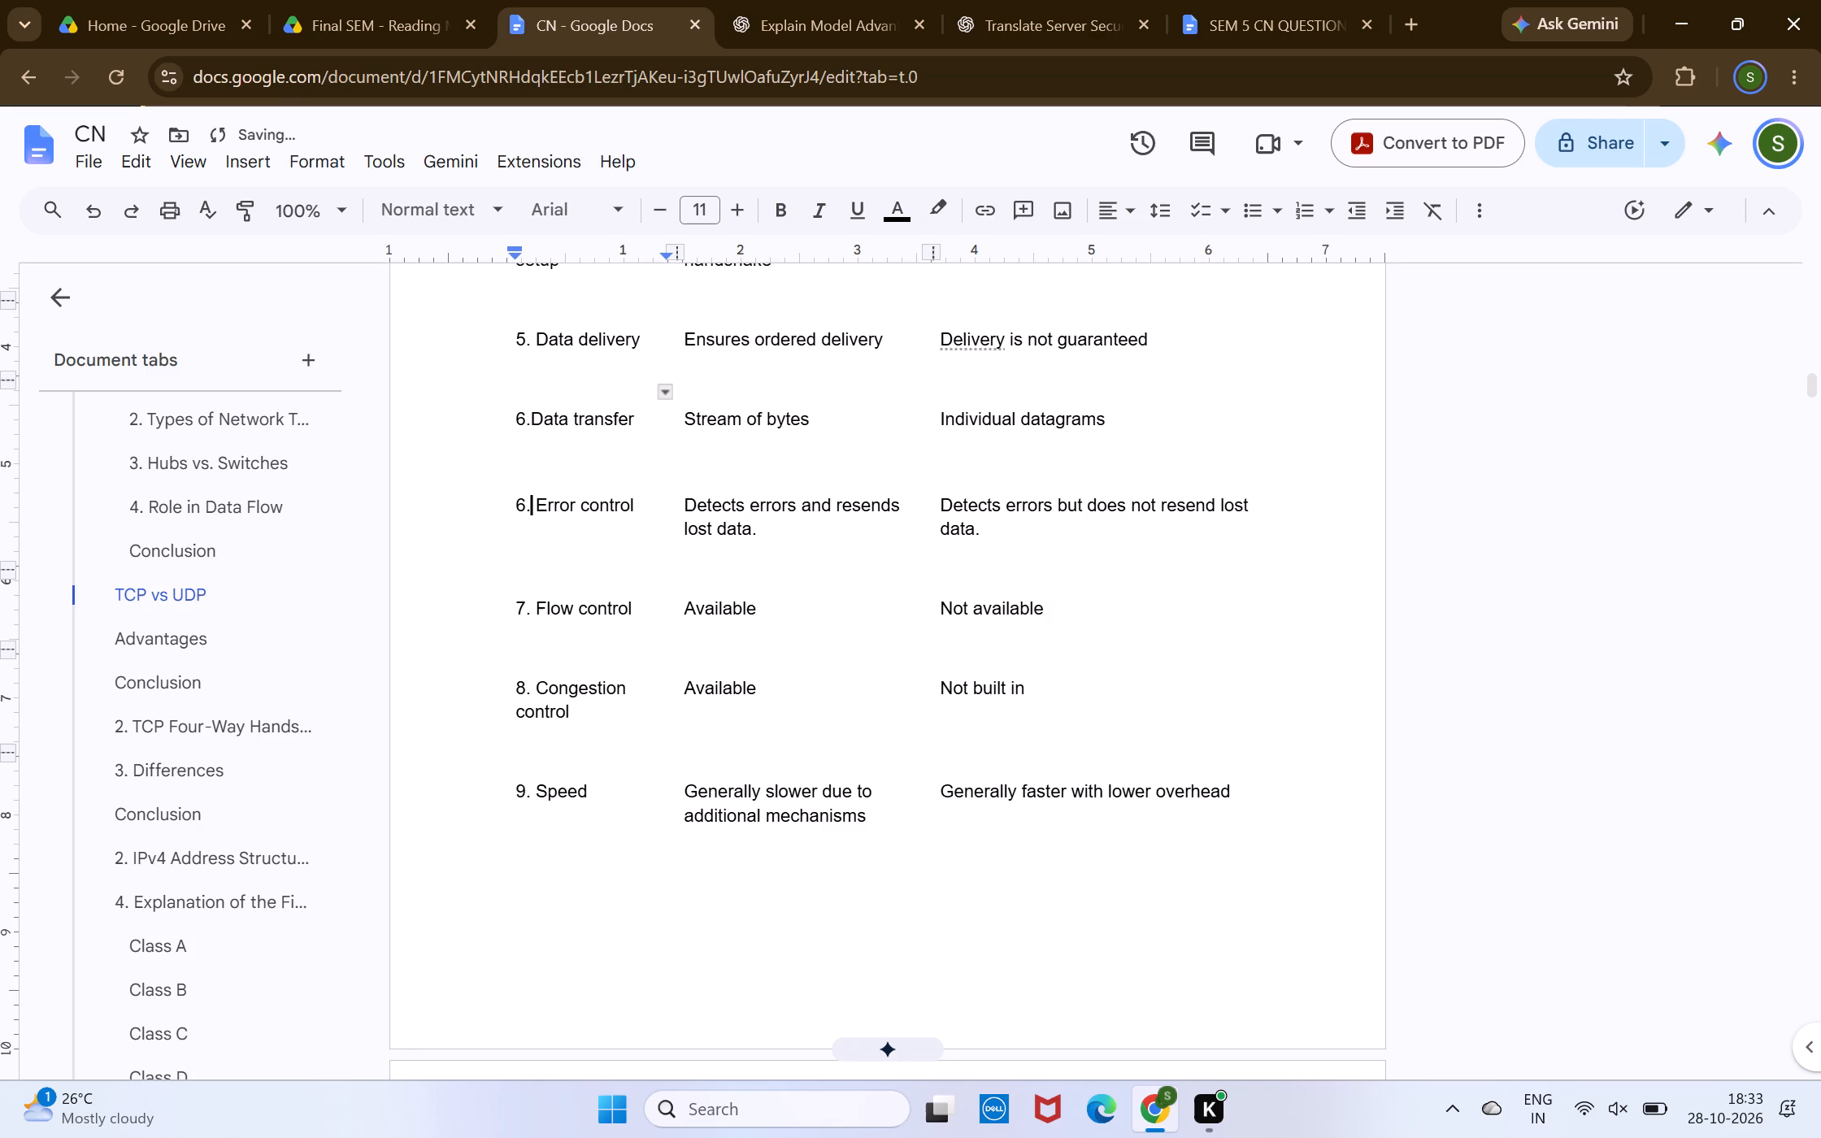
key("slash")
key("BackSpace")
key("Left")
key("BackSpace")
key("7")
Clear the "Individual datagrams" text from the UDP cell level with "6.Data transfer".
scroll(531, 504, "down", 3)
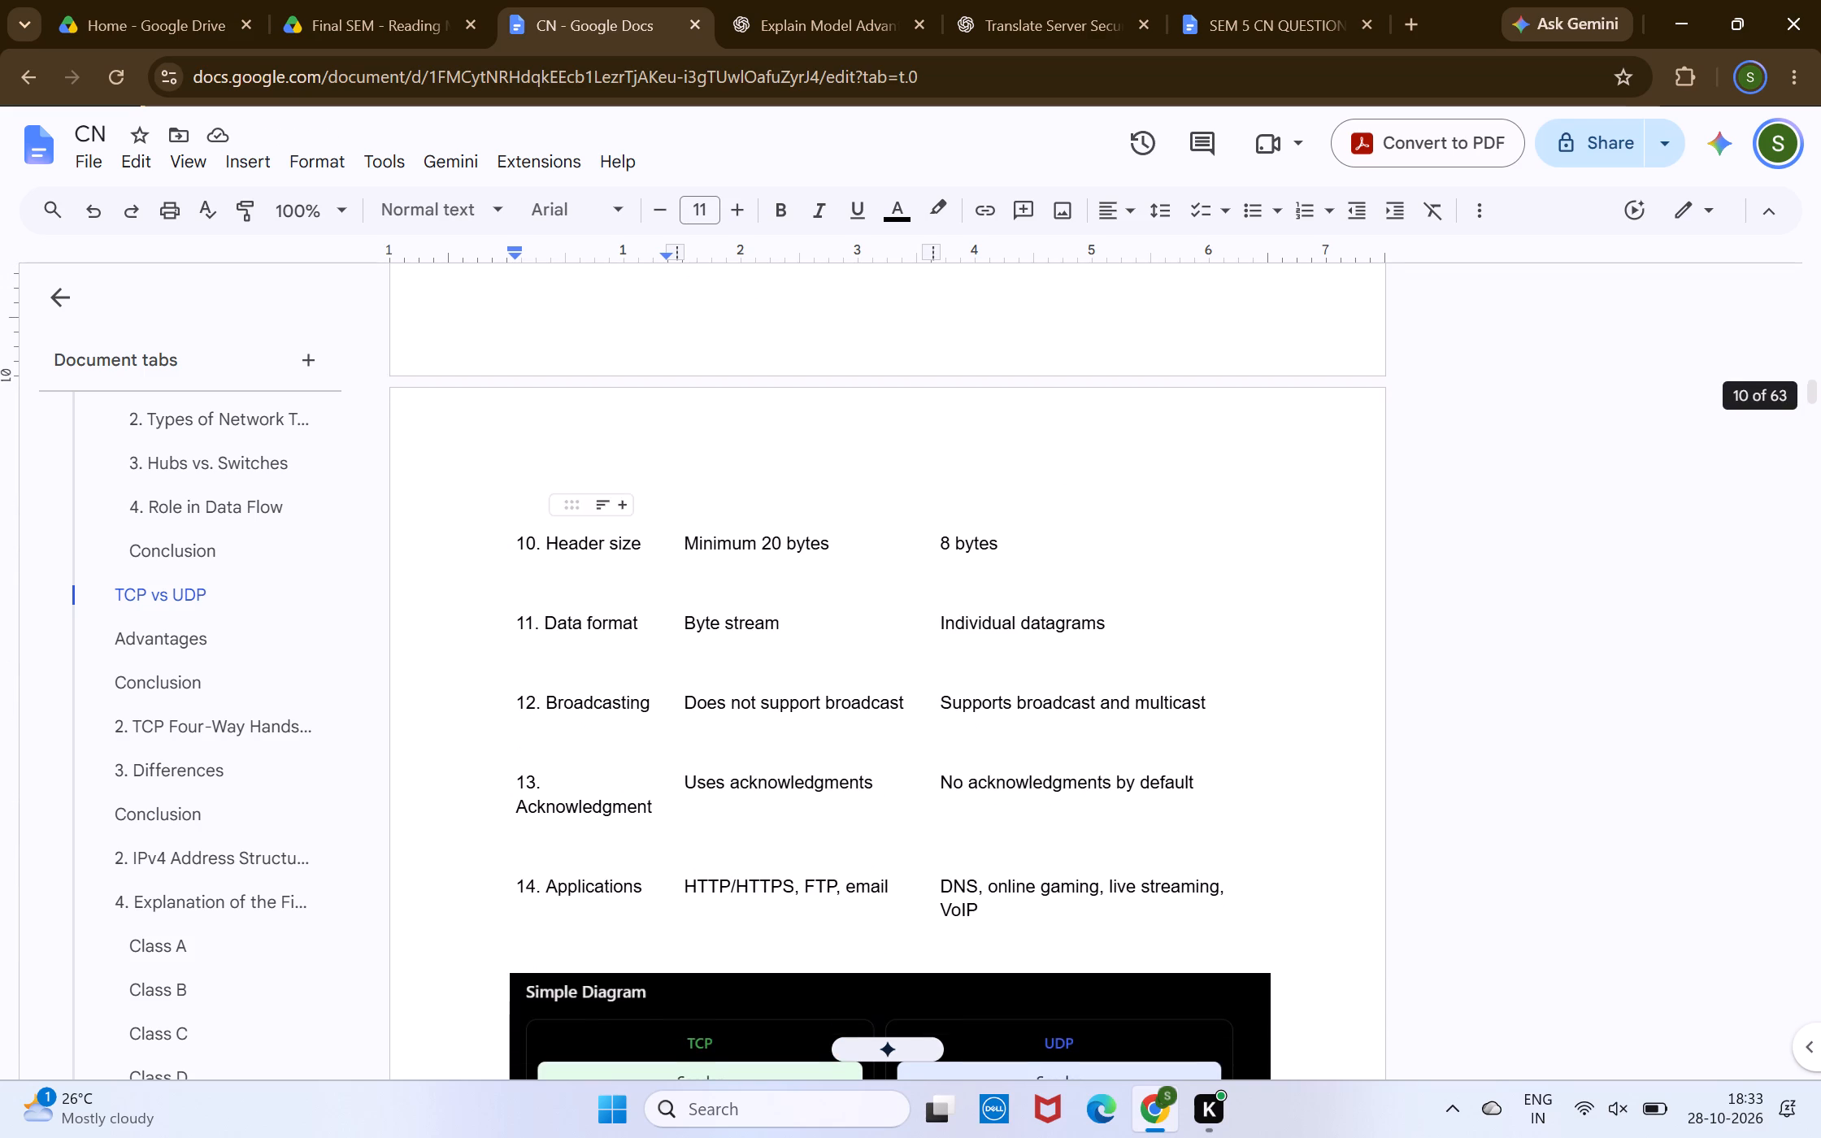
scroll(531, 504, "down", 1)
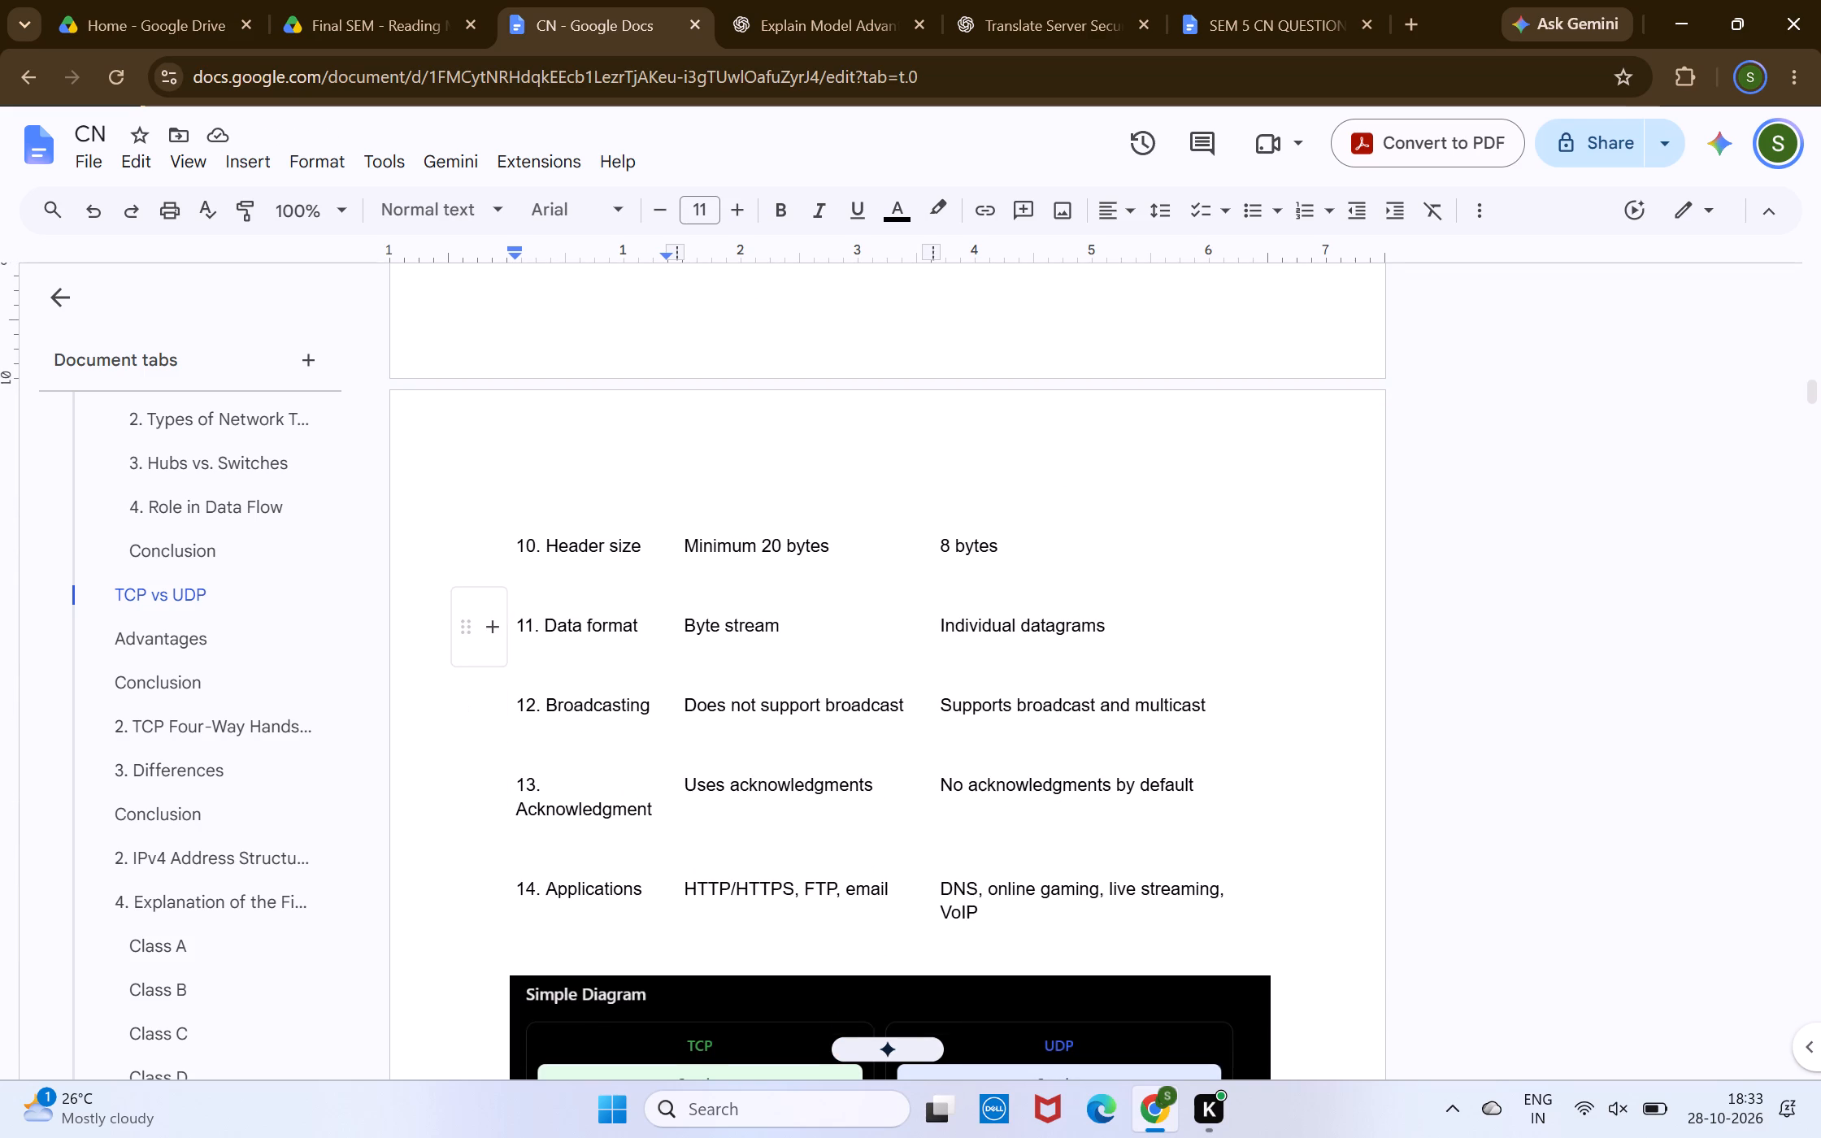
scroll(528, 620, "up", 4)
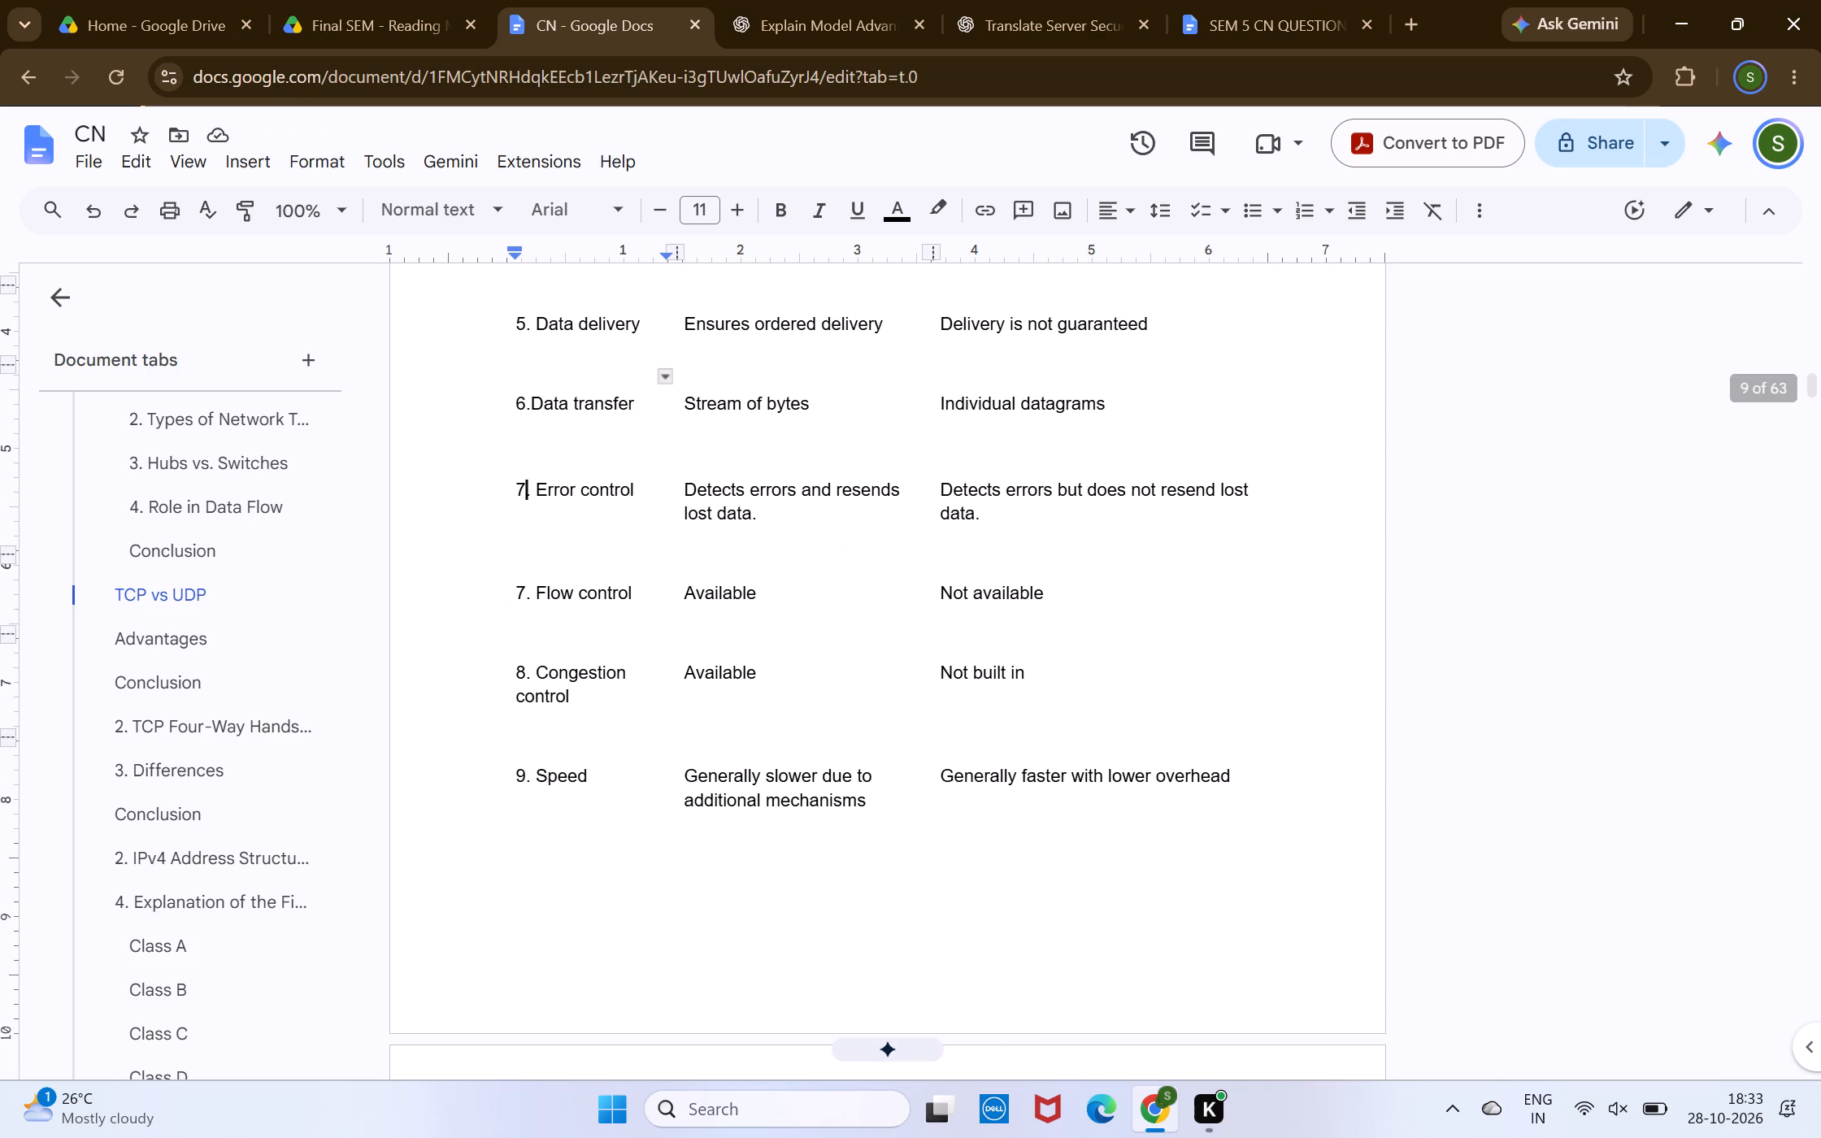
left_click_drag(520, 396, 1233, 445)
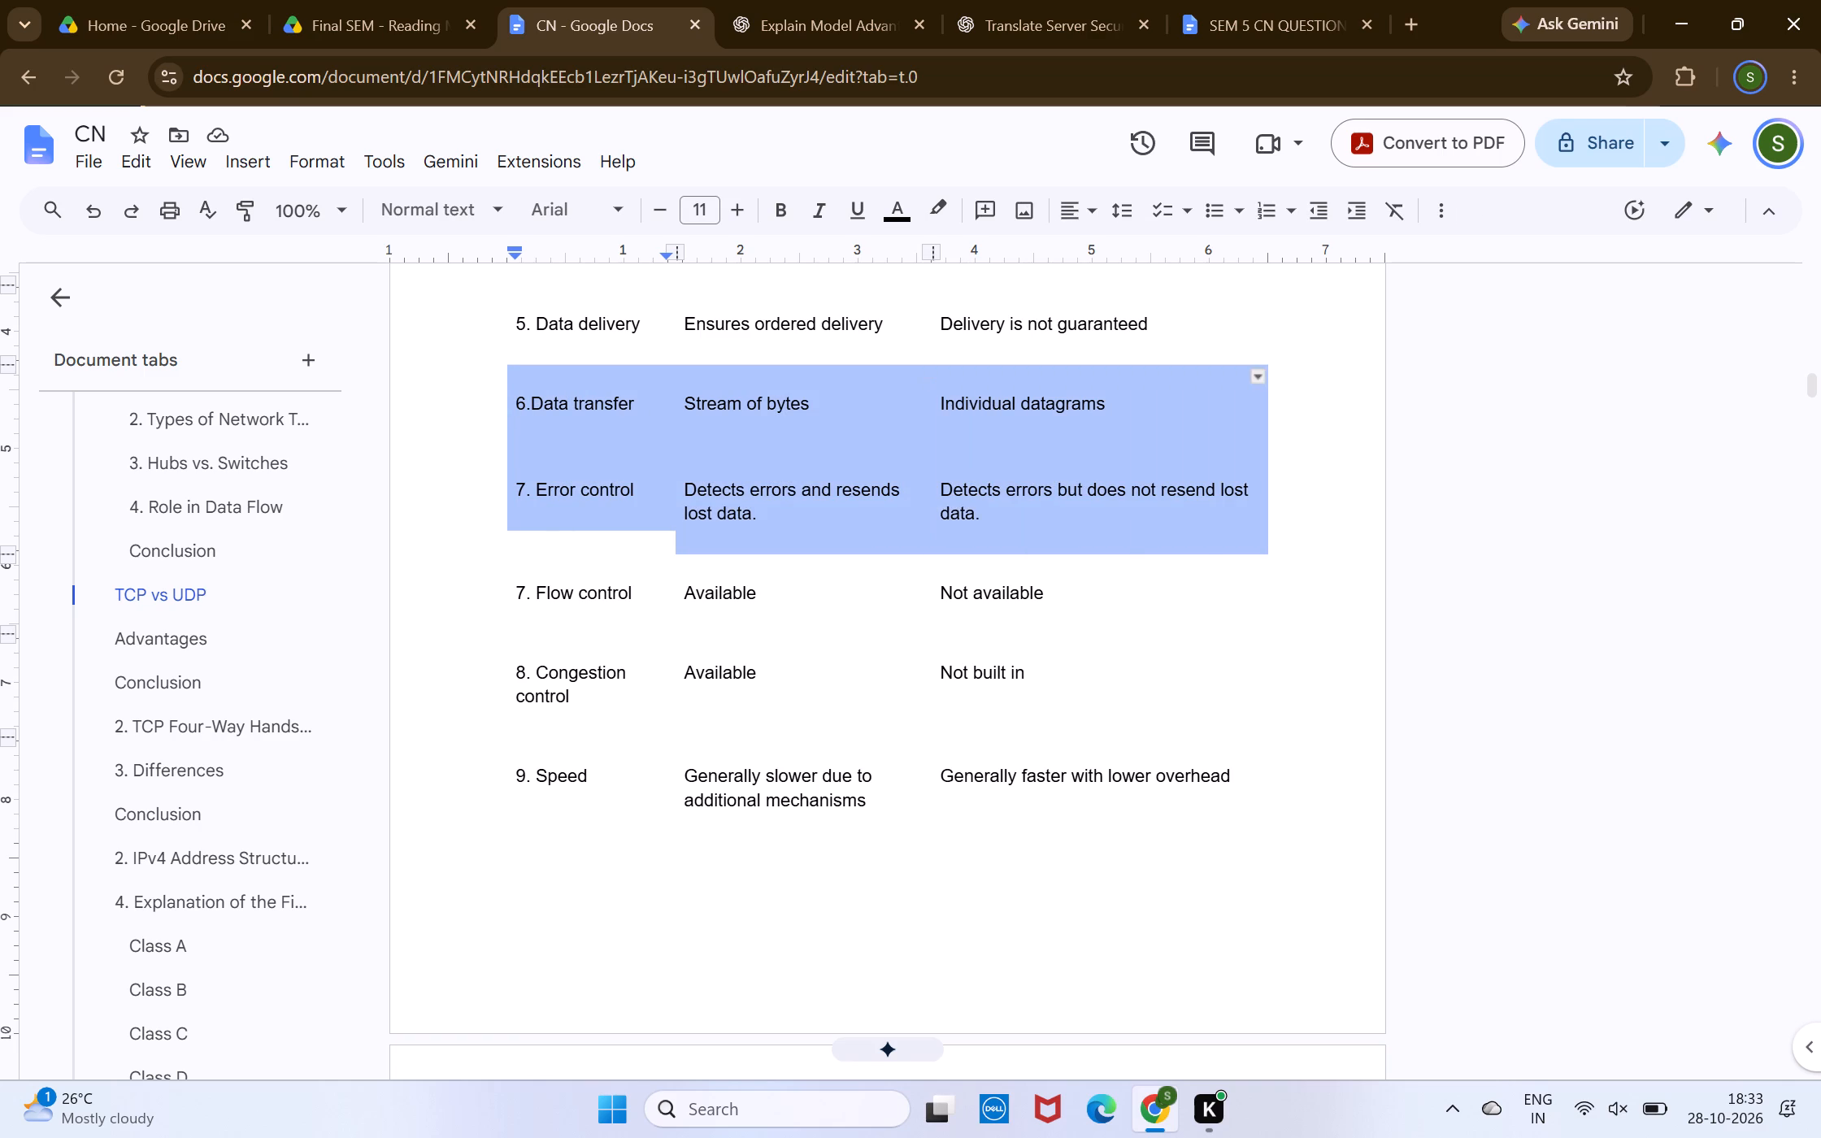
left_click_drag(1233, 445, 1223, 397)
left_click(1223, 397)
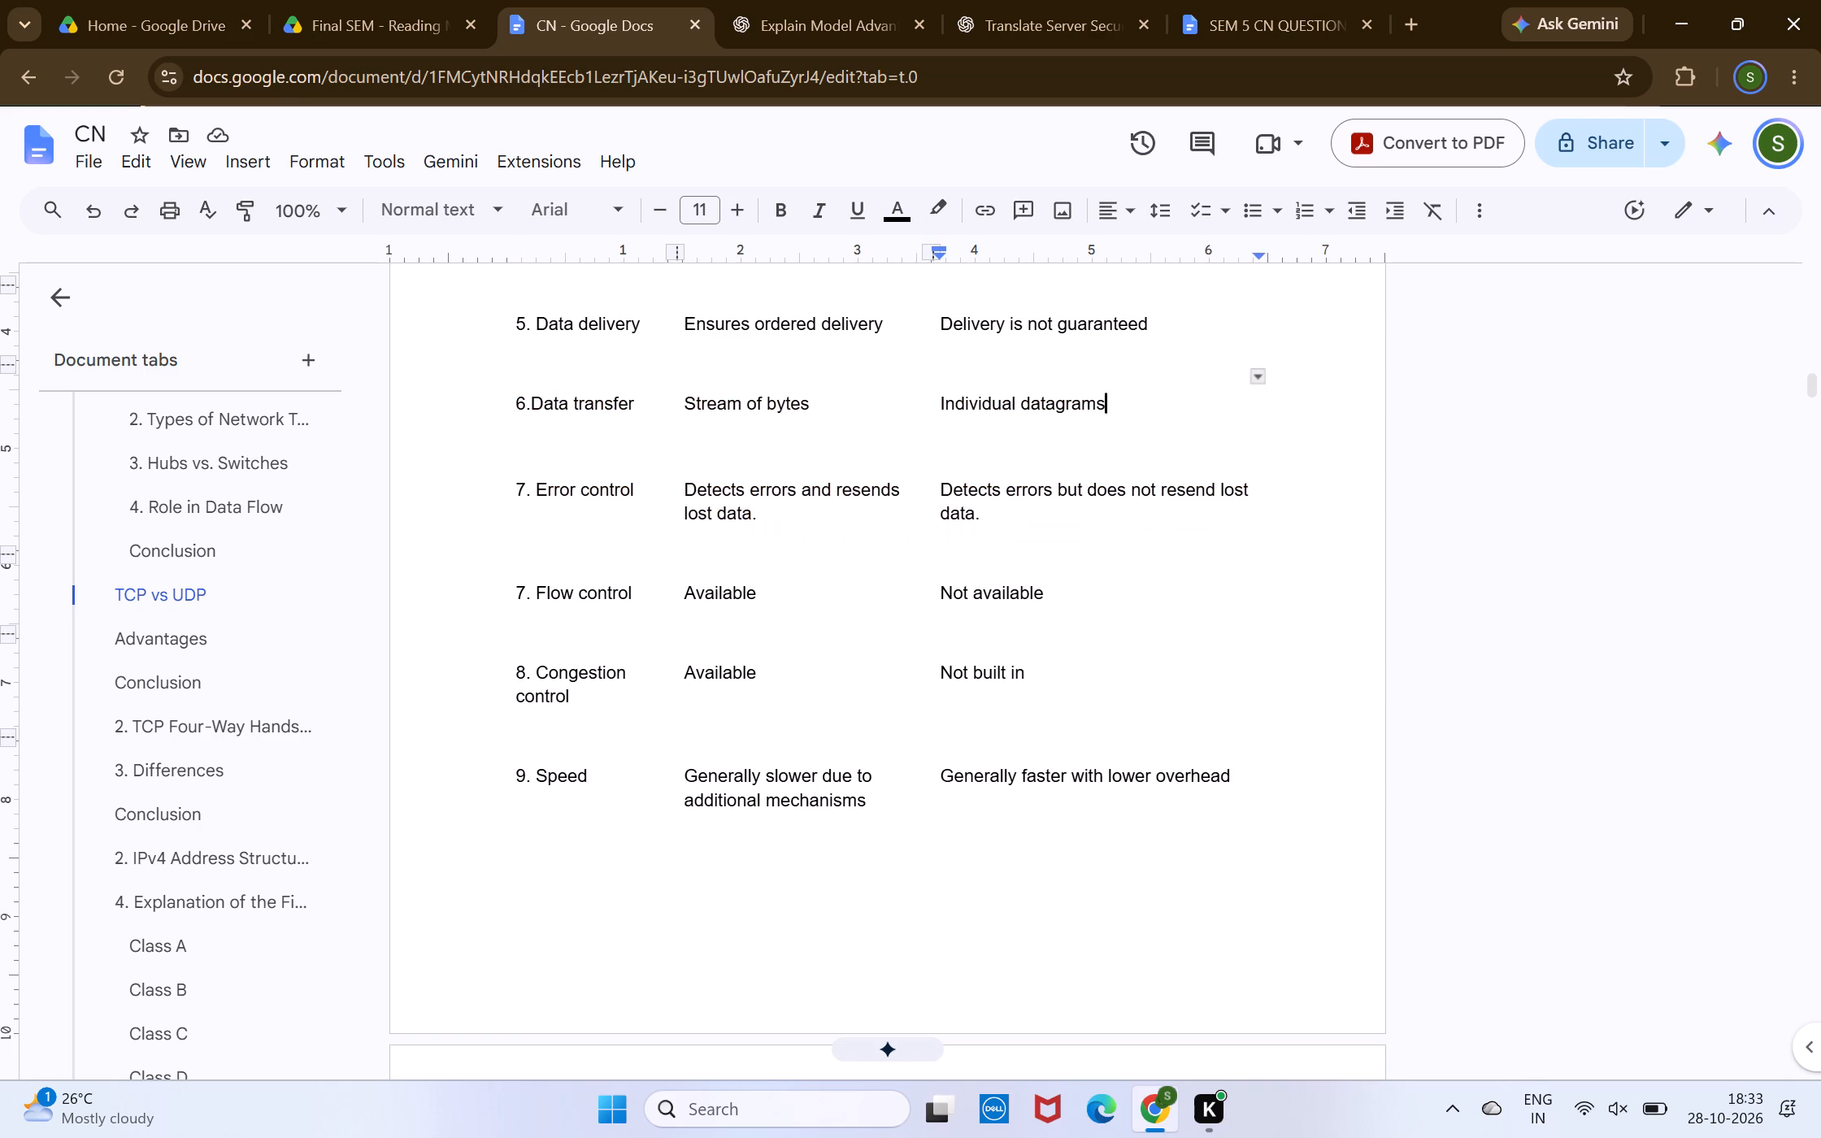
key("ctrl+BackSpace")
key("ctrl+BackSpace")
key("ctrl+BackSpace")
key("ctrl+BackSpace")
key("ctrl+BackSpace")
key("ctrl+BackSpace")
key("ctrl+BackSpace")
key("BackSpace")
key("BackSpace")
key("BackSpace")
key("BackSpace")
key("BackSpace")
key("BackSpace")
key("BackSpace")
key("BackSpace")
key("BackSpace")
key("BackSpace")
key("BackSpace")
key("BackSpace")
key("BackSpace")
key("BackSpace")
key("BackSpace")
key("BackSpace")
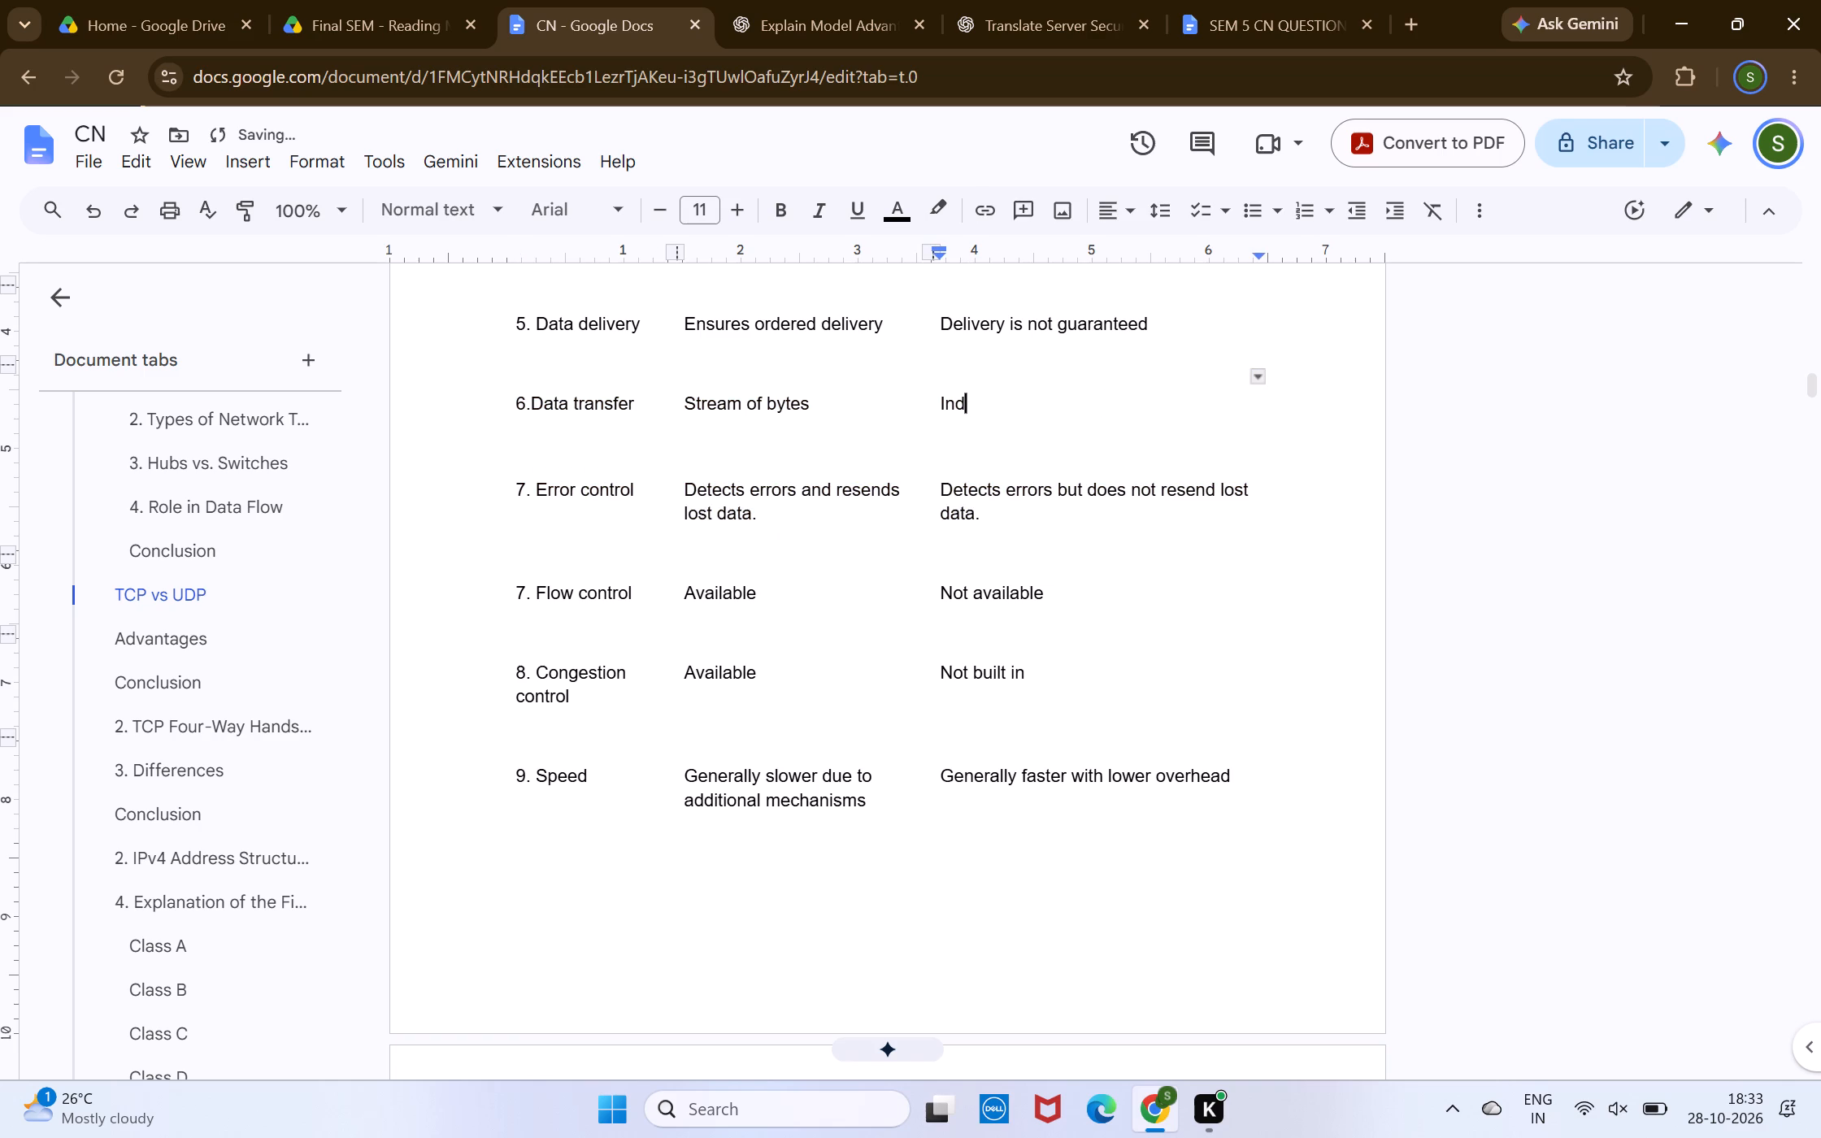
Copy the "Individual datagrams" cell from the "11. Data format" row into the UDP cell level with "6.Data transfer".
scroll(1076, 566, "down", 2)
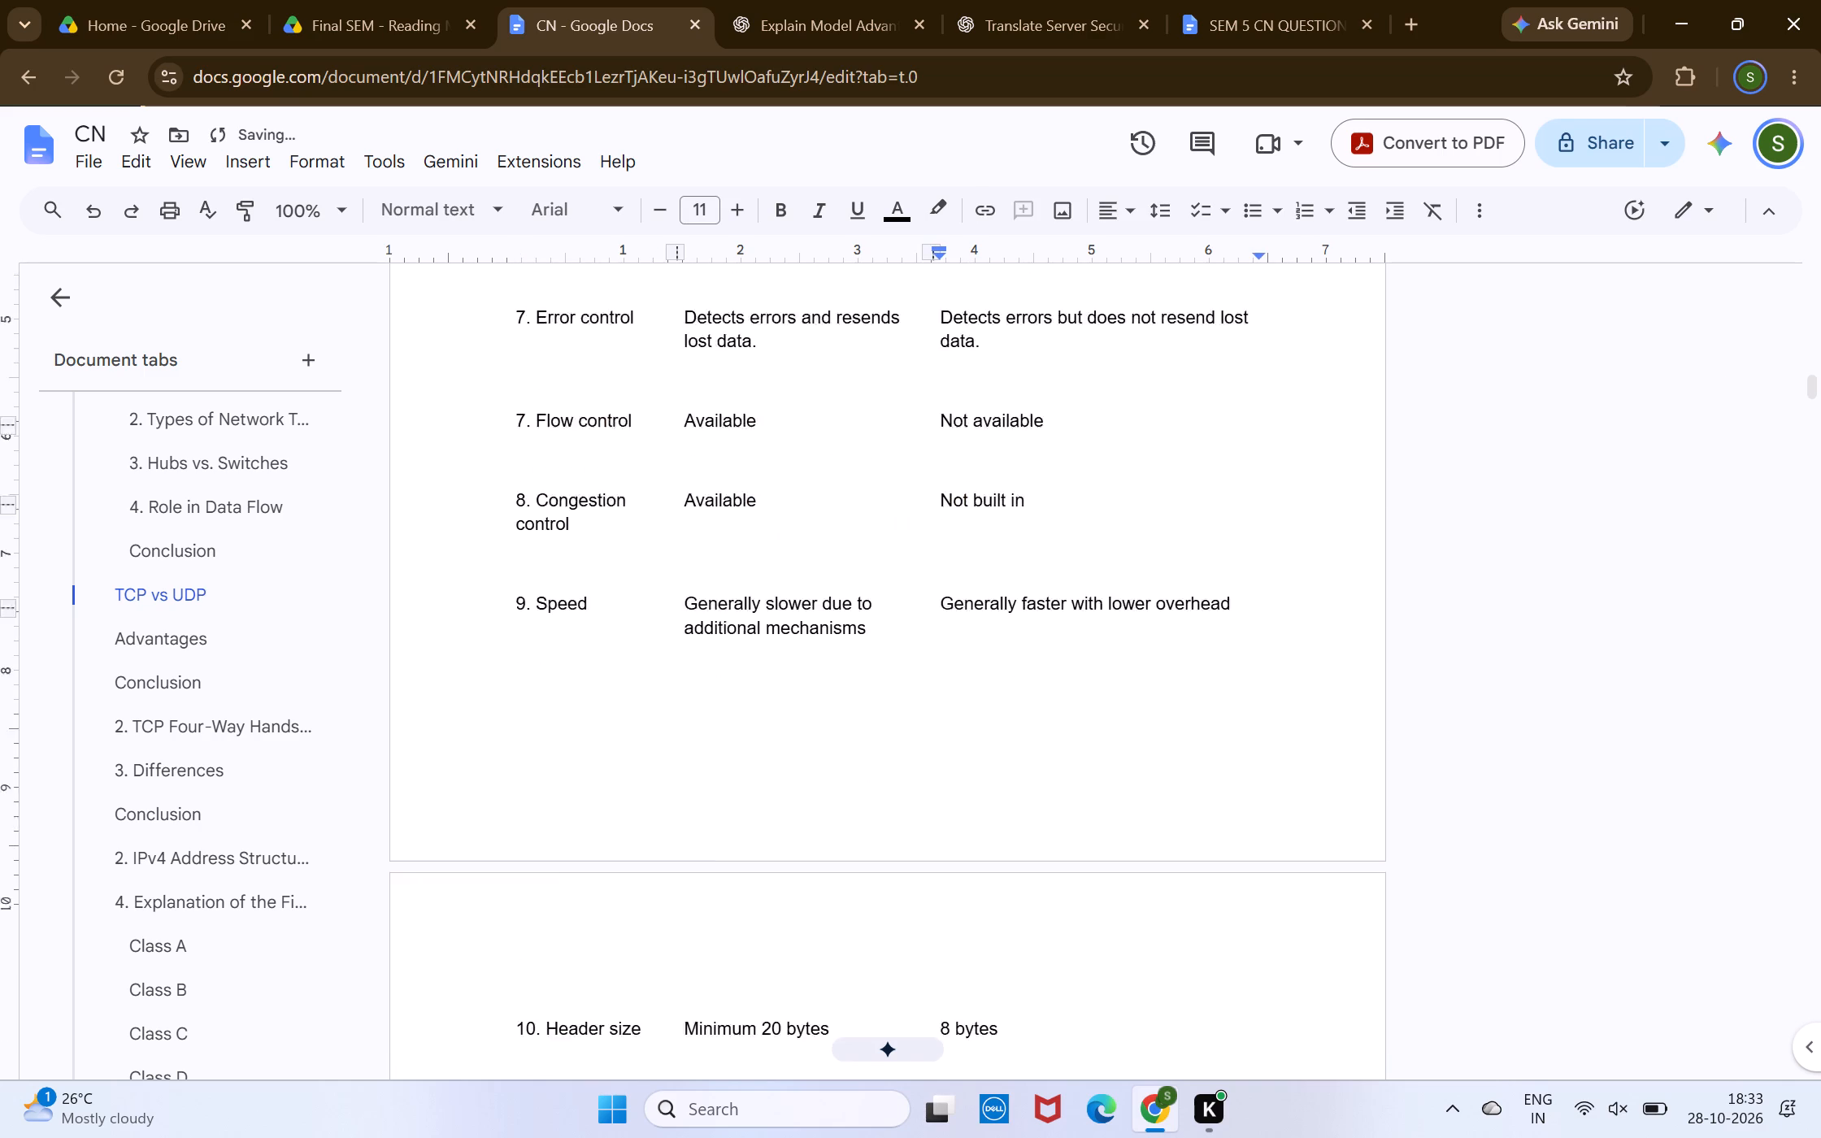
scroll(1076, 566, "down", 2)
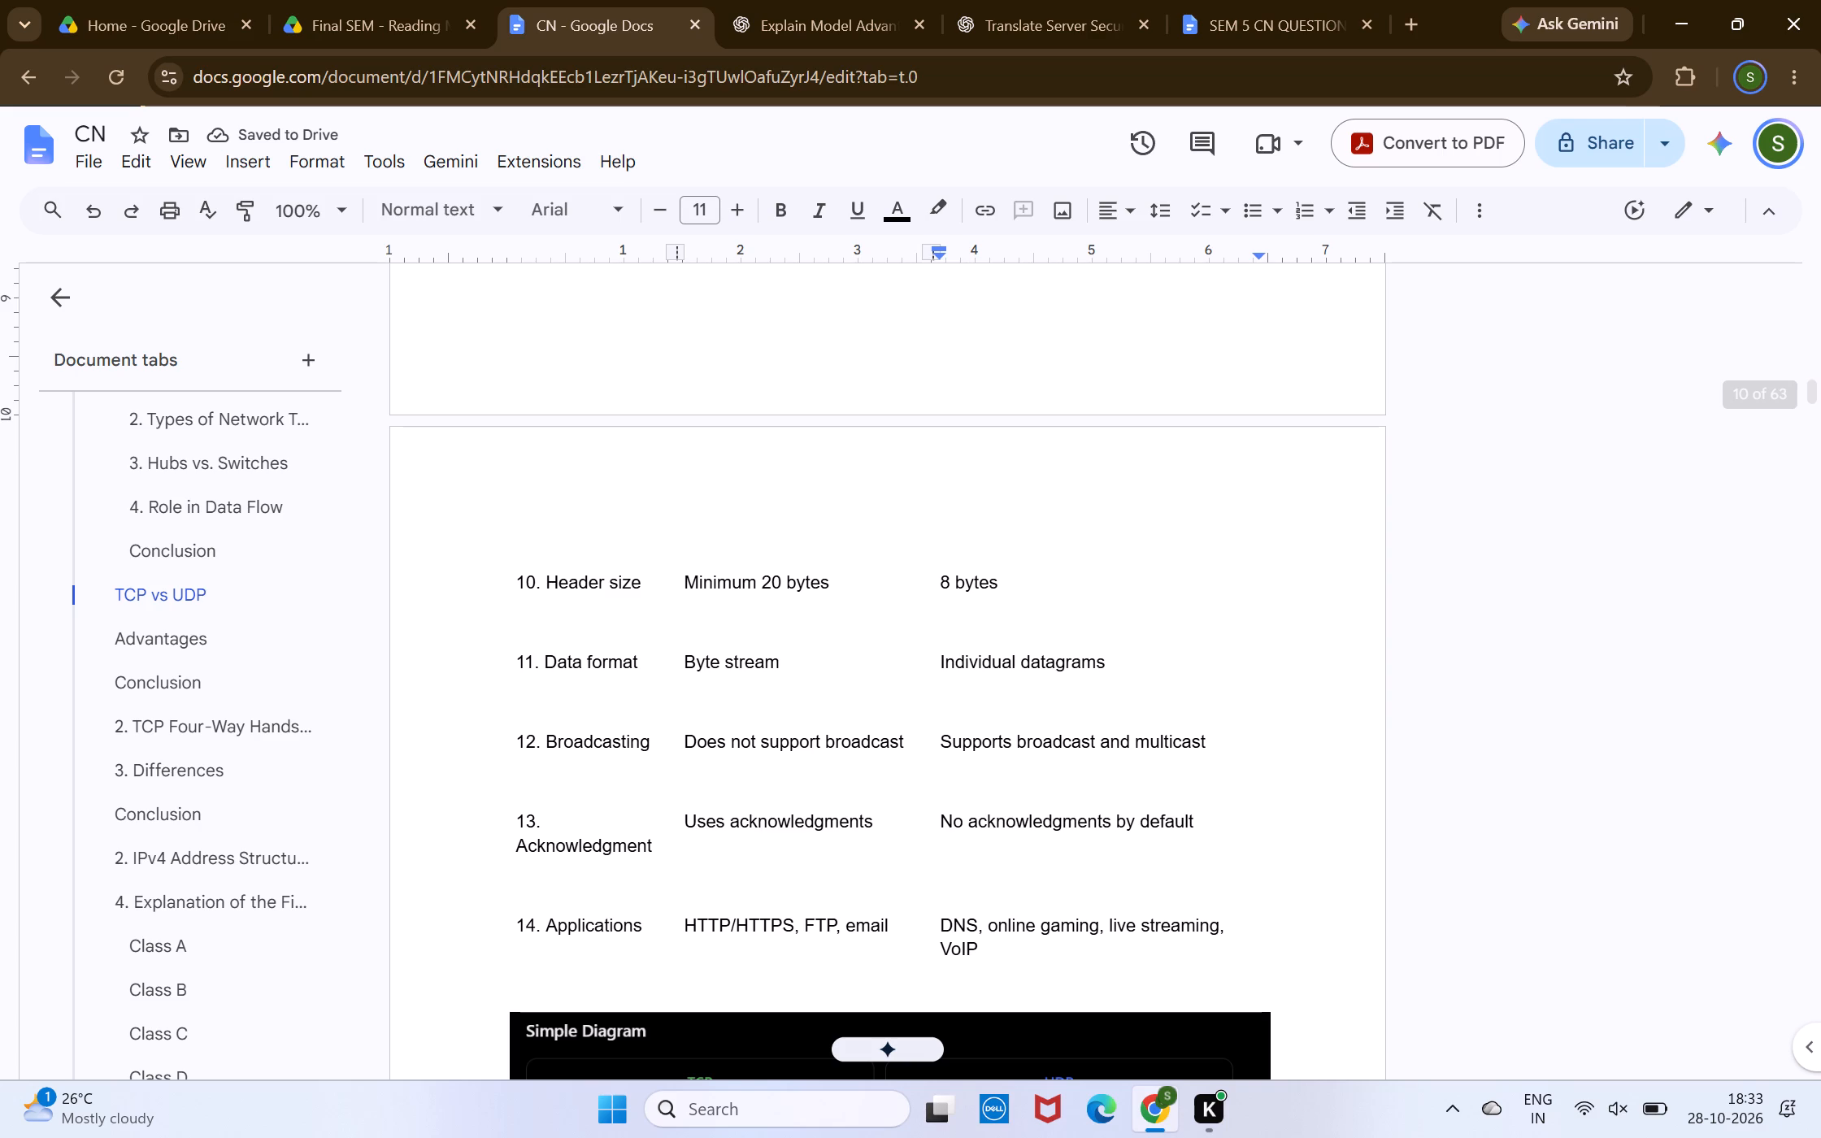
left_click_drag(942, 666, 1137, 654)
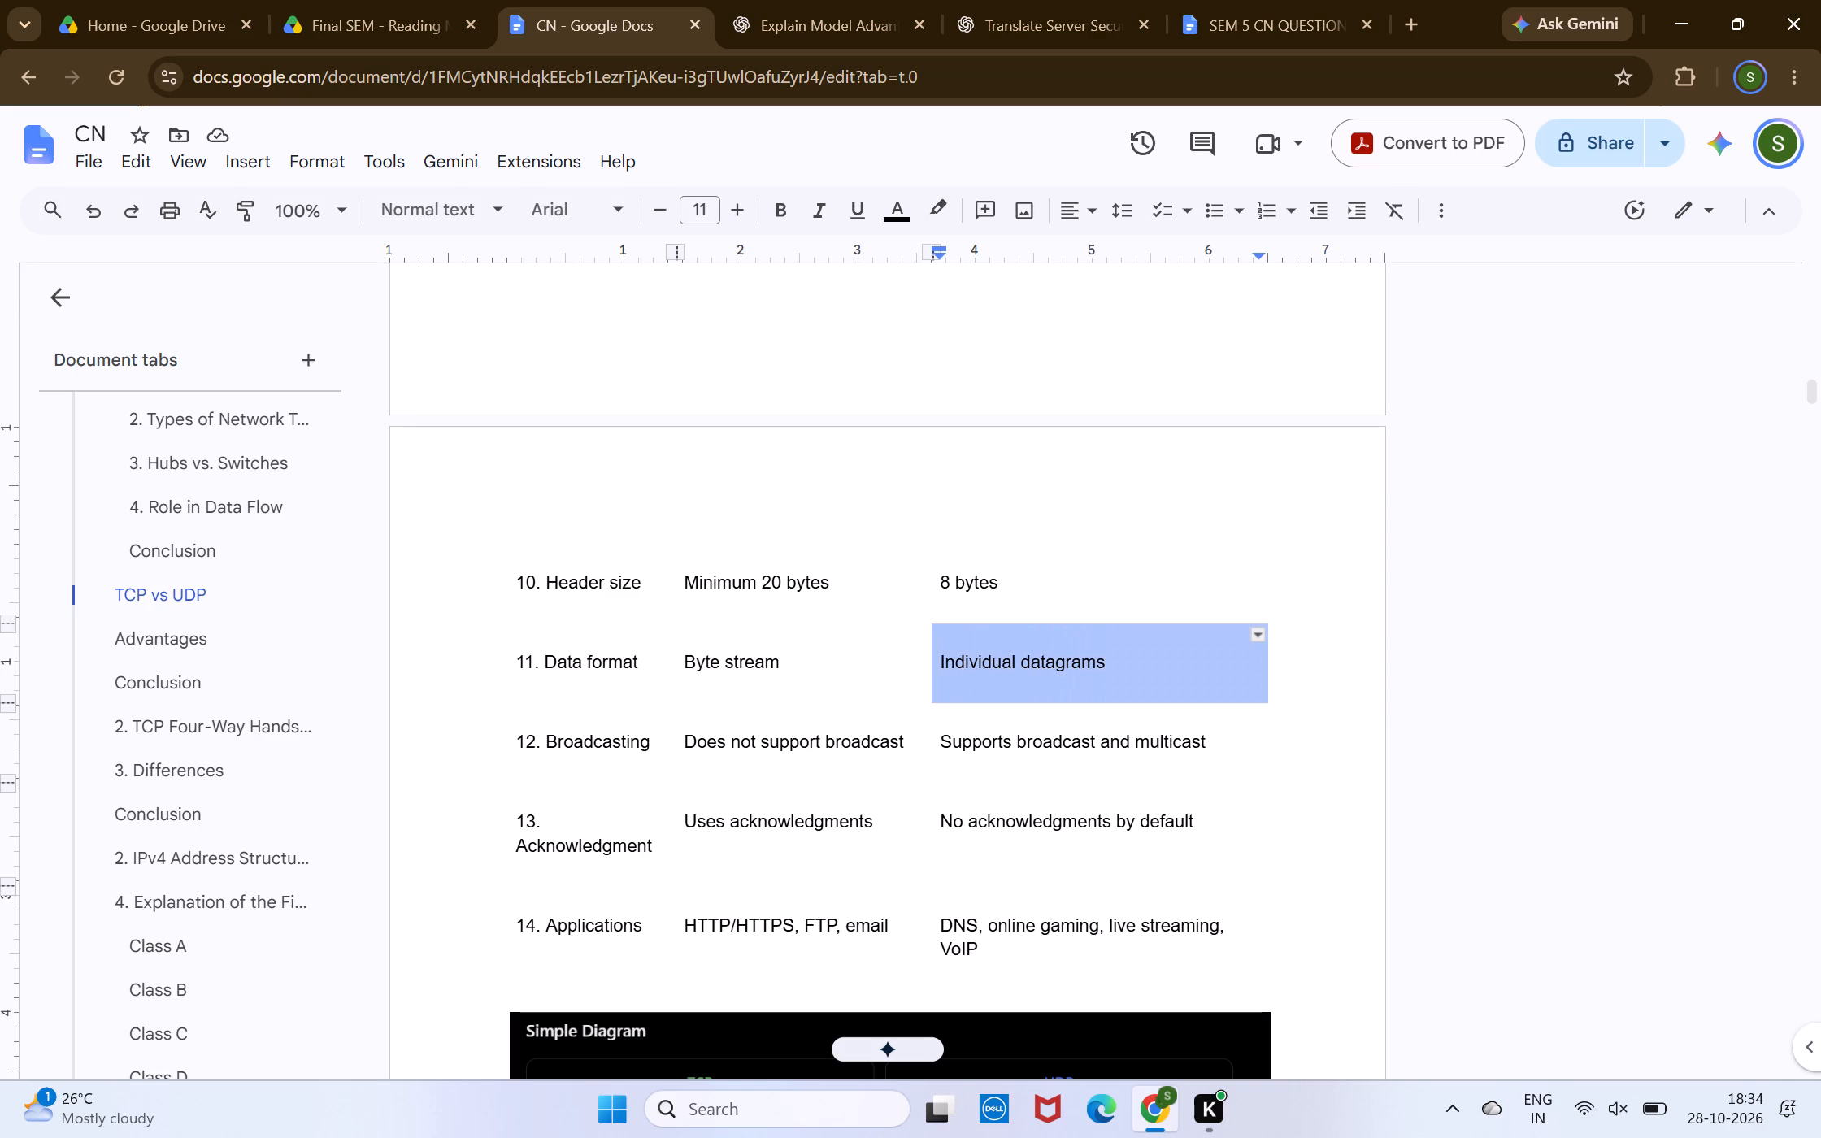
left_click_drag(1137, 654, 1115, 646)
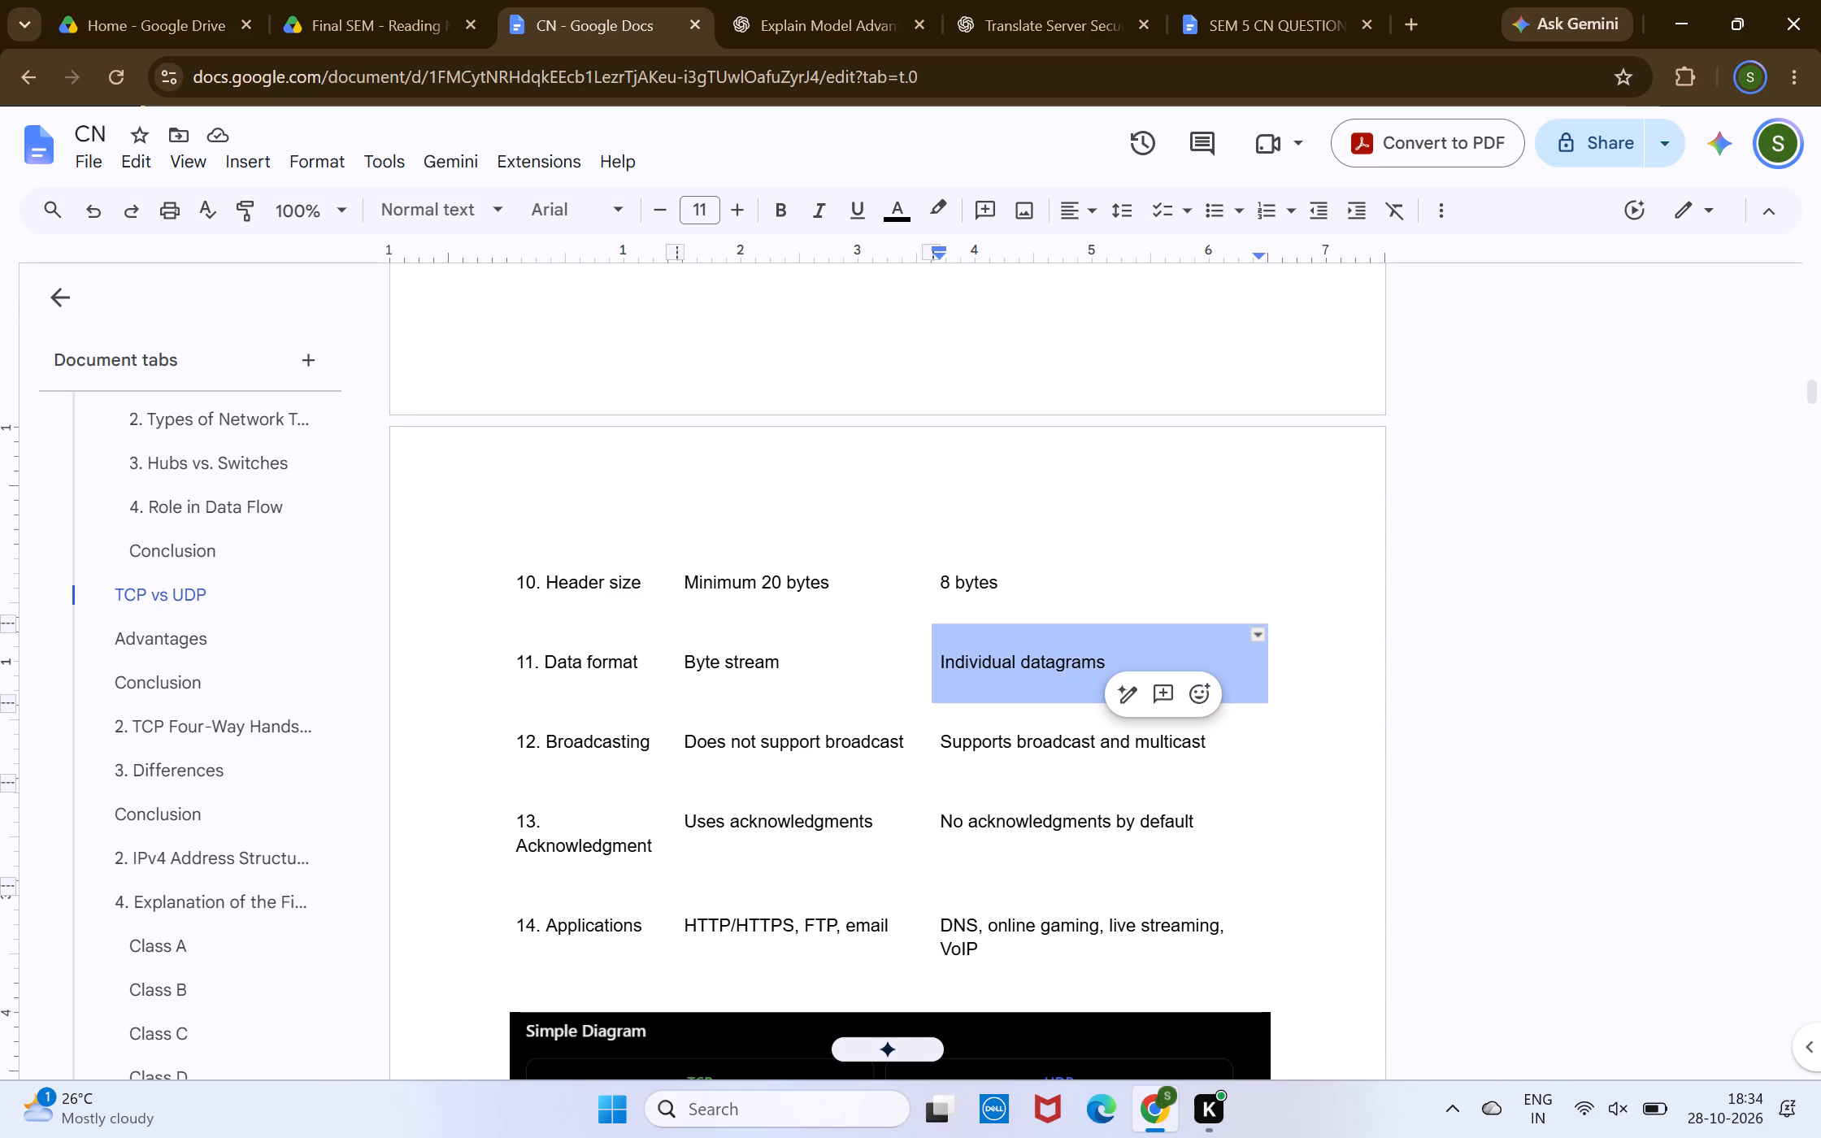
key("ctrl+c")
scroll(1034, 595, "up", 5)
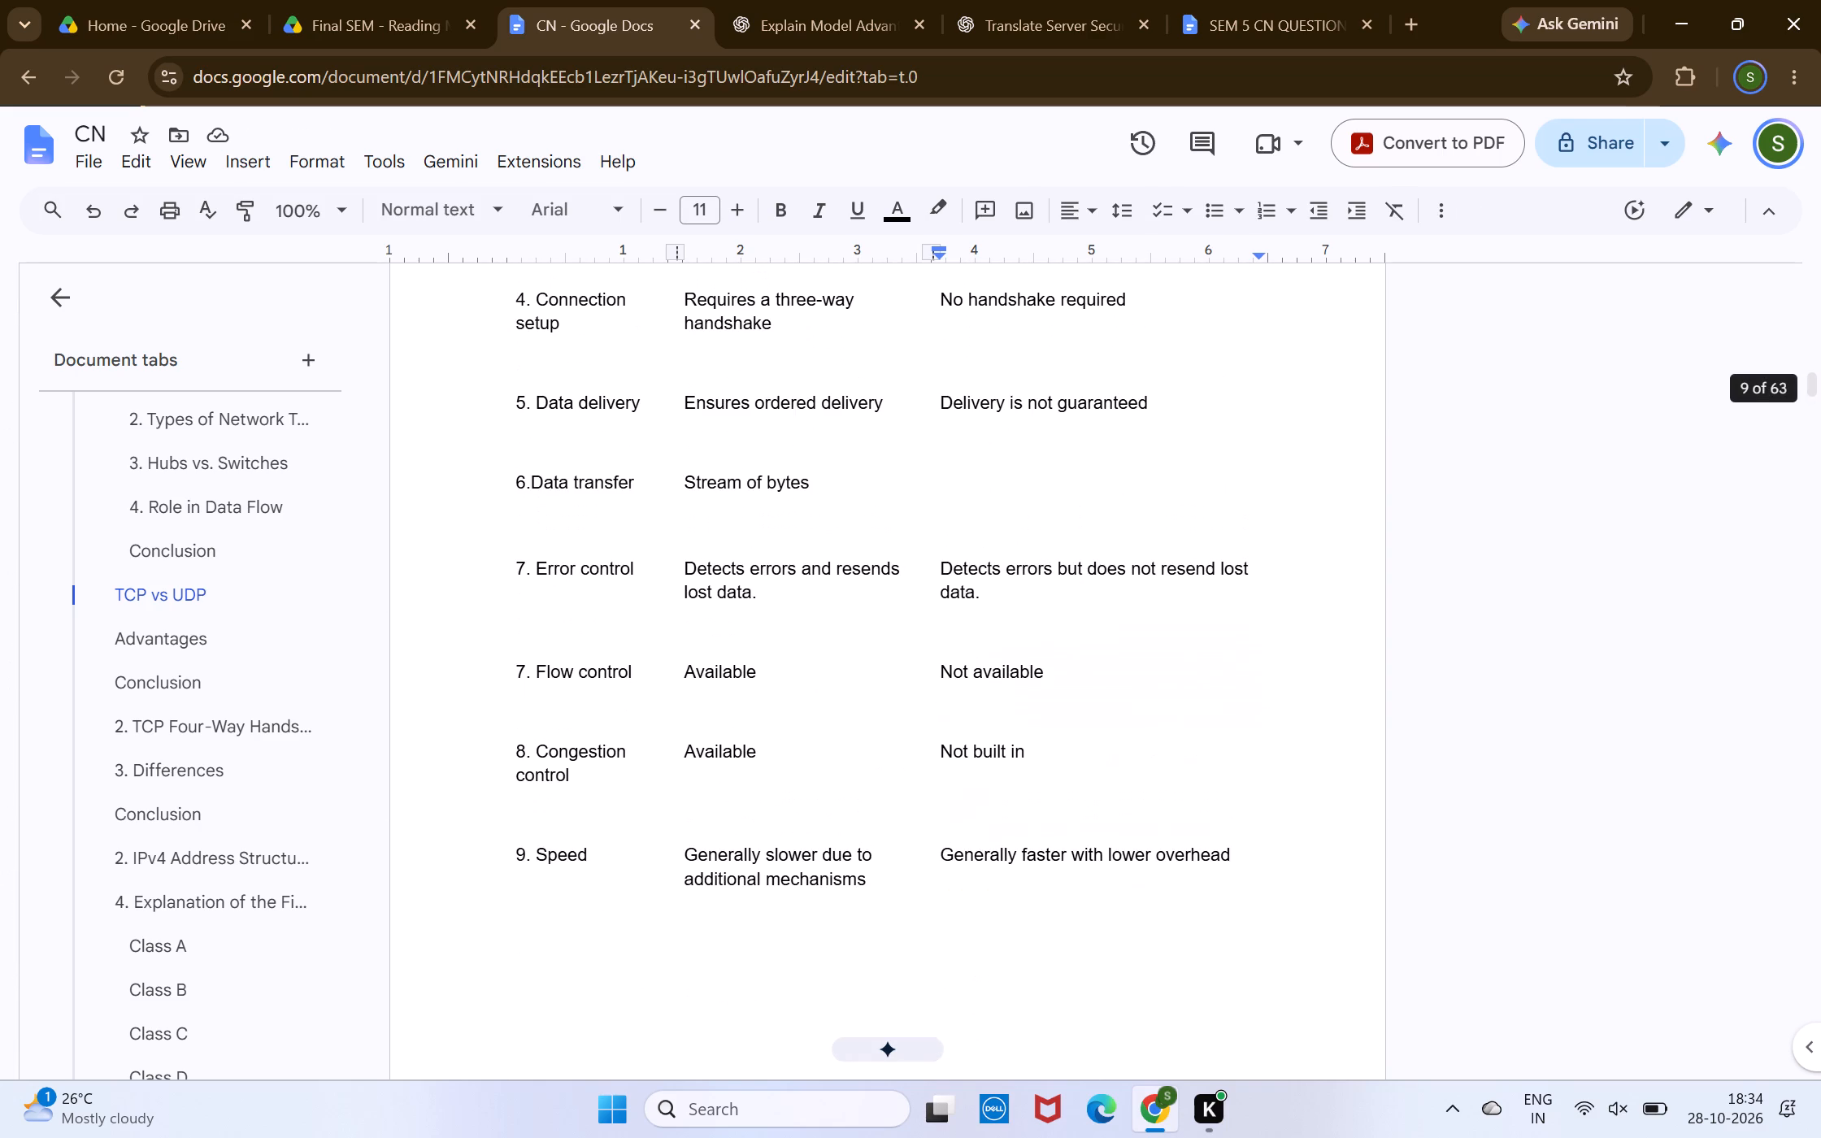
left_click(963, 464)
key("ctrl+v")
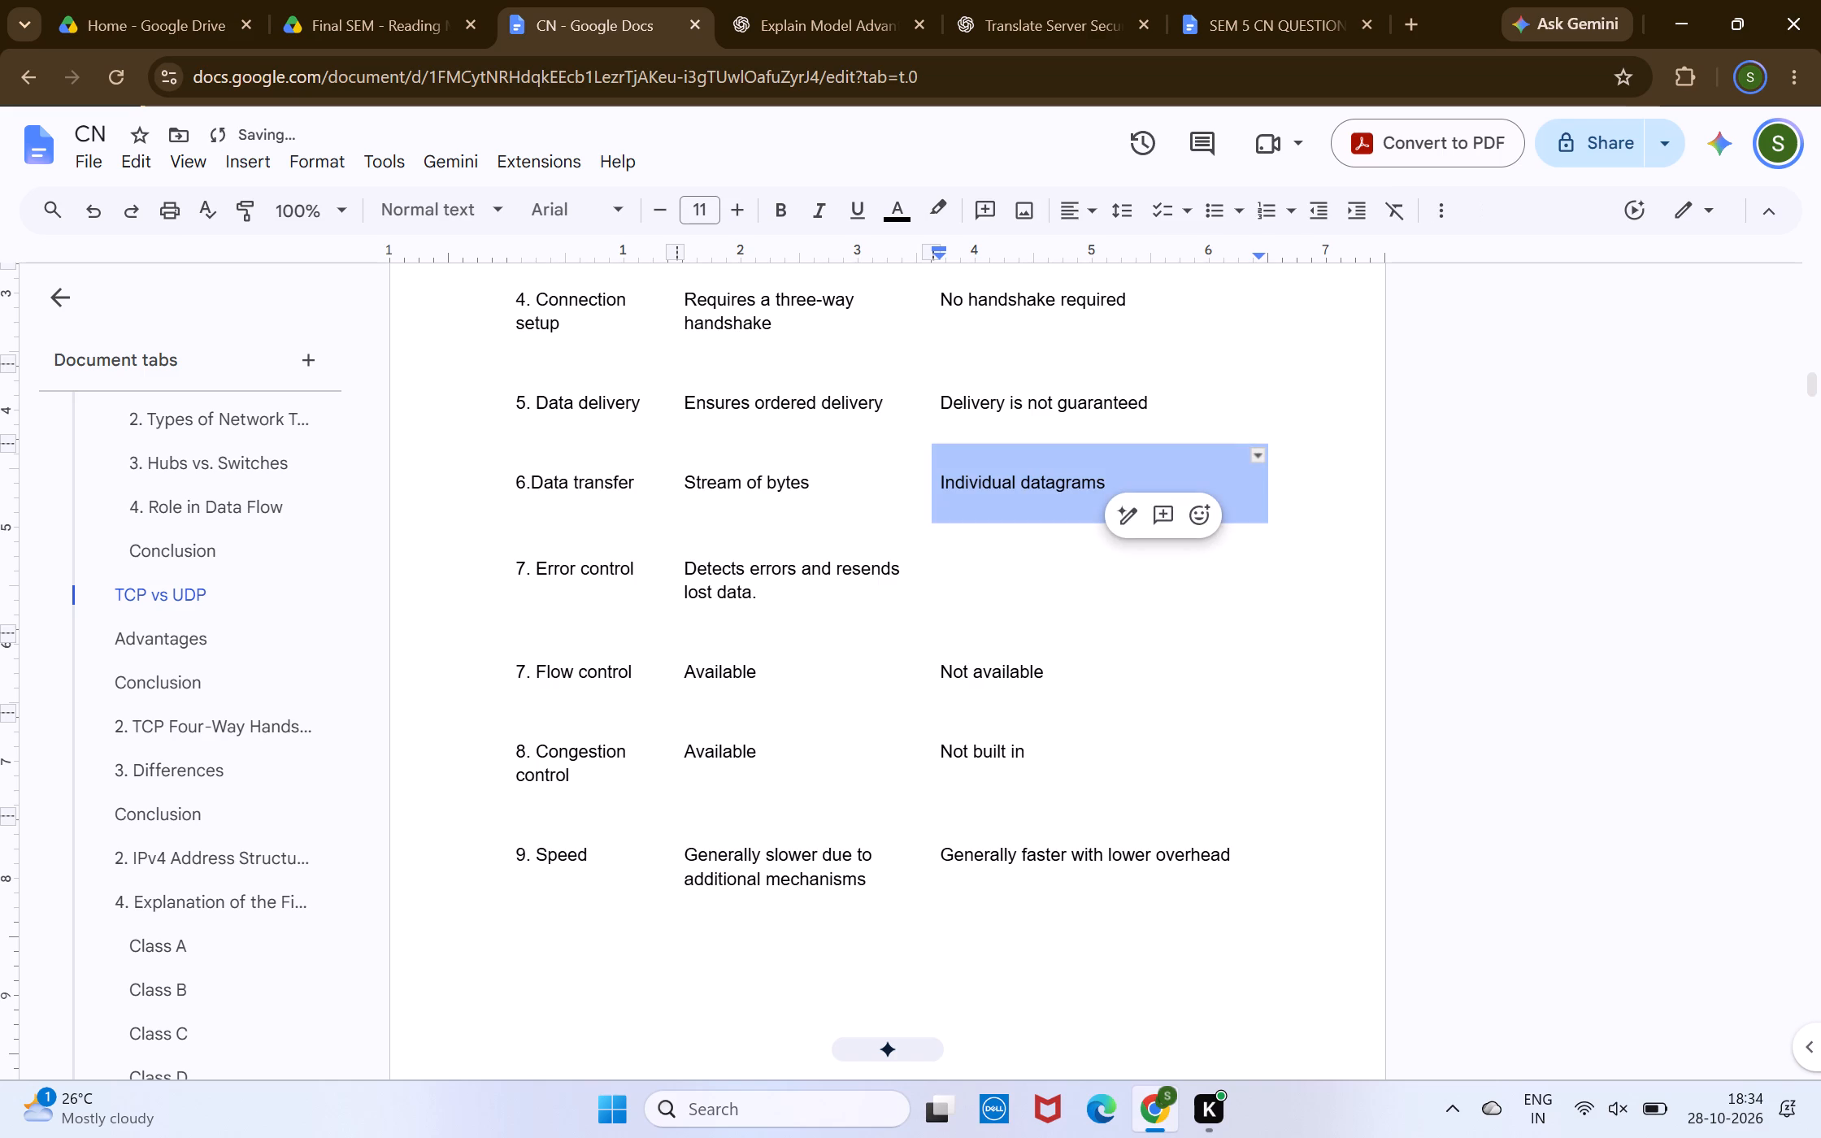
Widen the table's first column until "13. Acknowledgment" fits on one line and "Does not support broadcast" still does.
scroll(1038, 802, "down", 5)
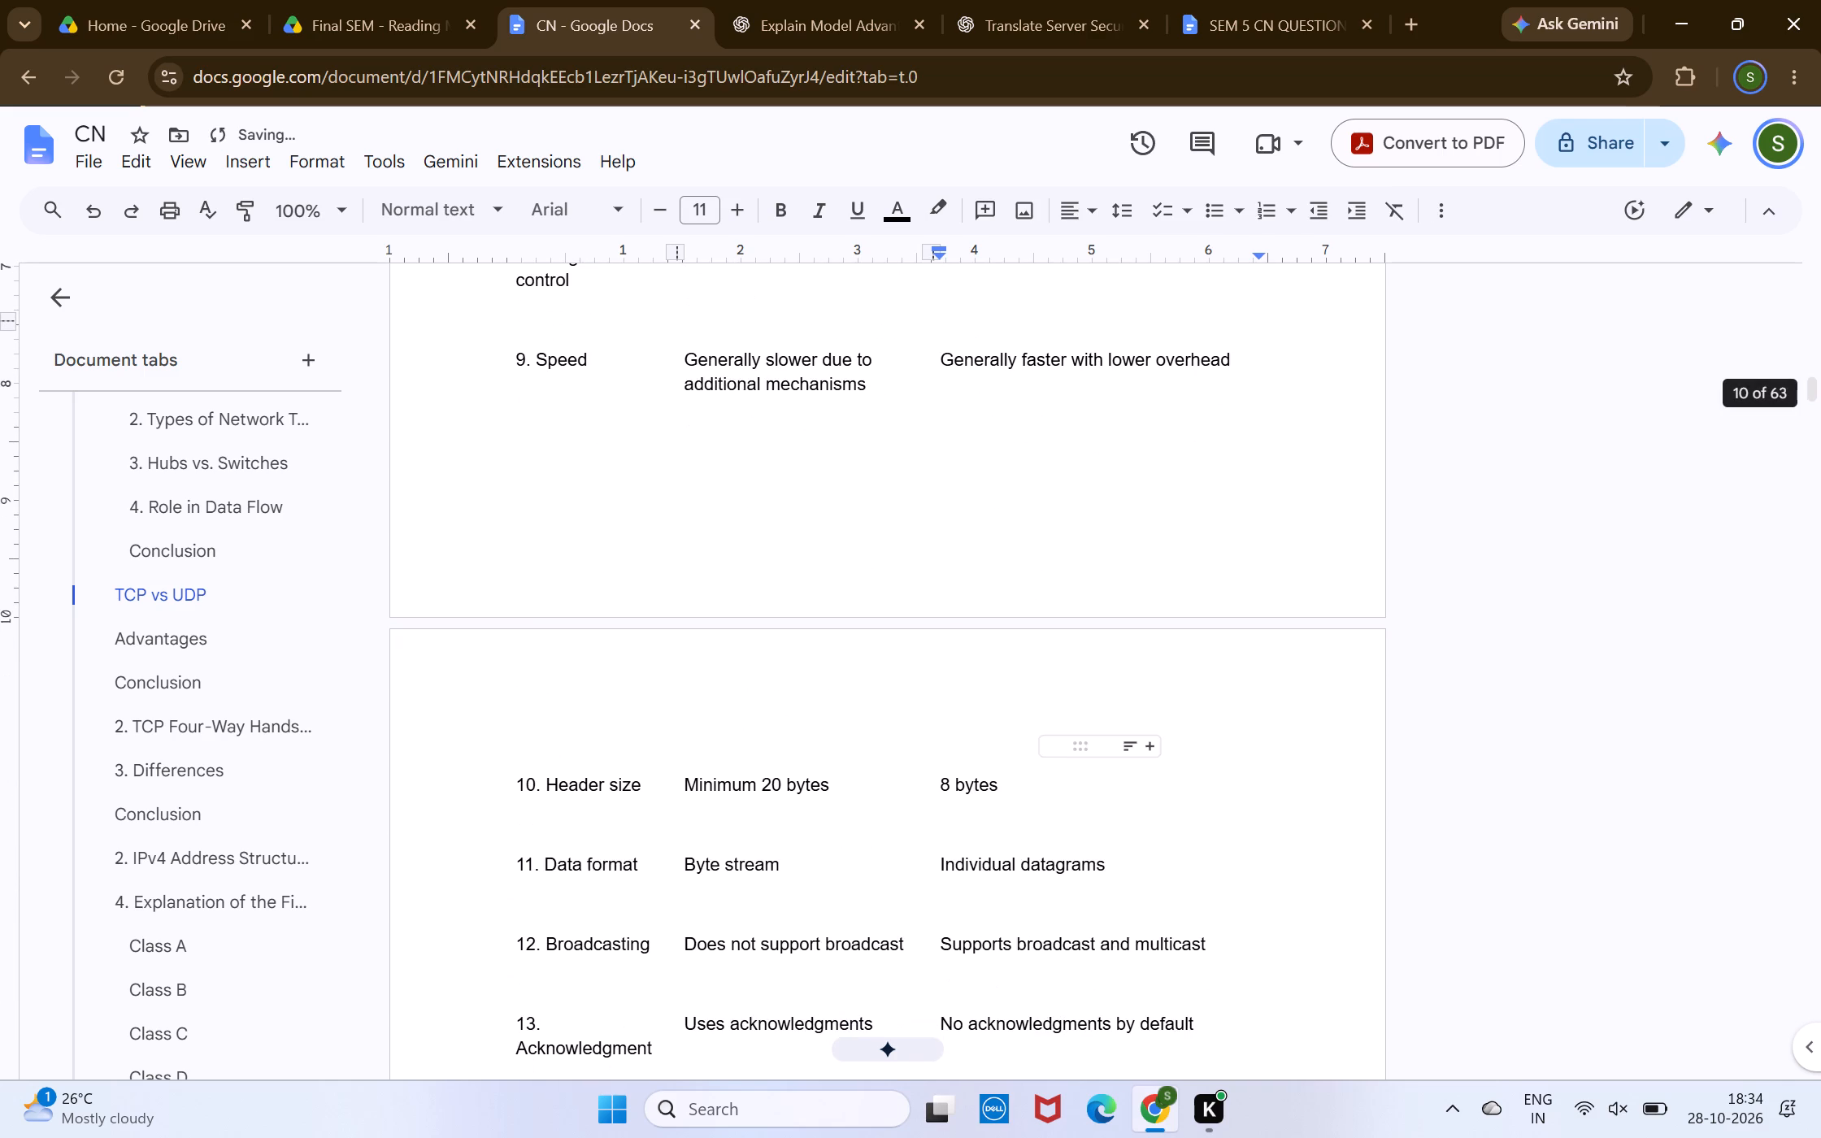
left_click_drag(680, 864, 655, 846)
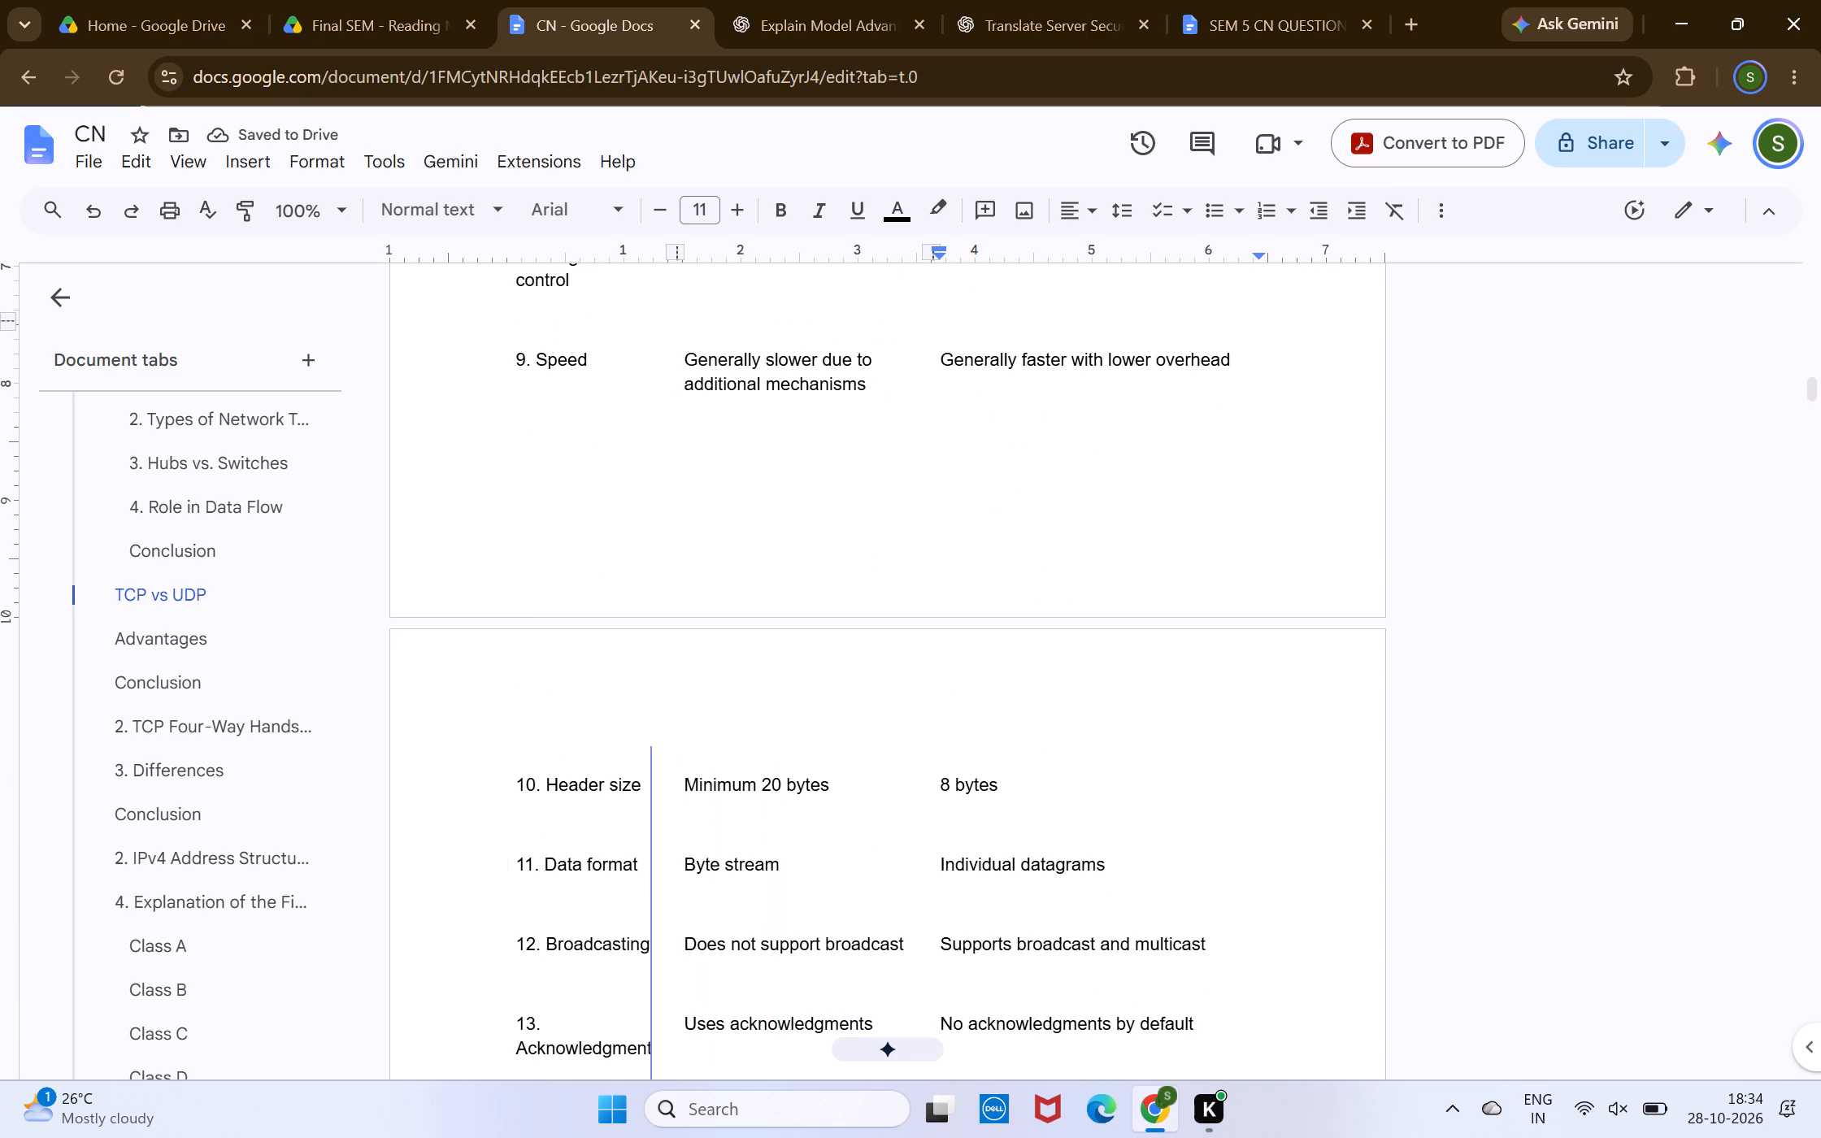
left_click_drag(655, 846, 656, 846)
left_click(652, 858)
left_click_drag(652, 858, 690, 873)
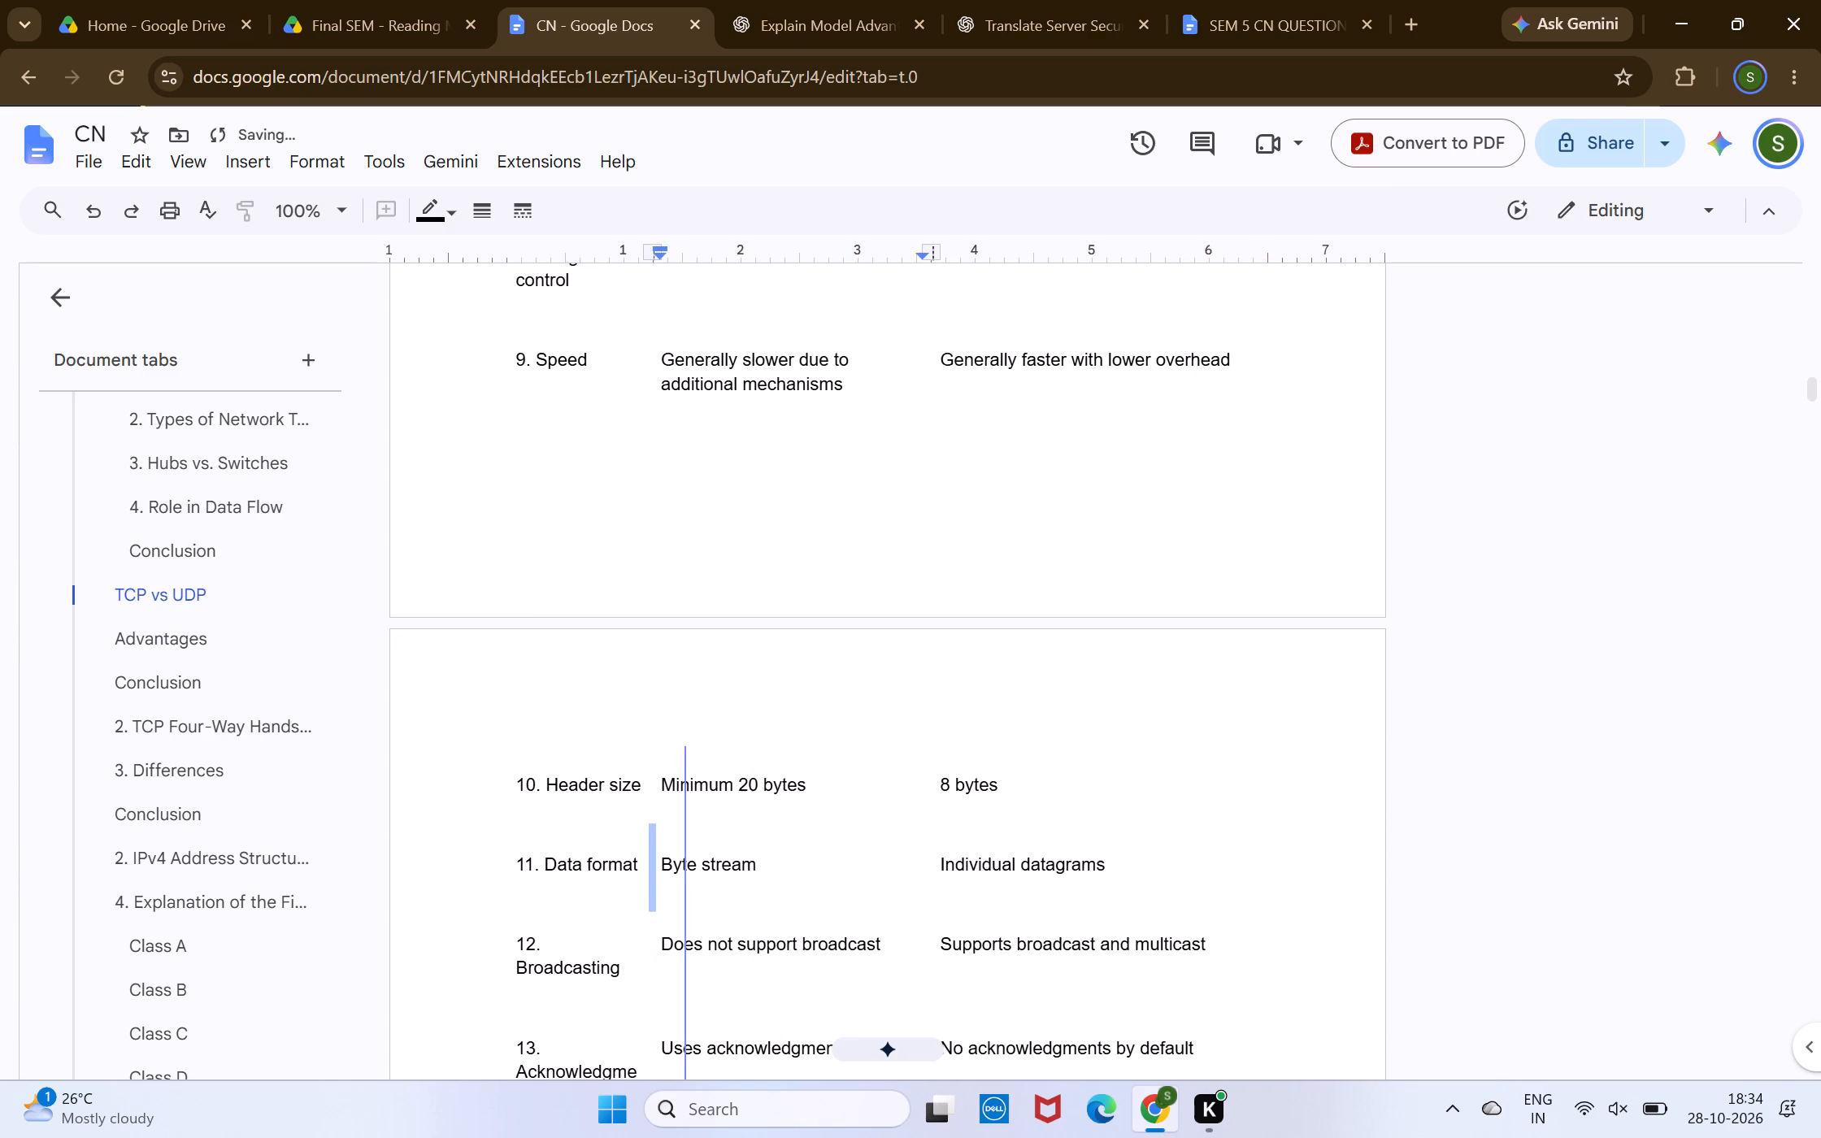
left_click_drag(690, 873, 690, 875)
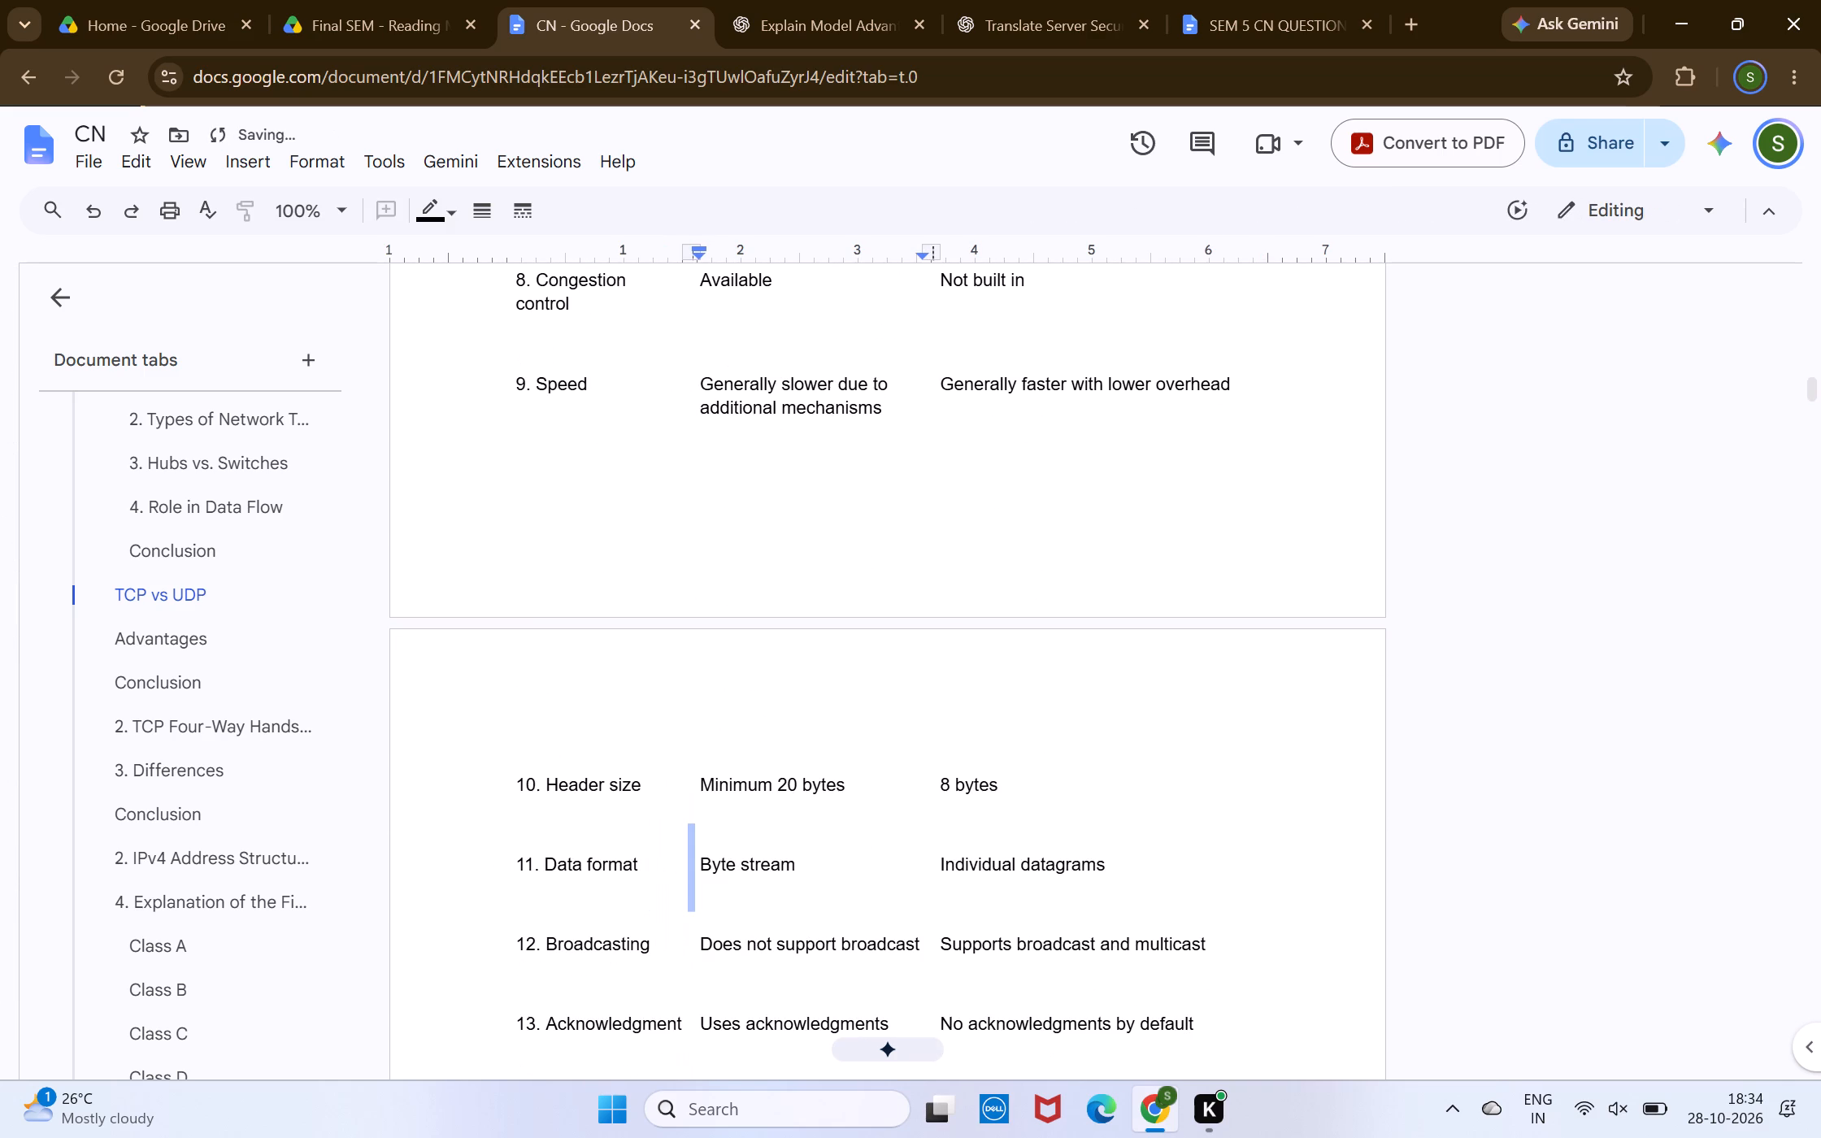
left_click_drag(706, 865, 733, 866)
left_click(691, 853)
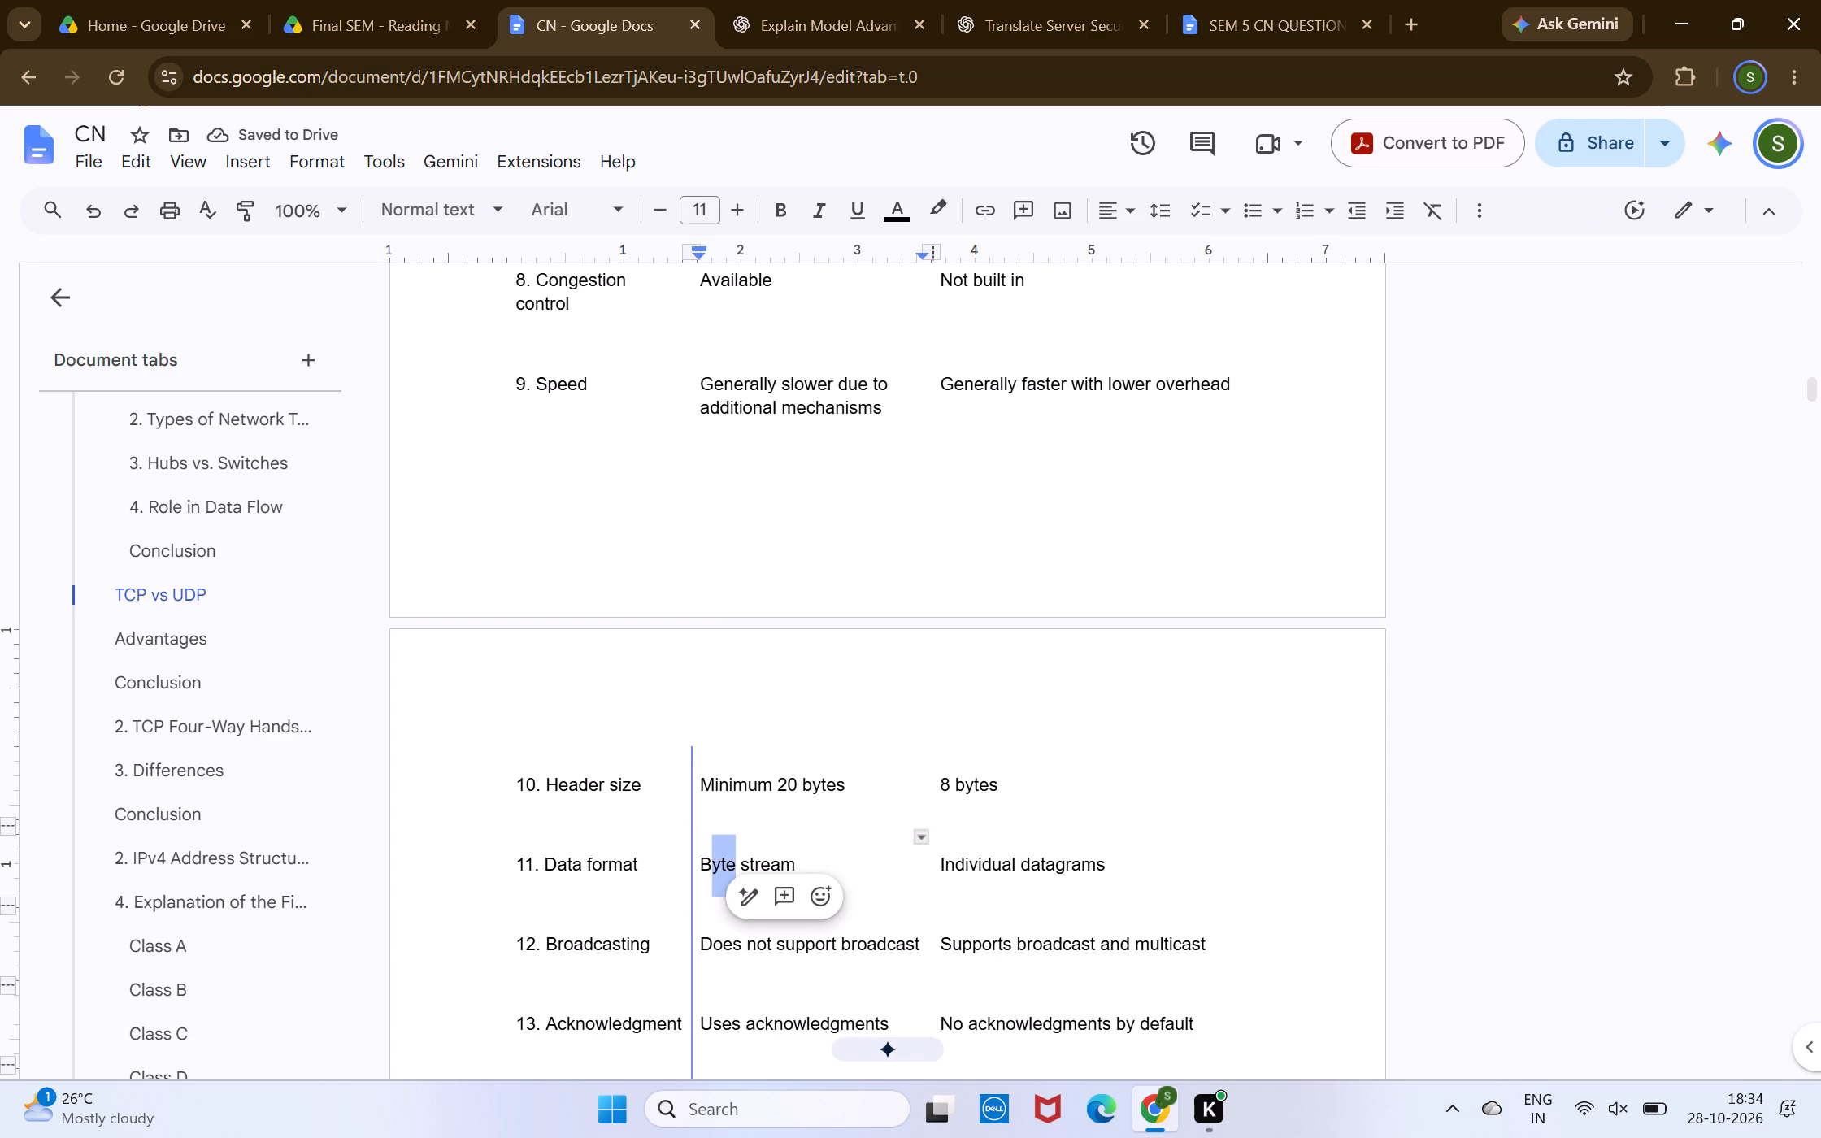
left_click_drag(691, 853, 699, 857)
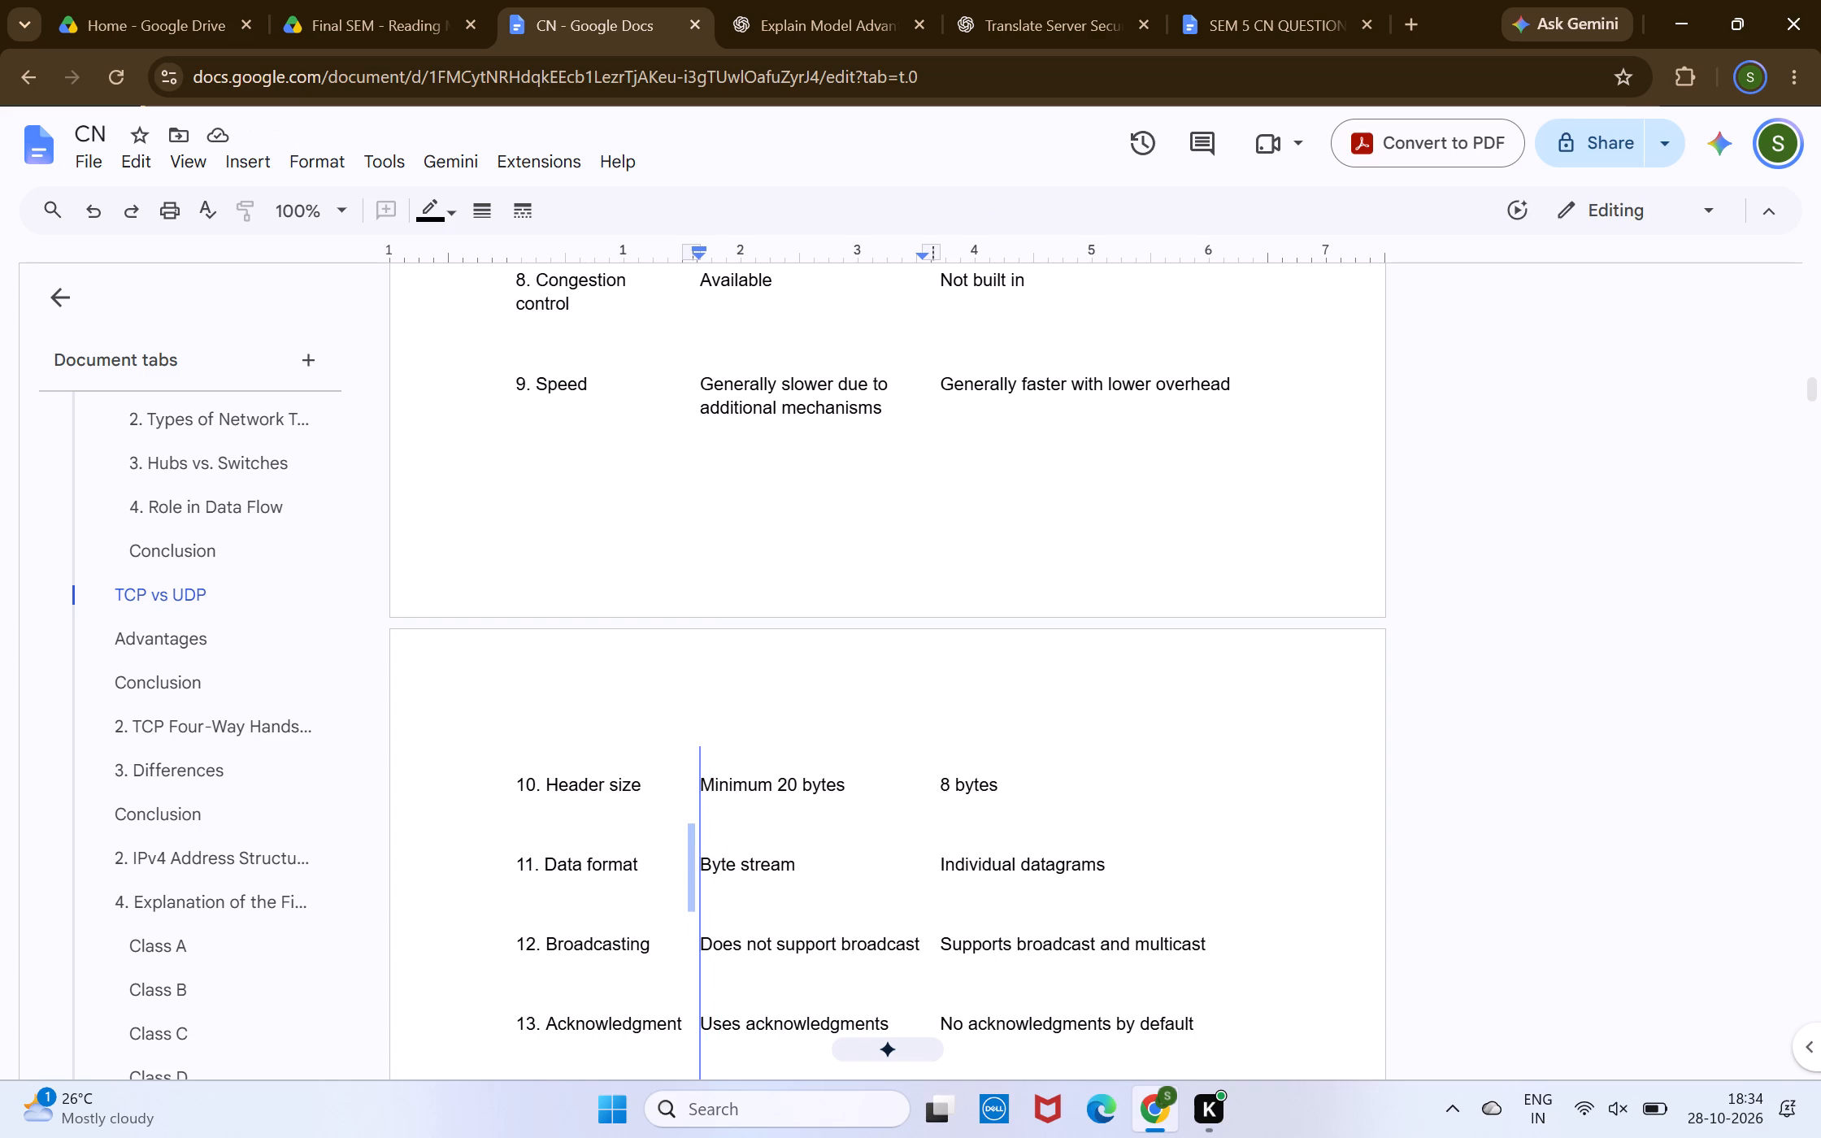
left_click_drag(699, 857, 702, 857)
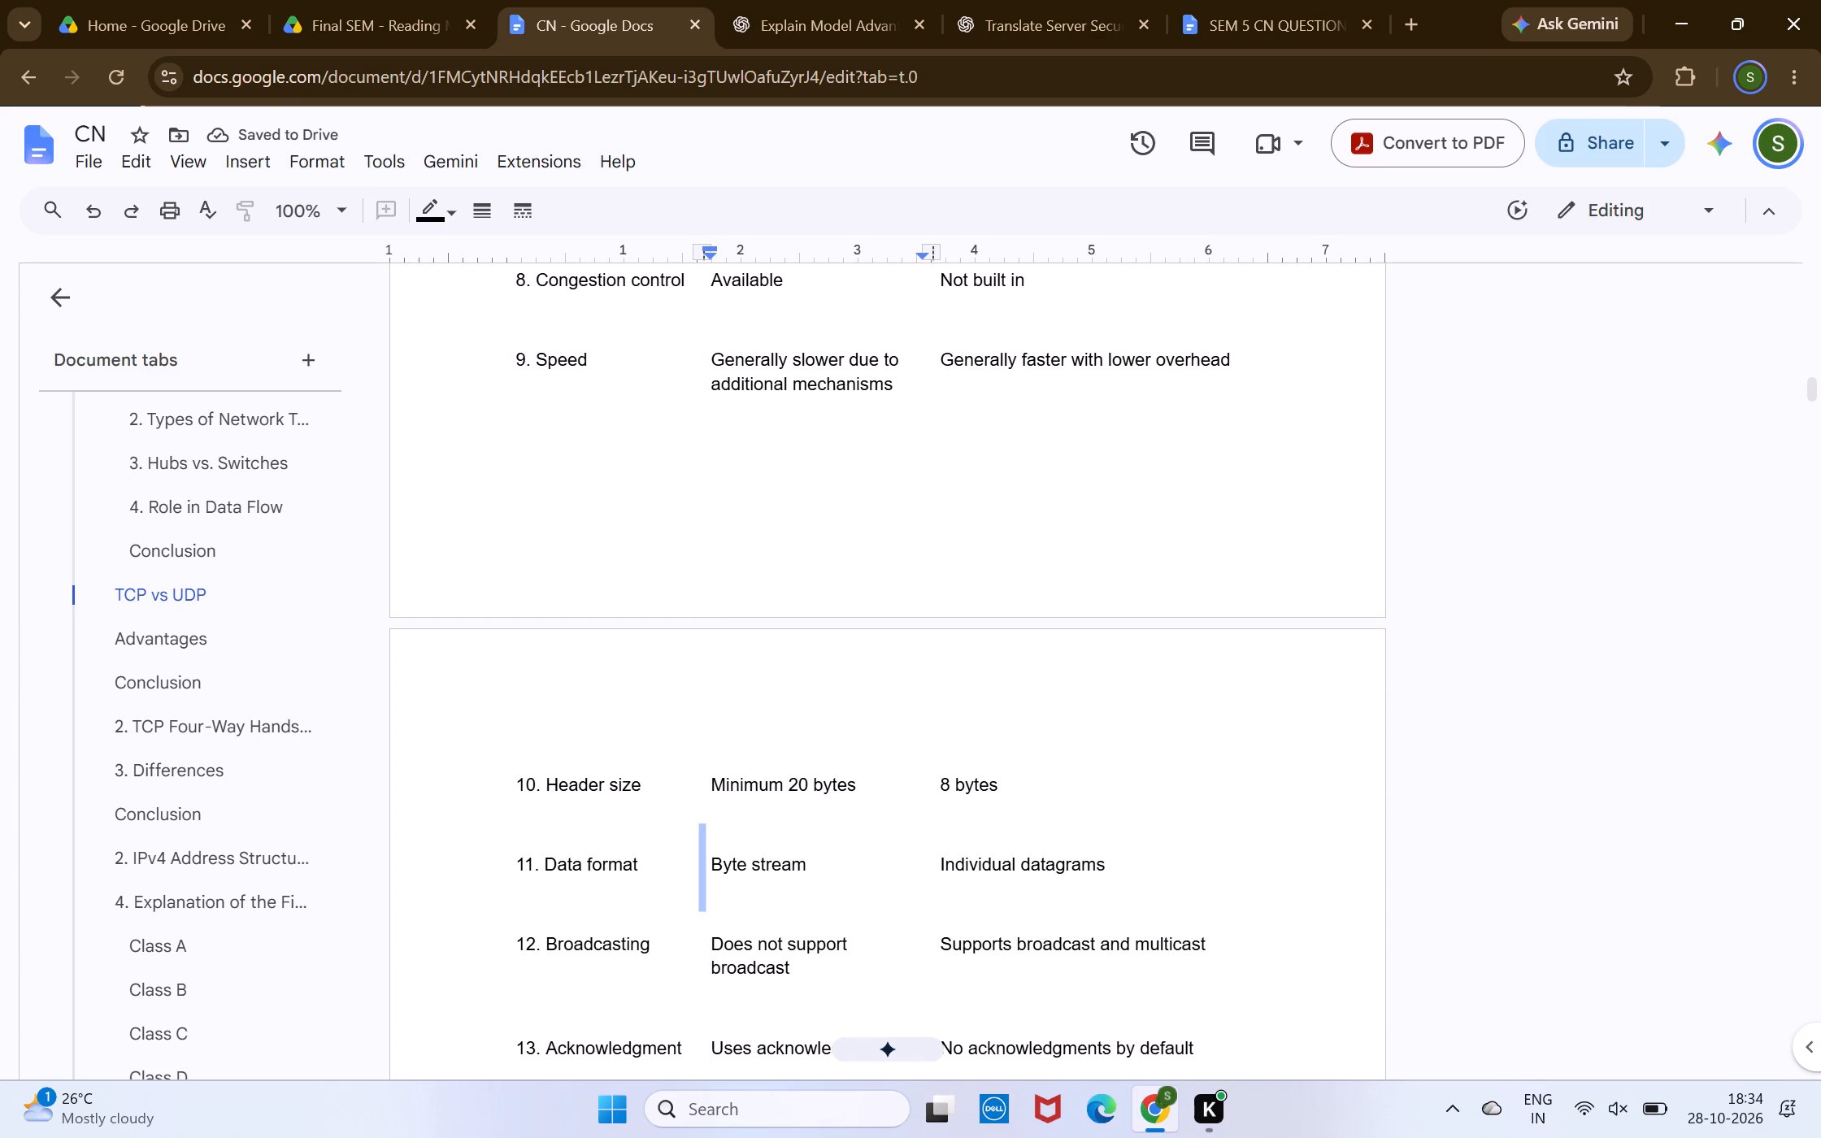
left_click_drag(702, 784, 701, 785)
left_click_drag(701, 785, 691, 785)
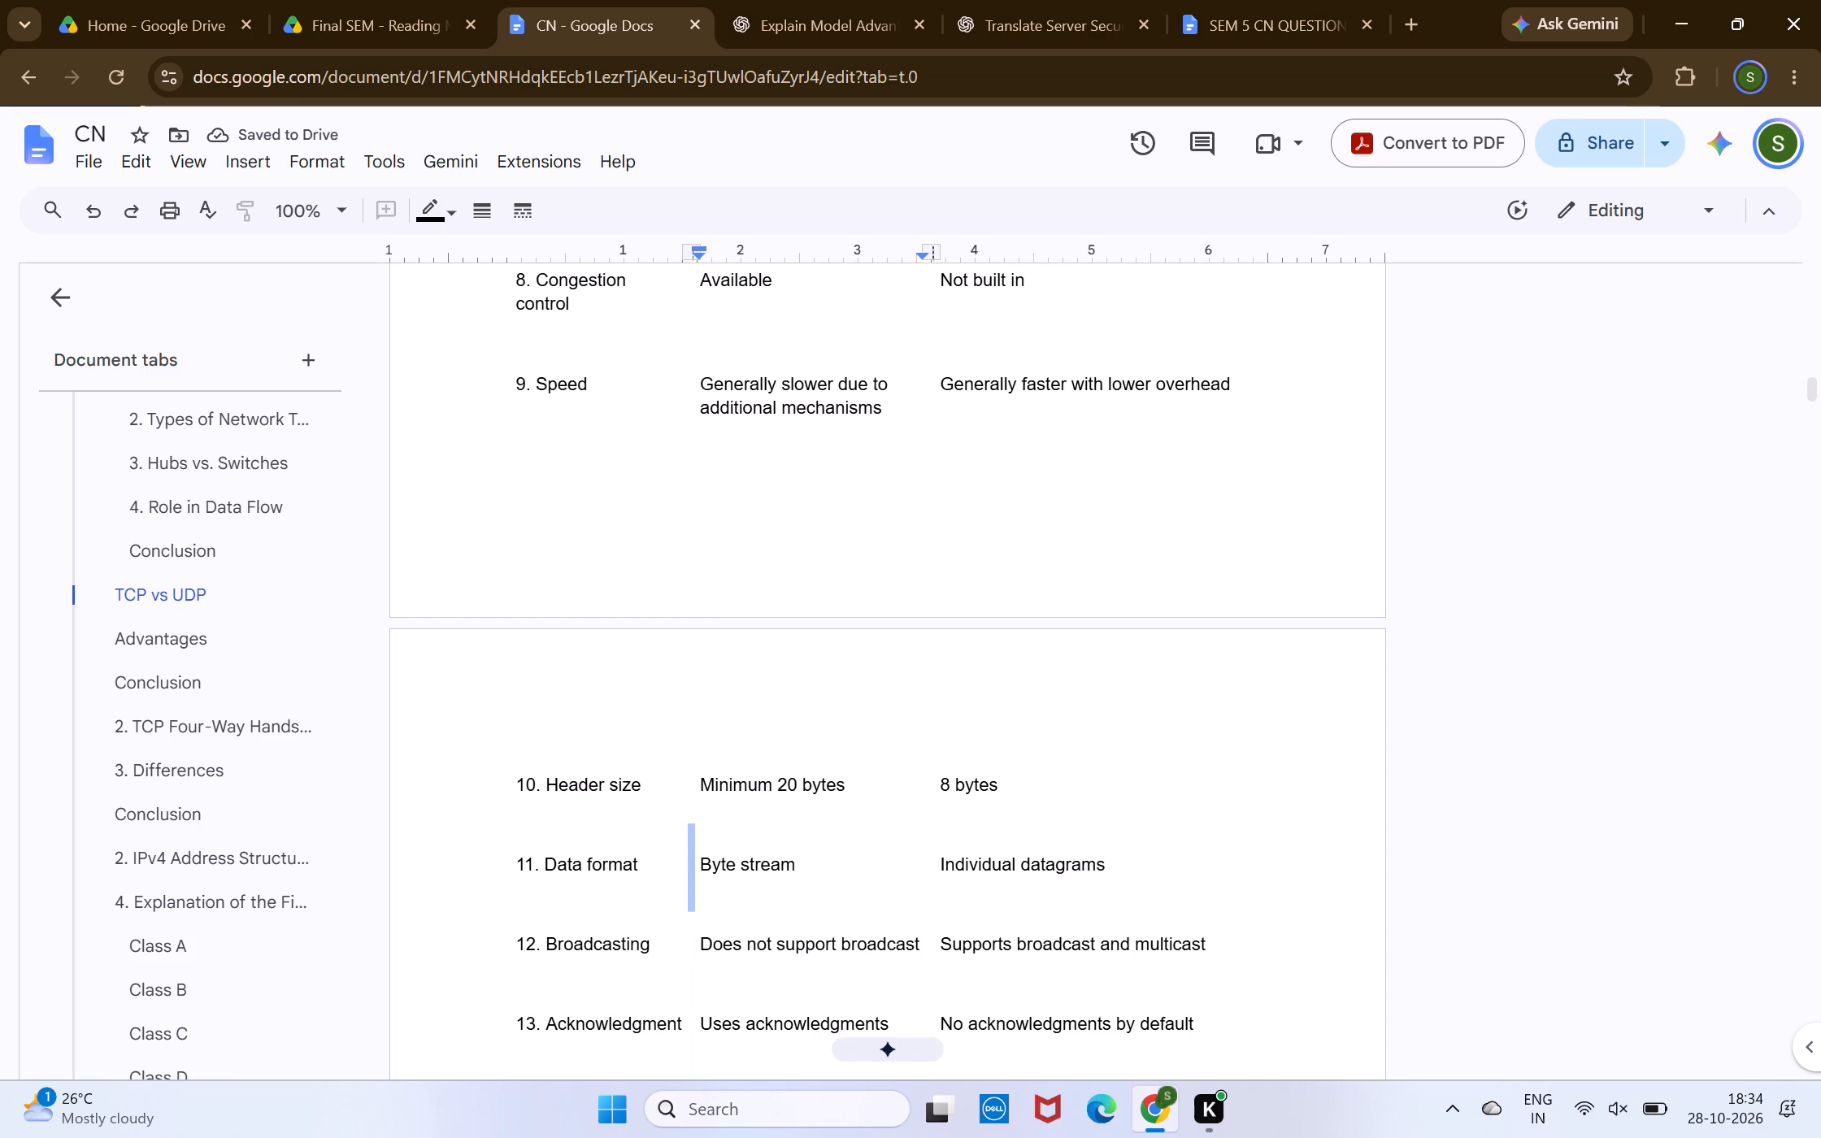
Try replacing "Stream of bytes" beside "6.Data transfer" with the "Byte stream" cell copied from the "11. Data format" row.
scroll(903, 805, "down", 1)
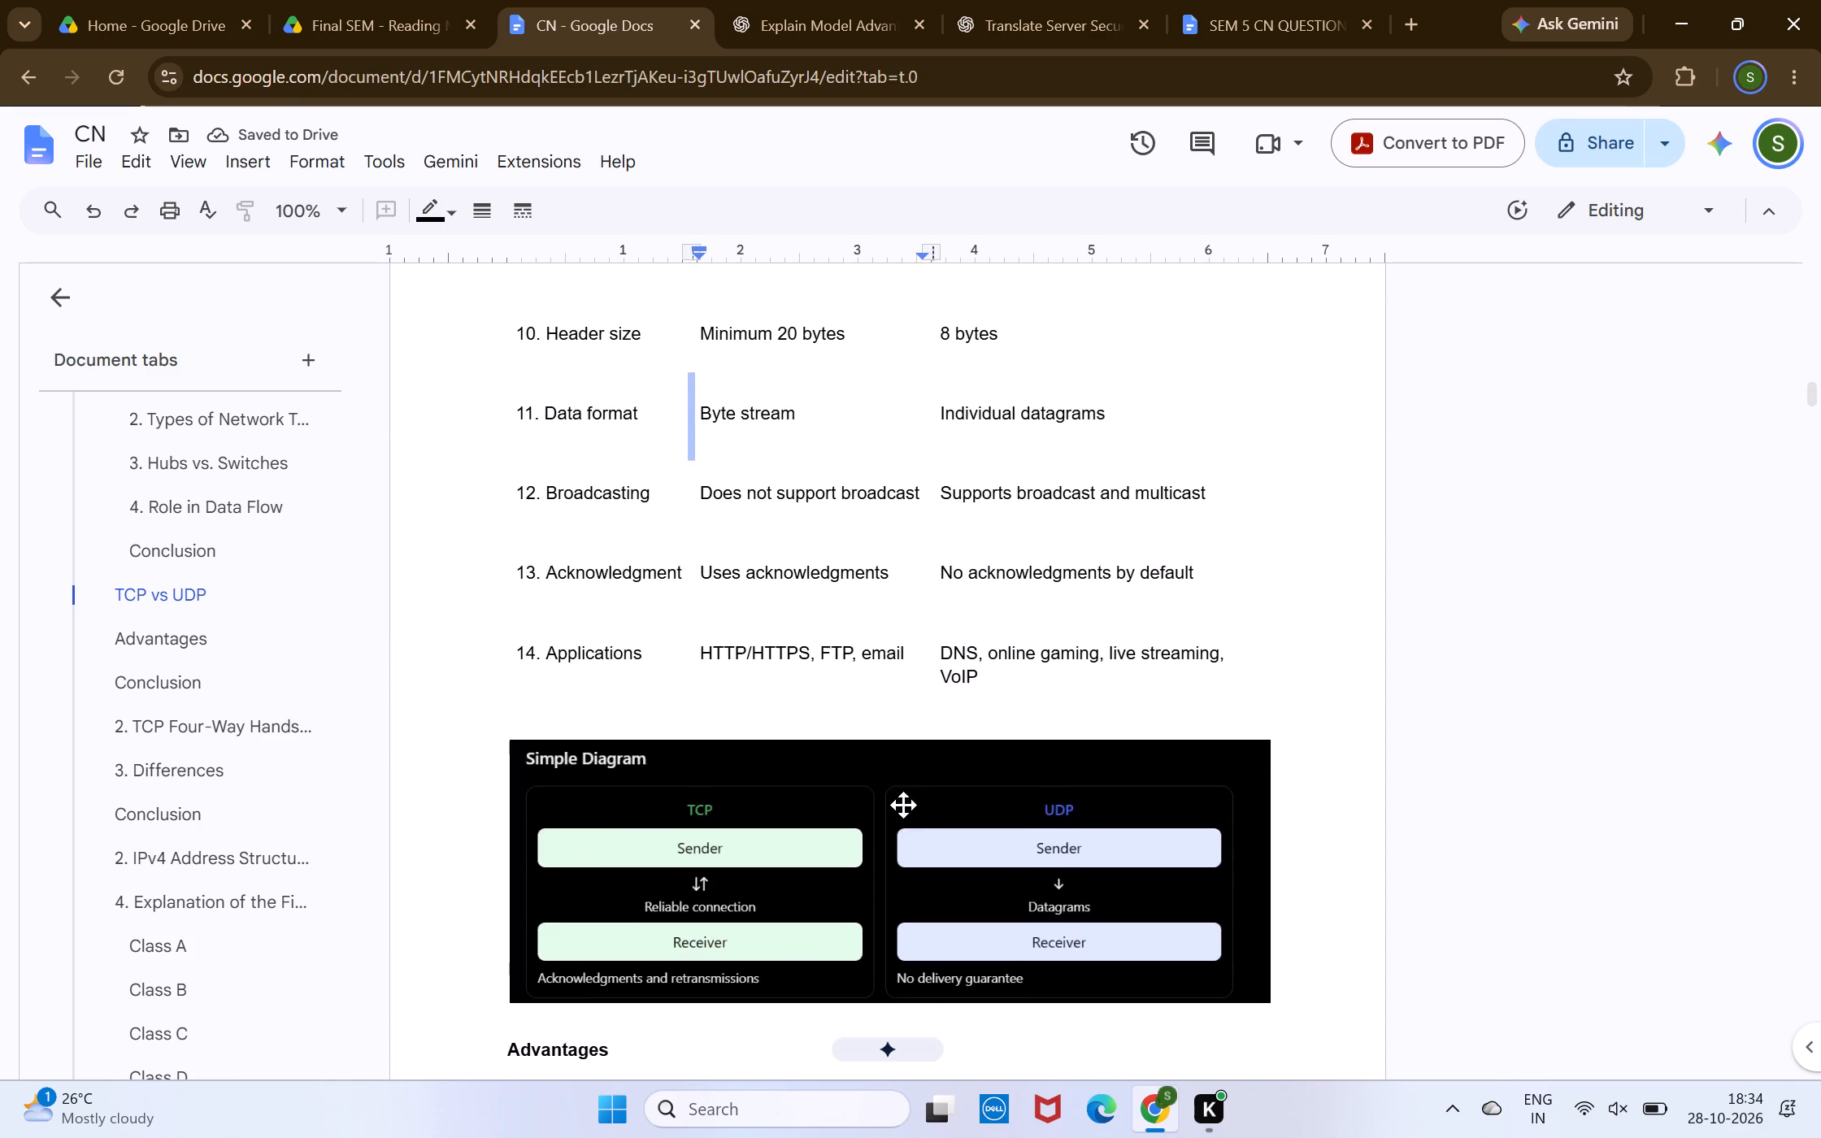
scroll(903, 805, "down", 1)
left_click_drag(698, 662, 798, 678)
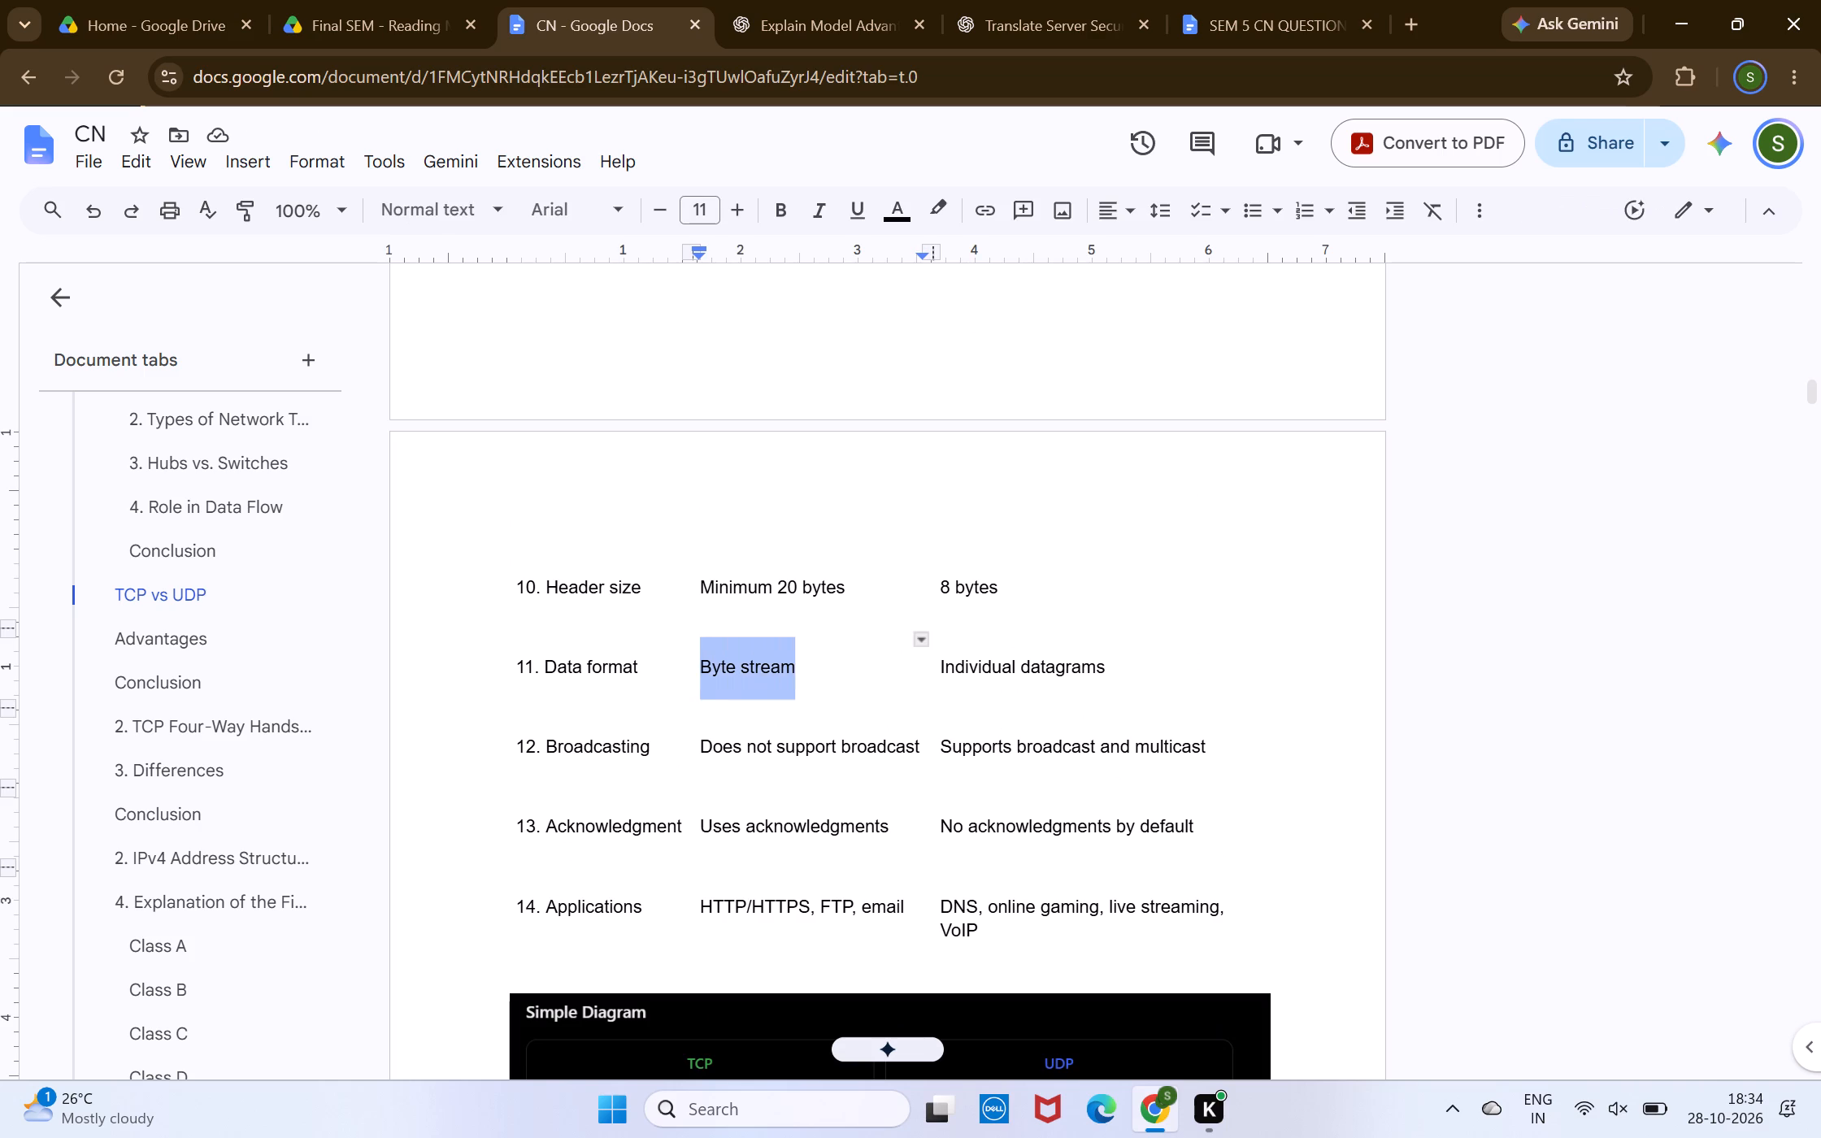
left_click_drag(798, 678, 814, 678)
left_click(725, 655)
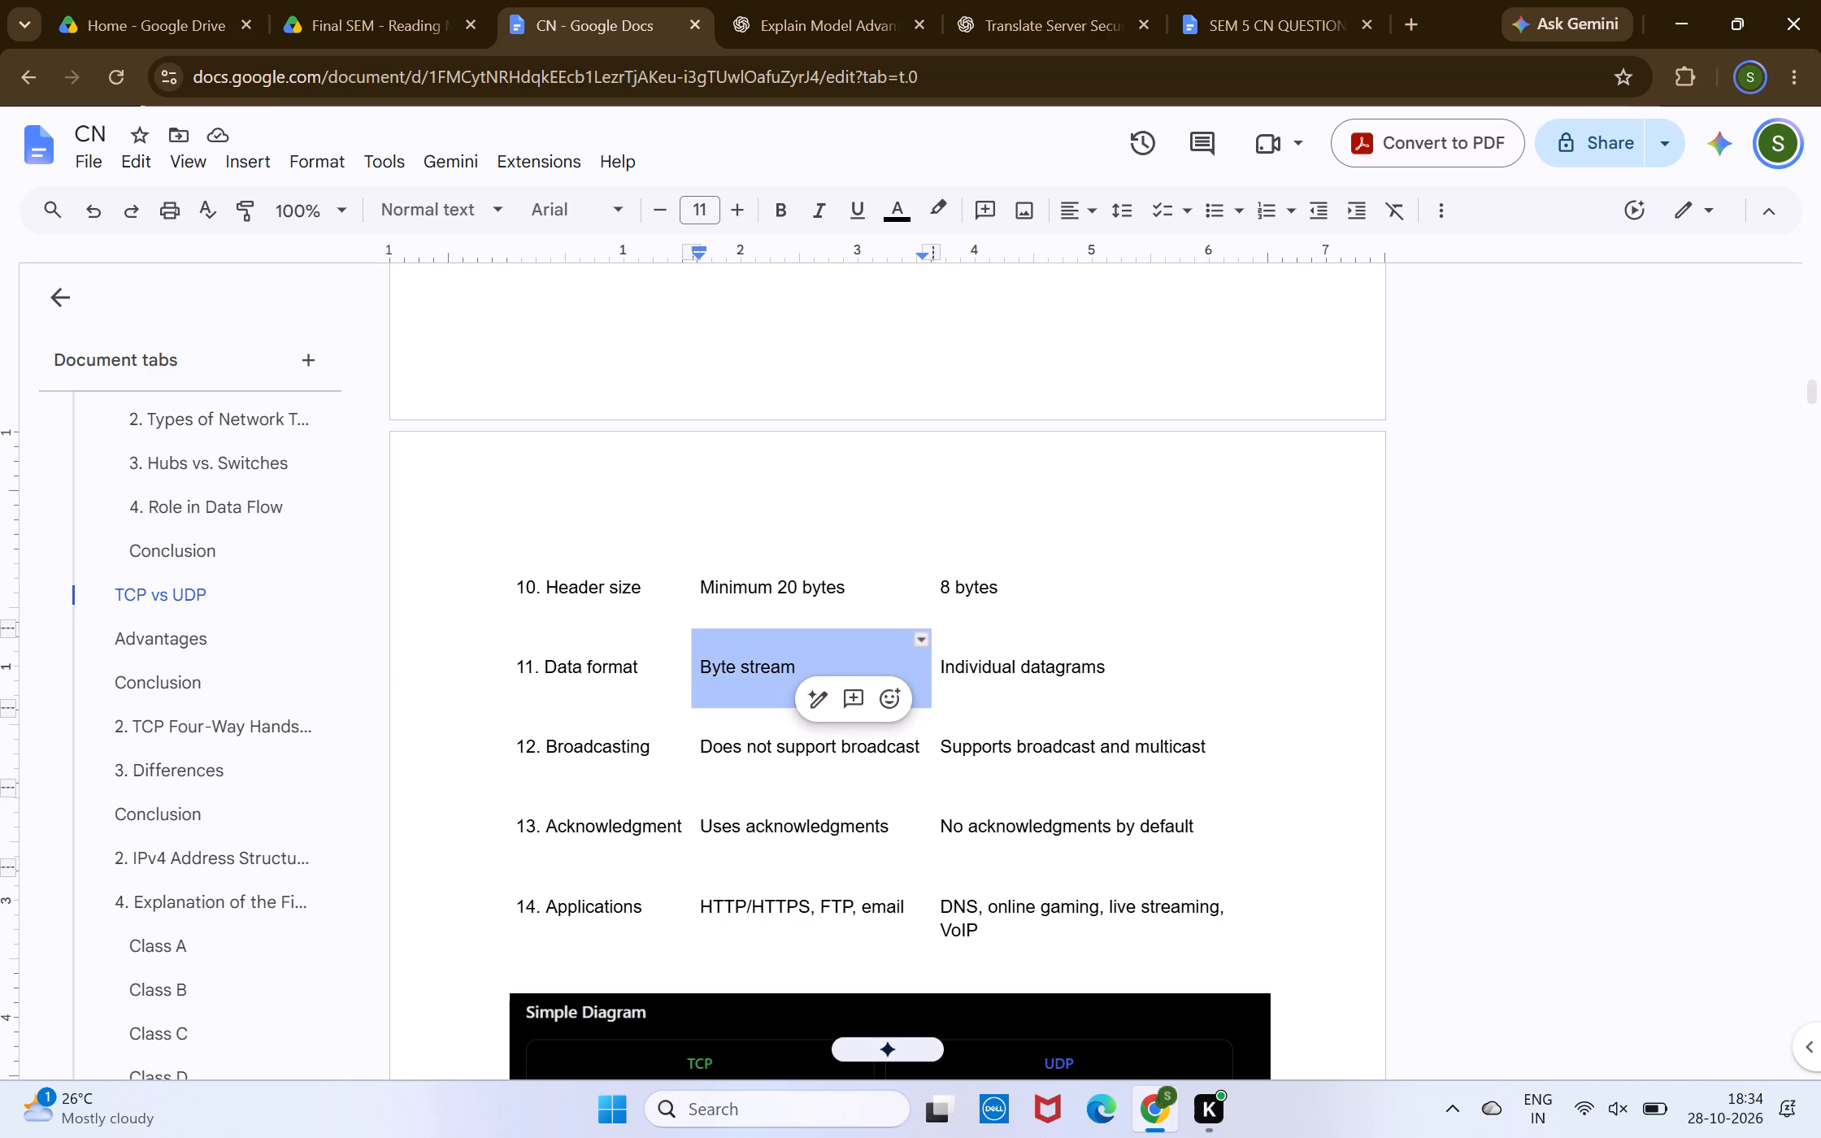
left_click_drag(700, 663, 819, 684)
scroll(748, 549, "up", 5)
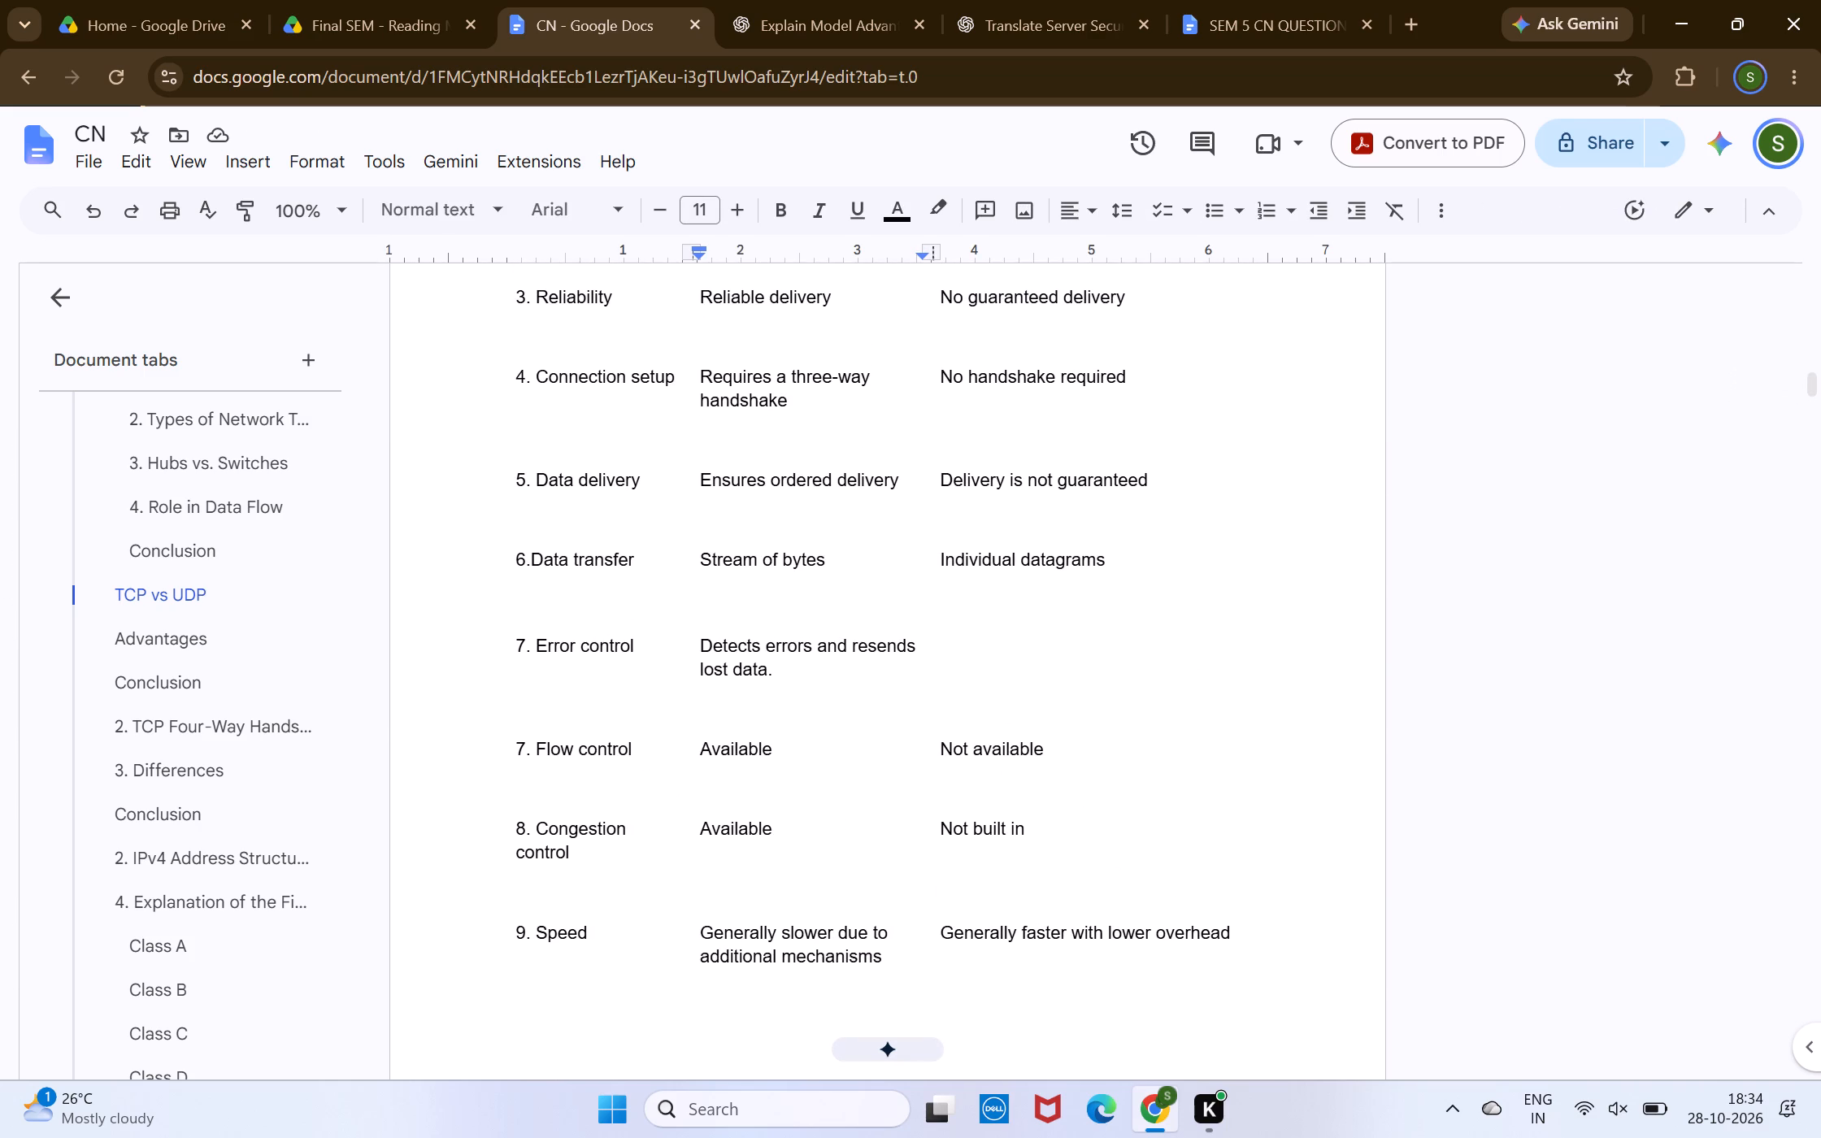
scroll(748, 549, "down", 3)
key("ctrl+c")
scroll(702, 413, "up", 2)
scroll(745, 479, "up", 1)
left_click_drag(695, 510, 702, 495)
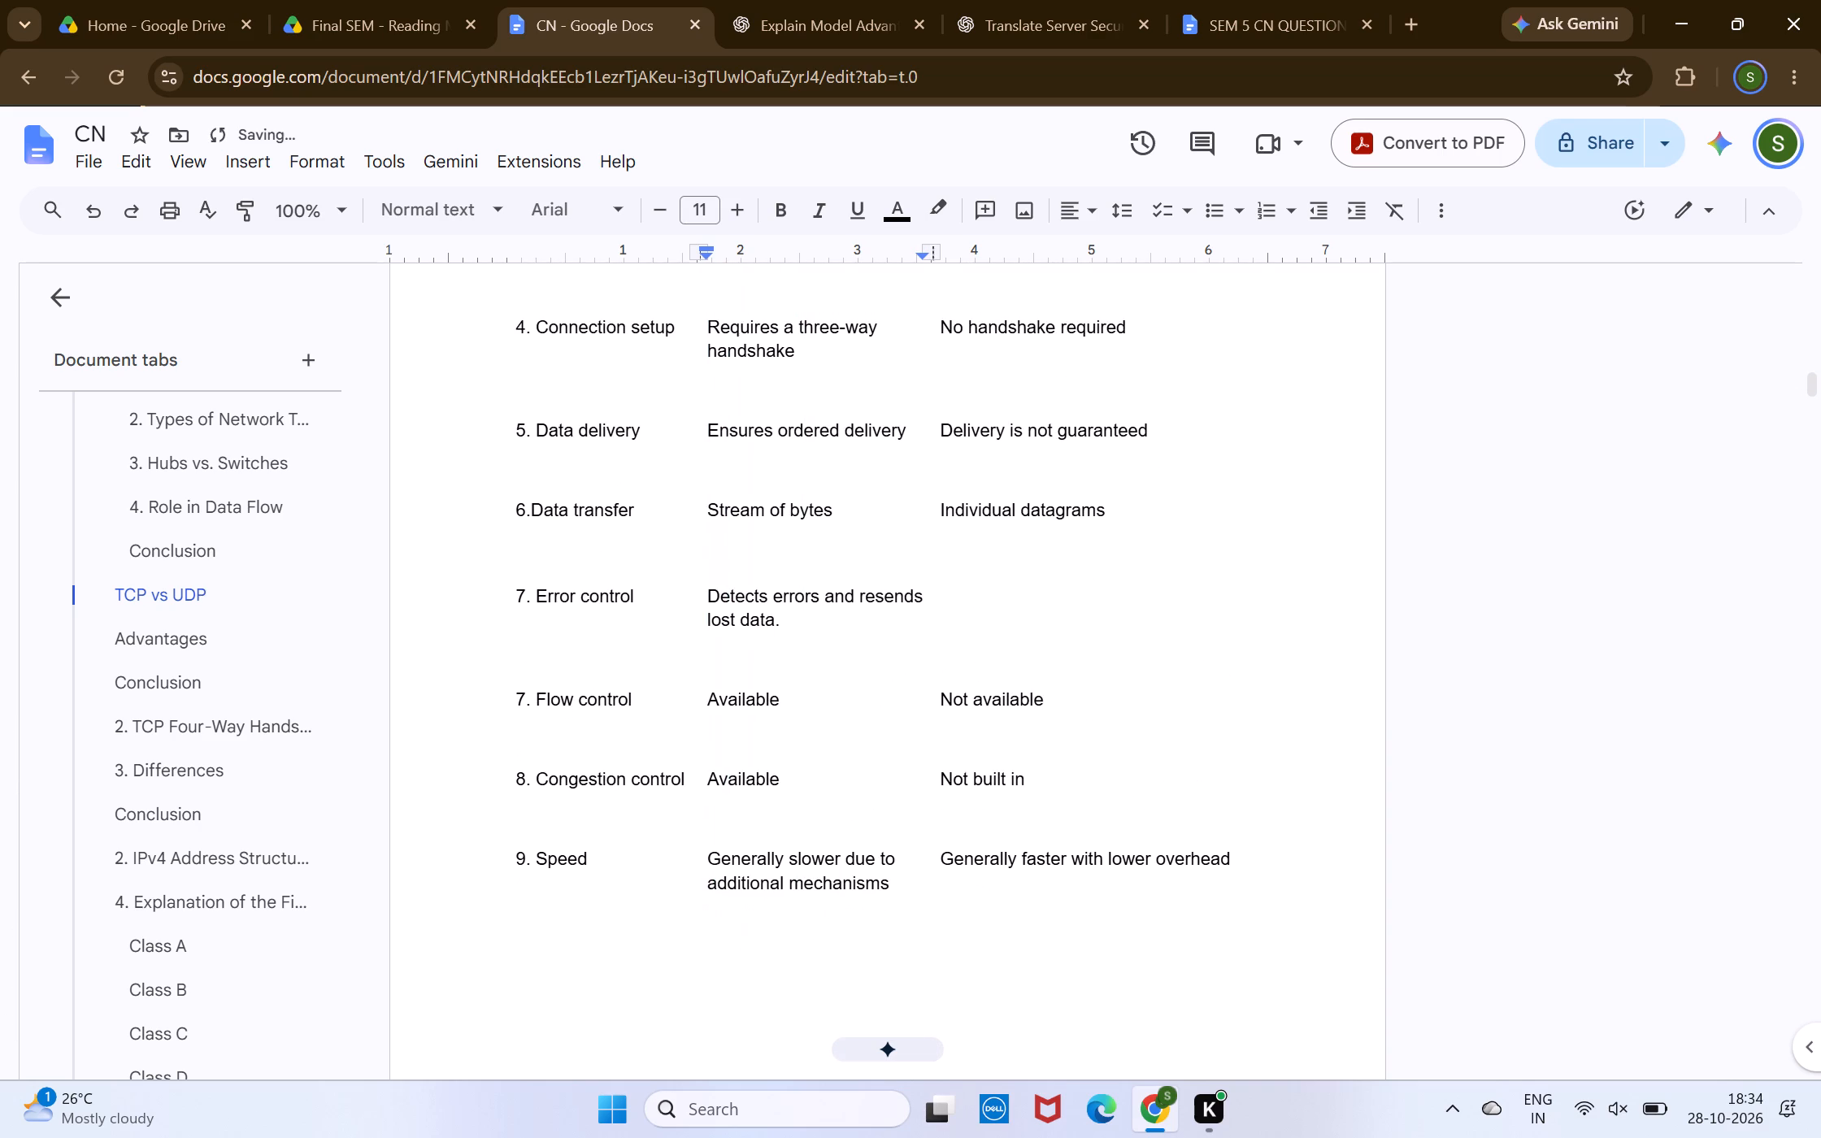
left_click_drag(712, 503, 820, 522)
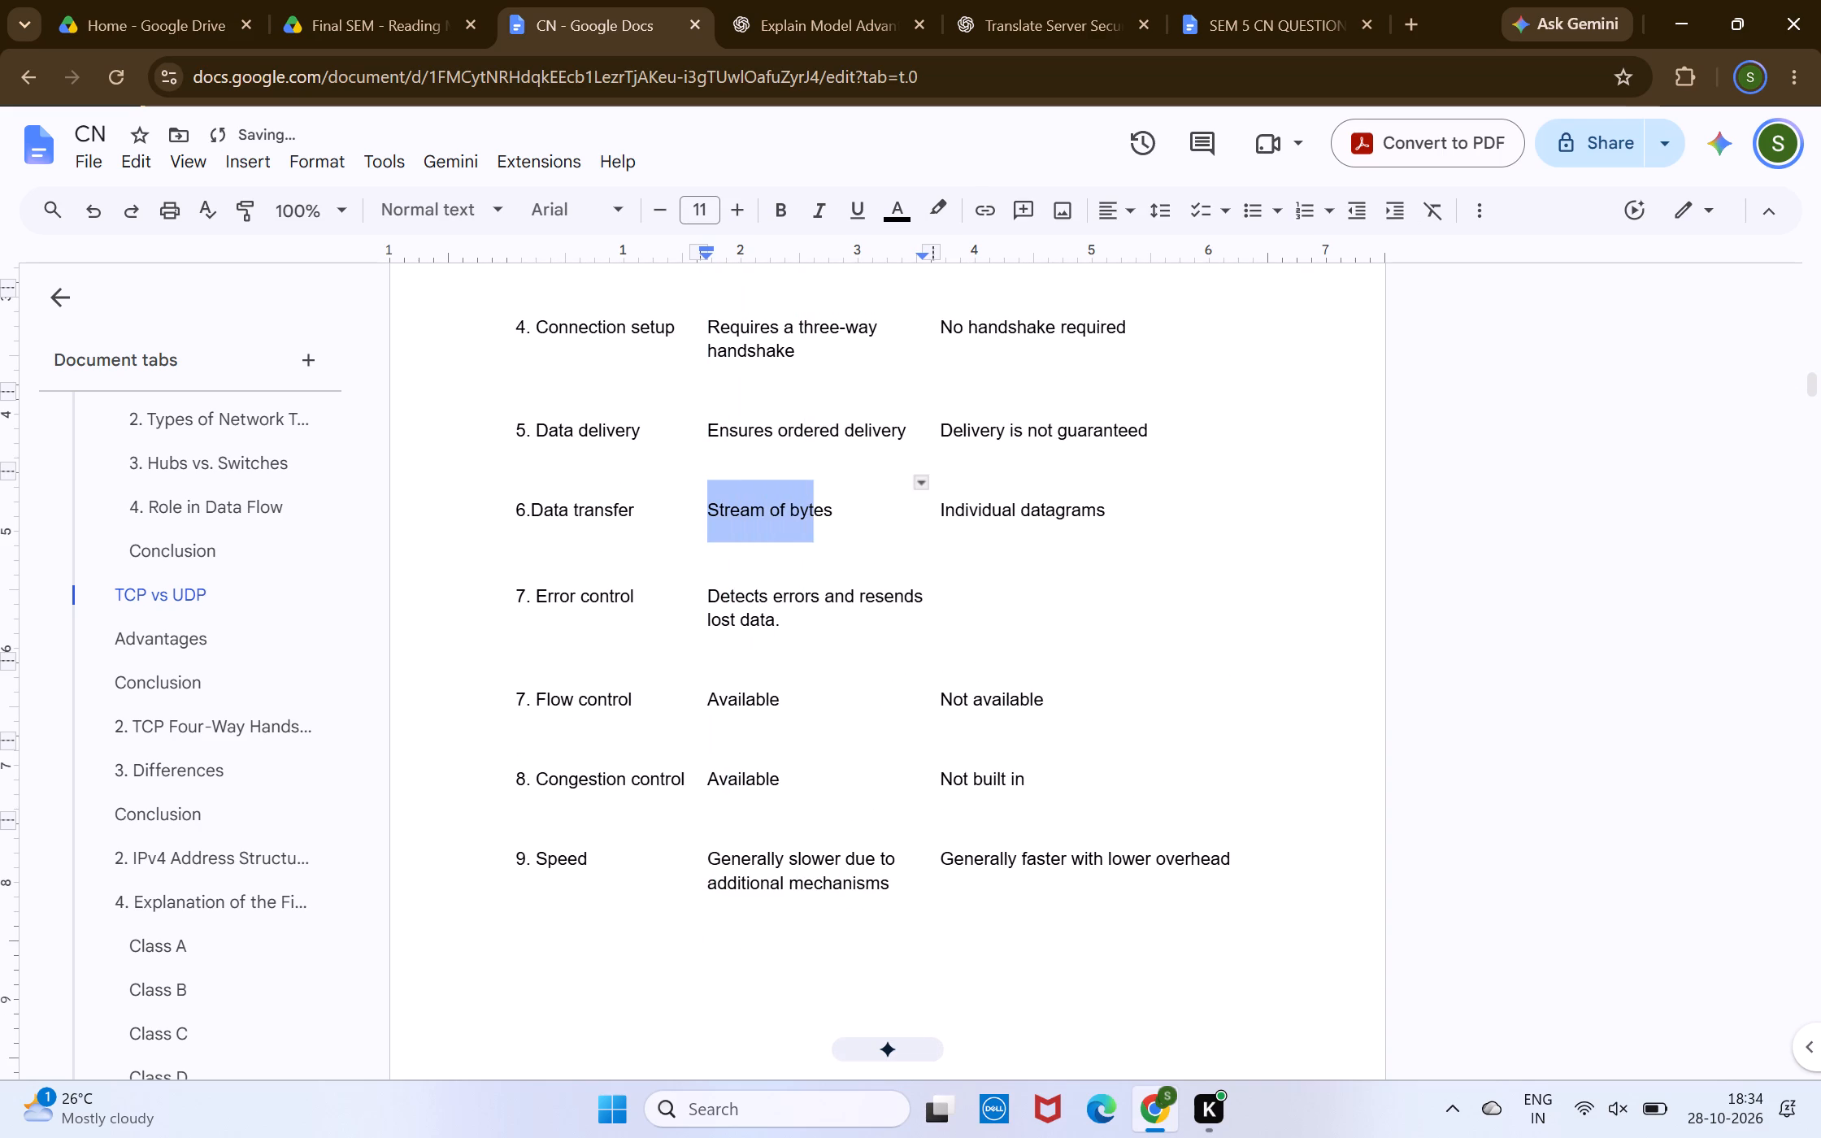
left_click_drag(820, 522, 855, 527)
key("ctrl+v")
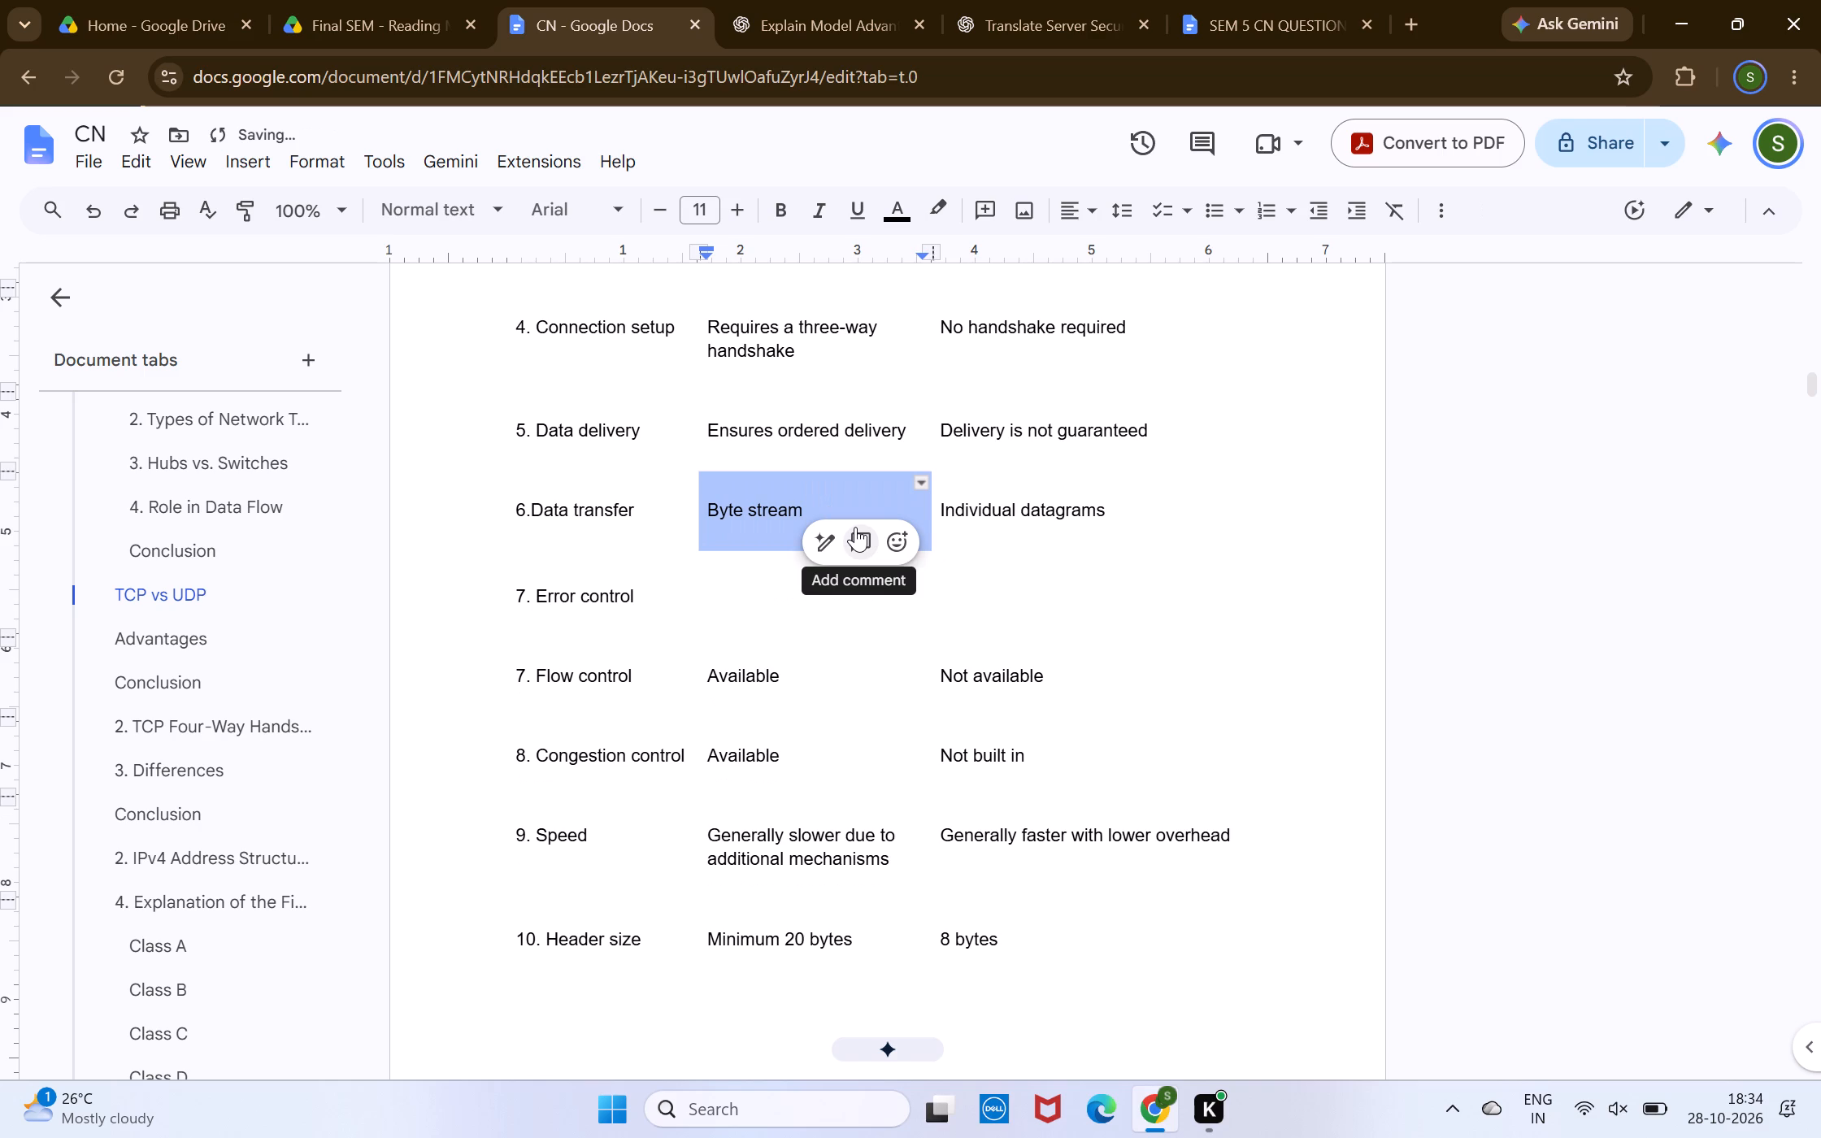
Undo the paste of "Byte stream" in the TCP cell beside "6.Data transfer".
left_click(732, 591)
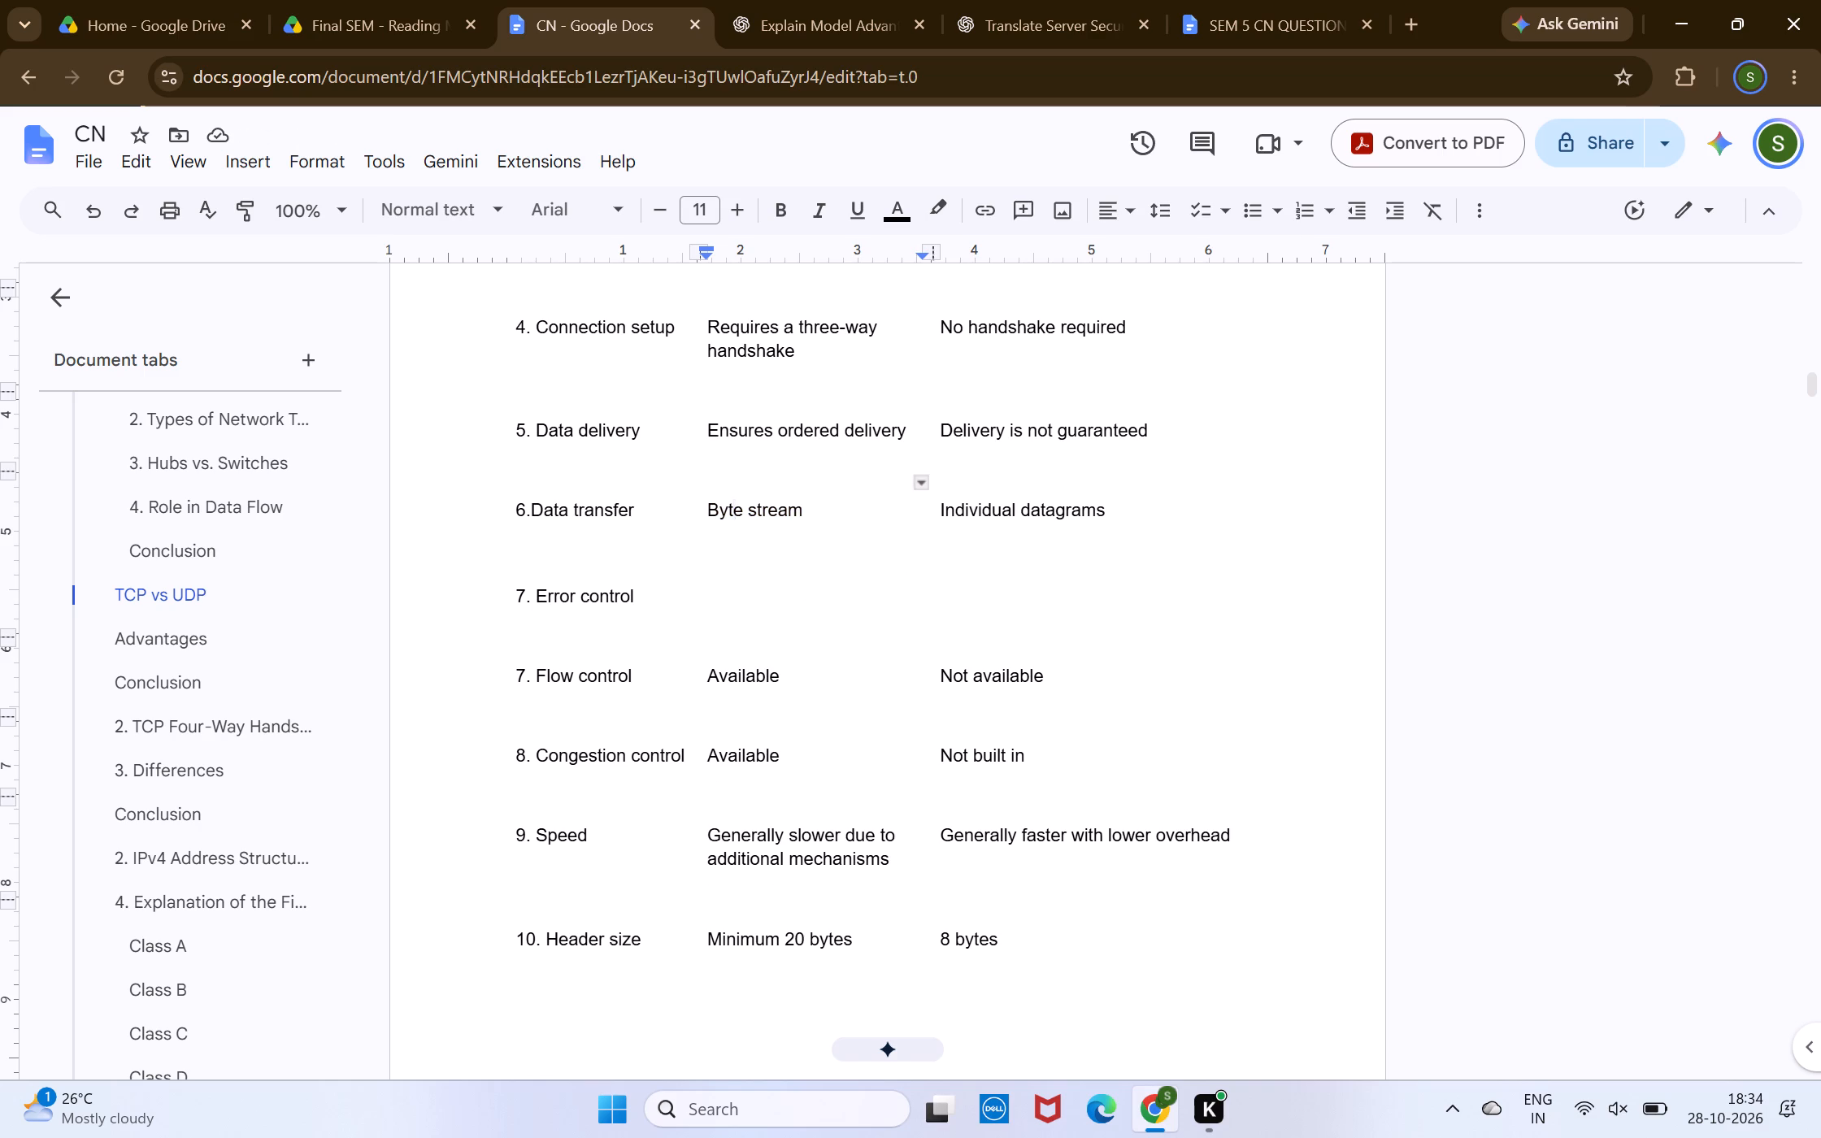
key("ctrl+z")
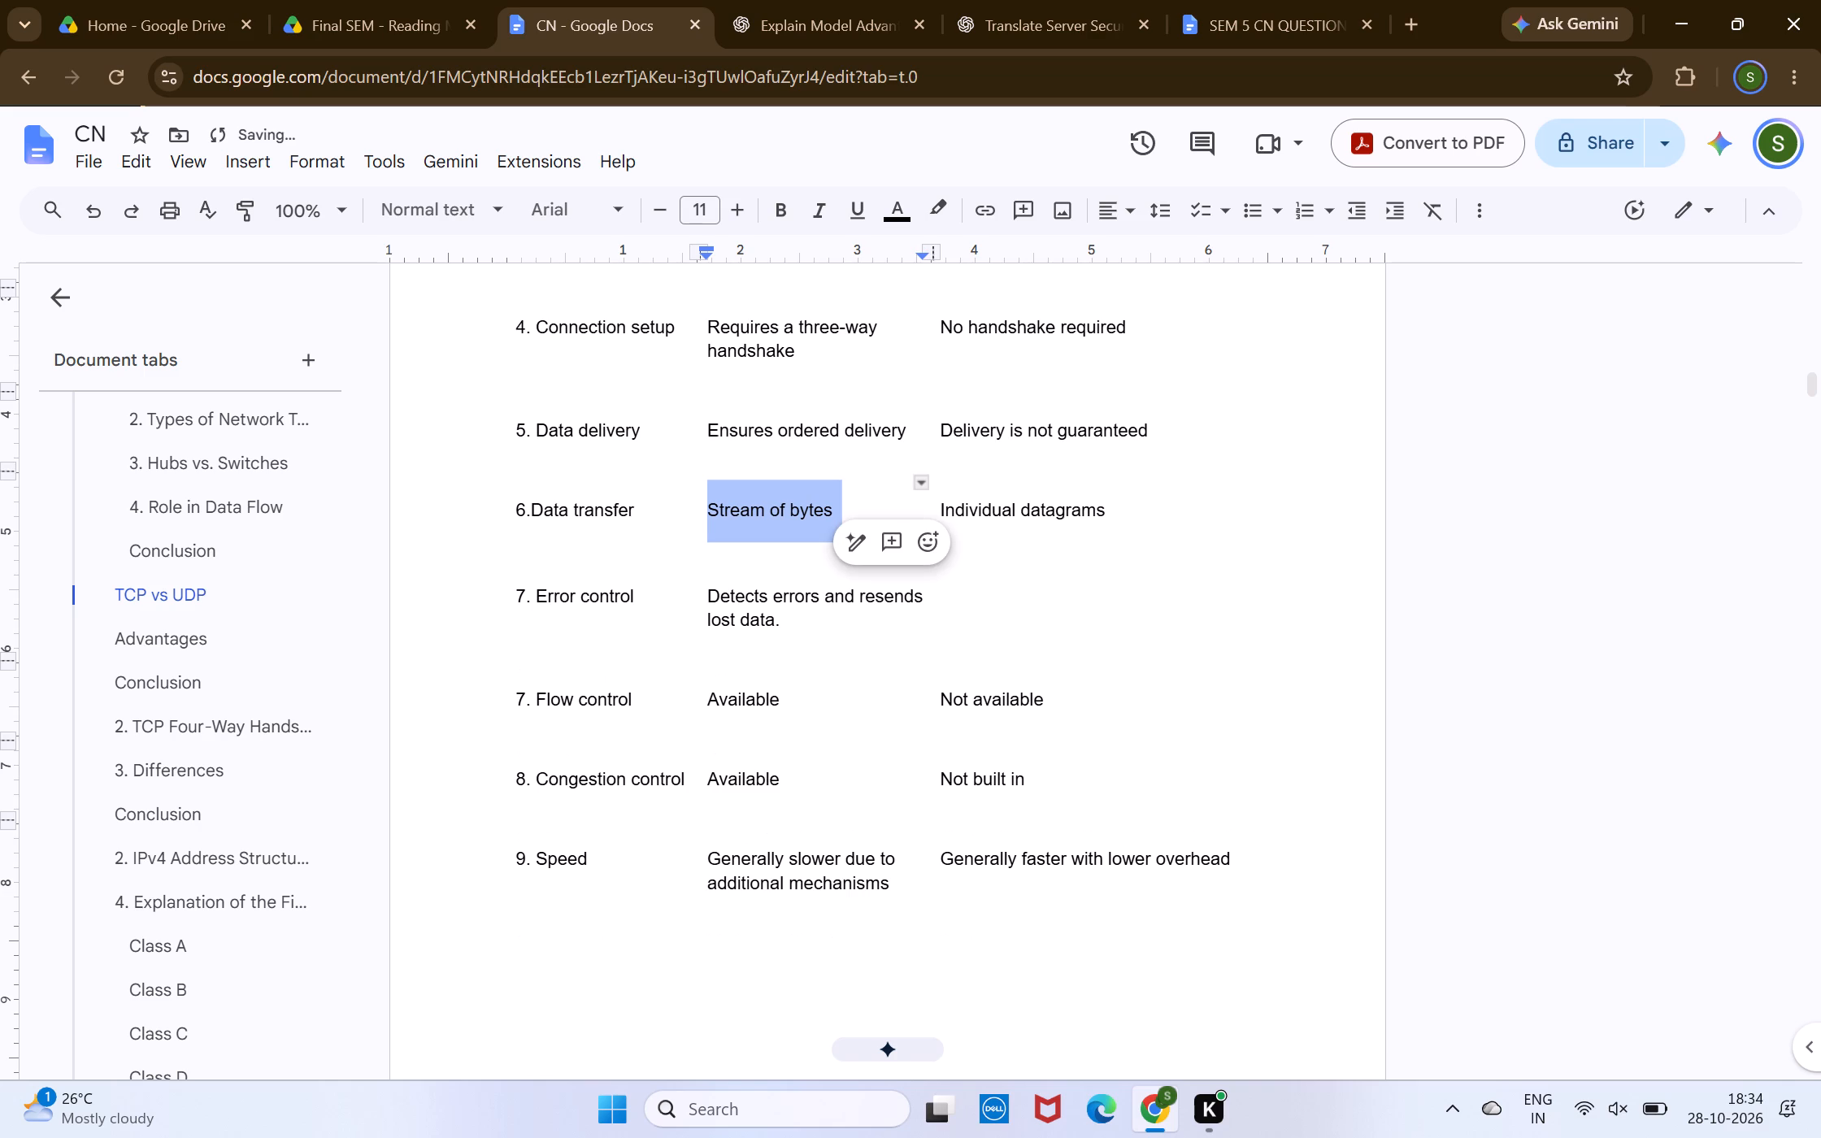
Undo the last widening of the table's first column.
key("ctrl+z")
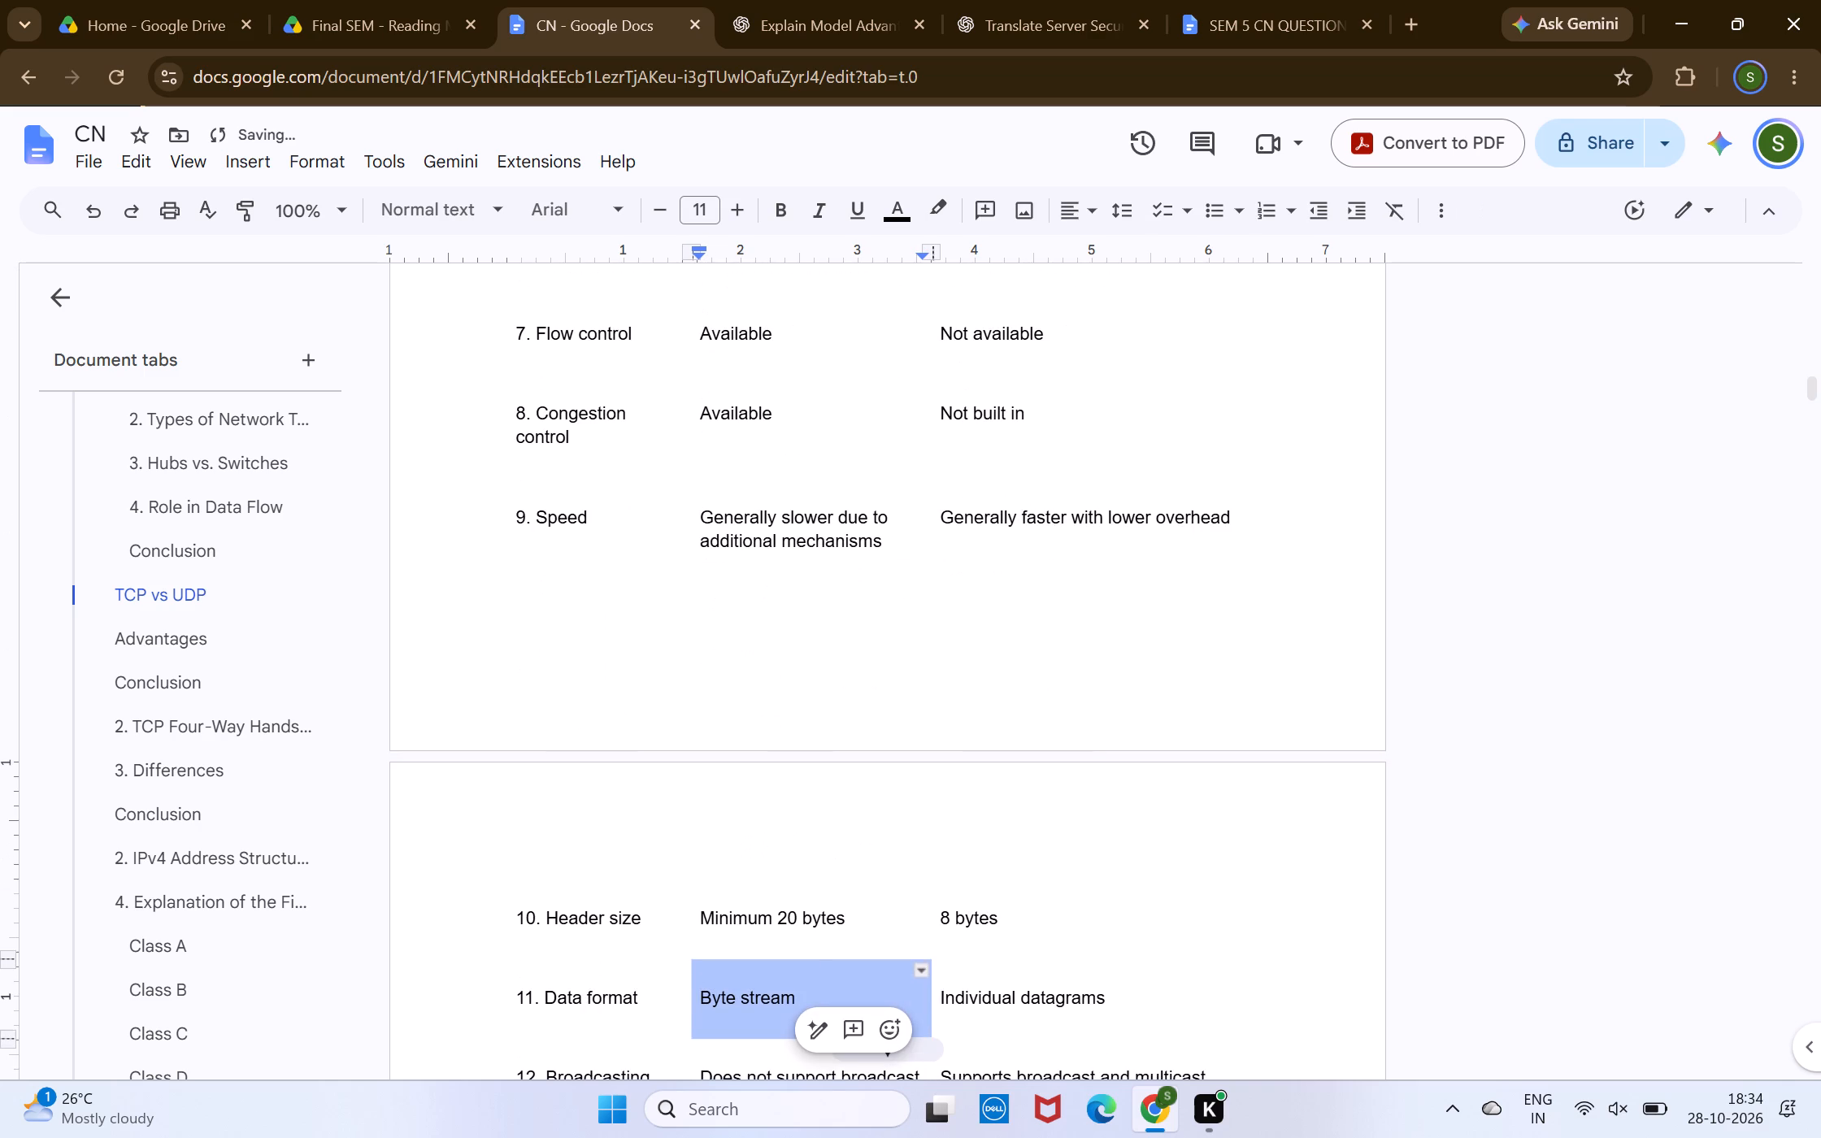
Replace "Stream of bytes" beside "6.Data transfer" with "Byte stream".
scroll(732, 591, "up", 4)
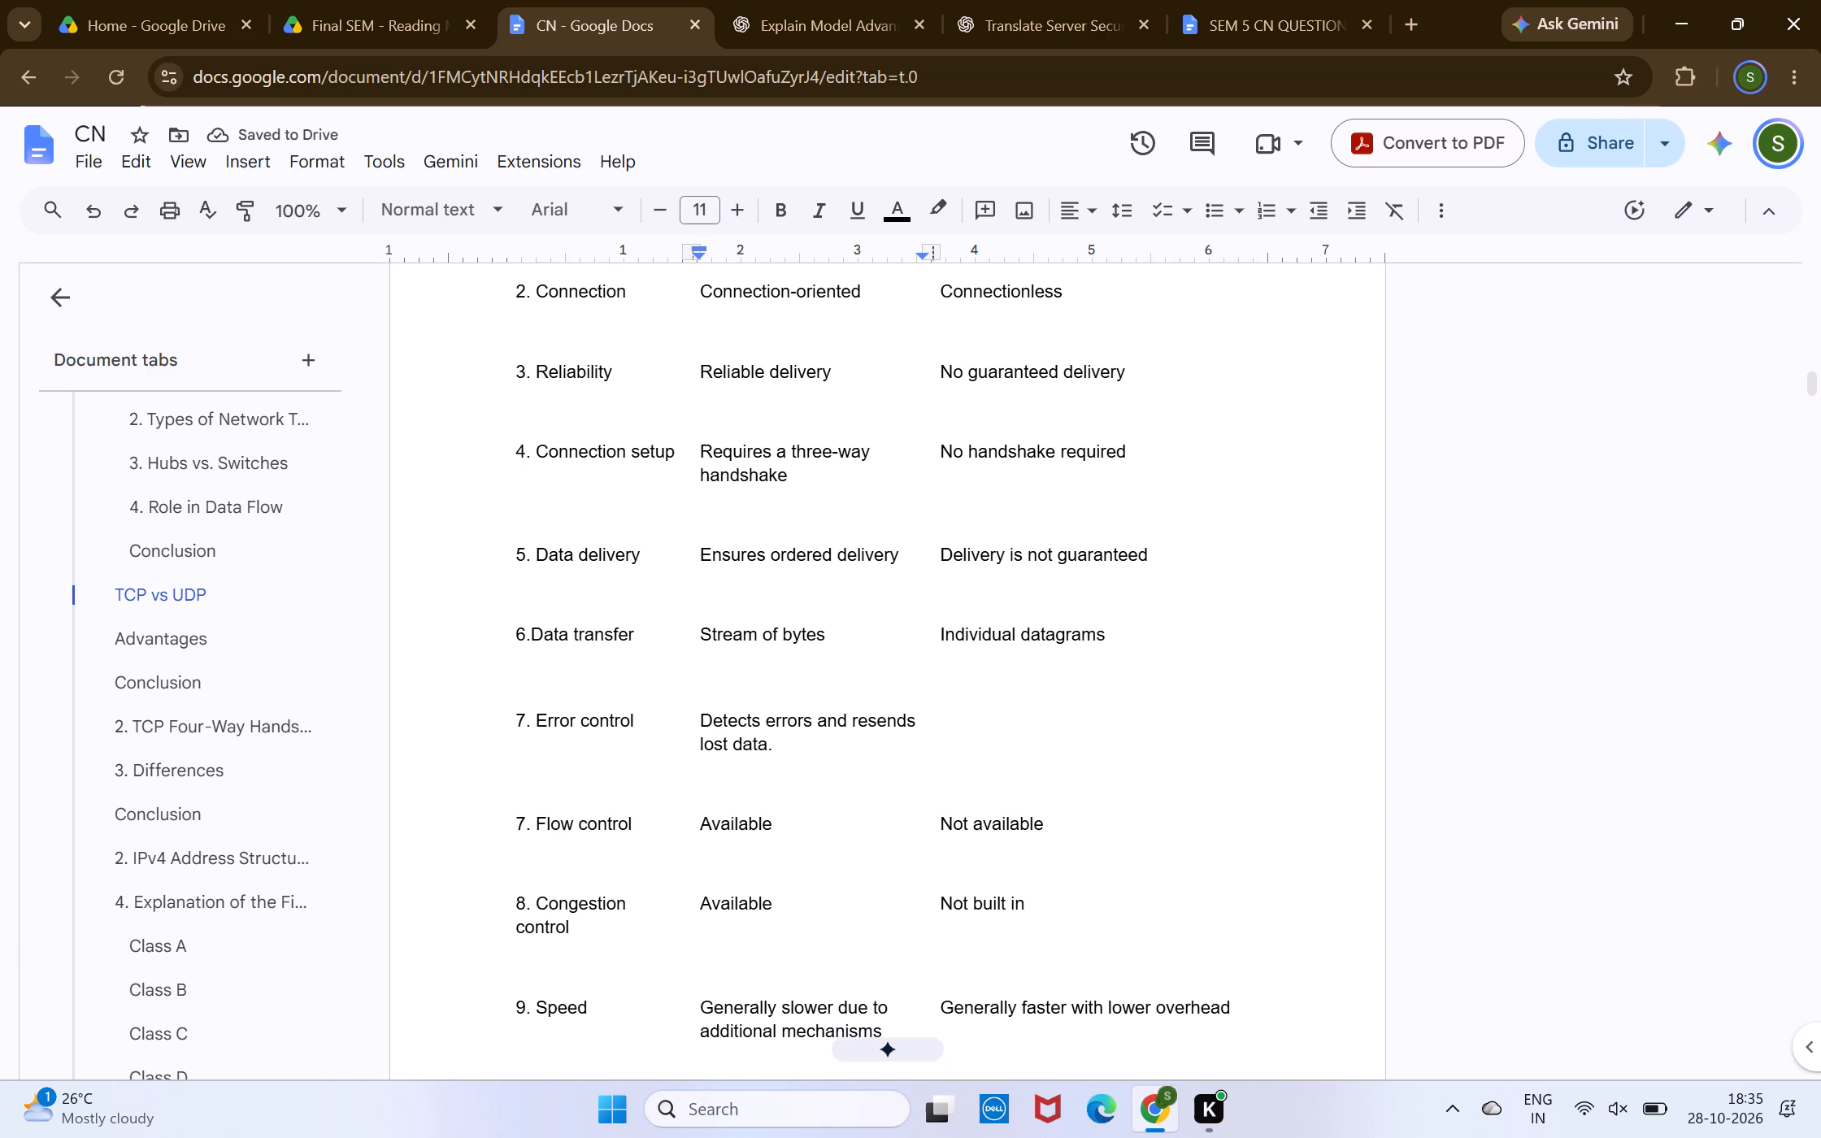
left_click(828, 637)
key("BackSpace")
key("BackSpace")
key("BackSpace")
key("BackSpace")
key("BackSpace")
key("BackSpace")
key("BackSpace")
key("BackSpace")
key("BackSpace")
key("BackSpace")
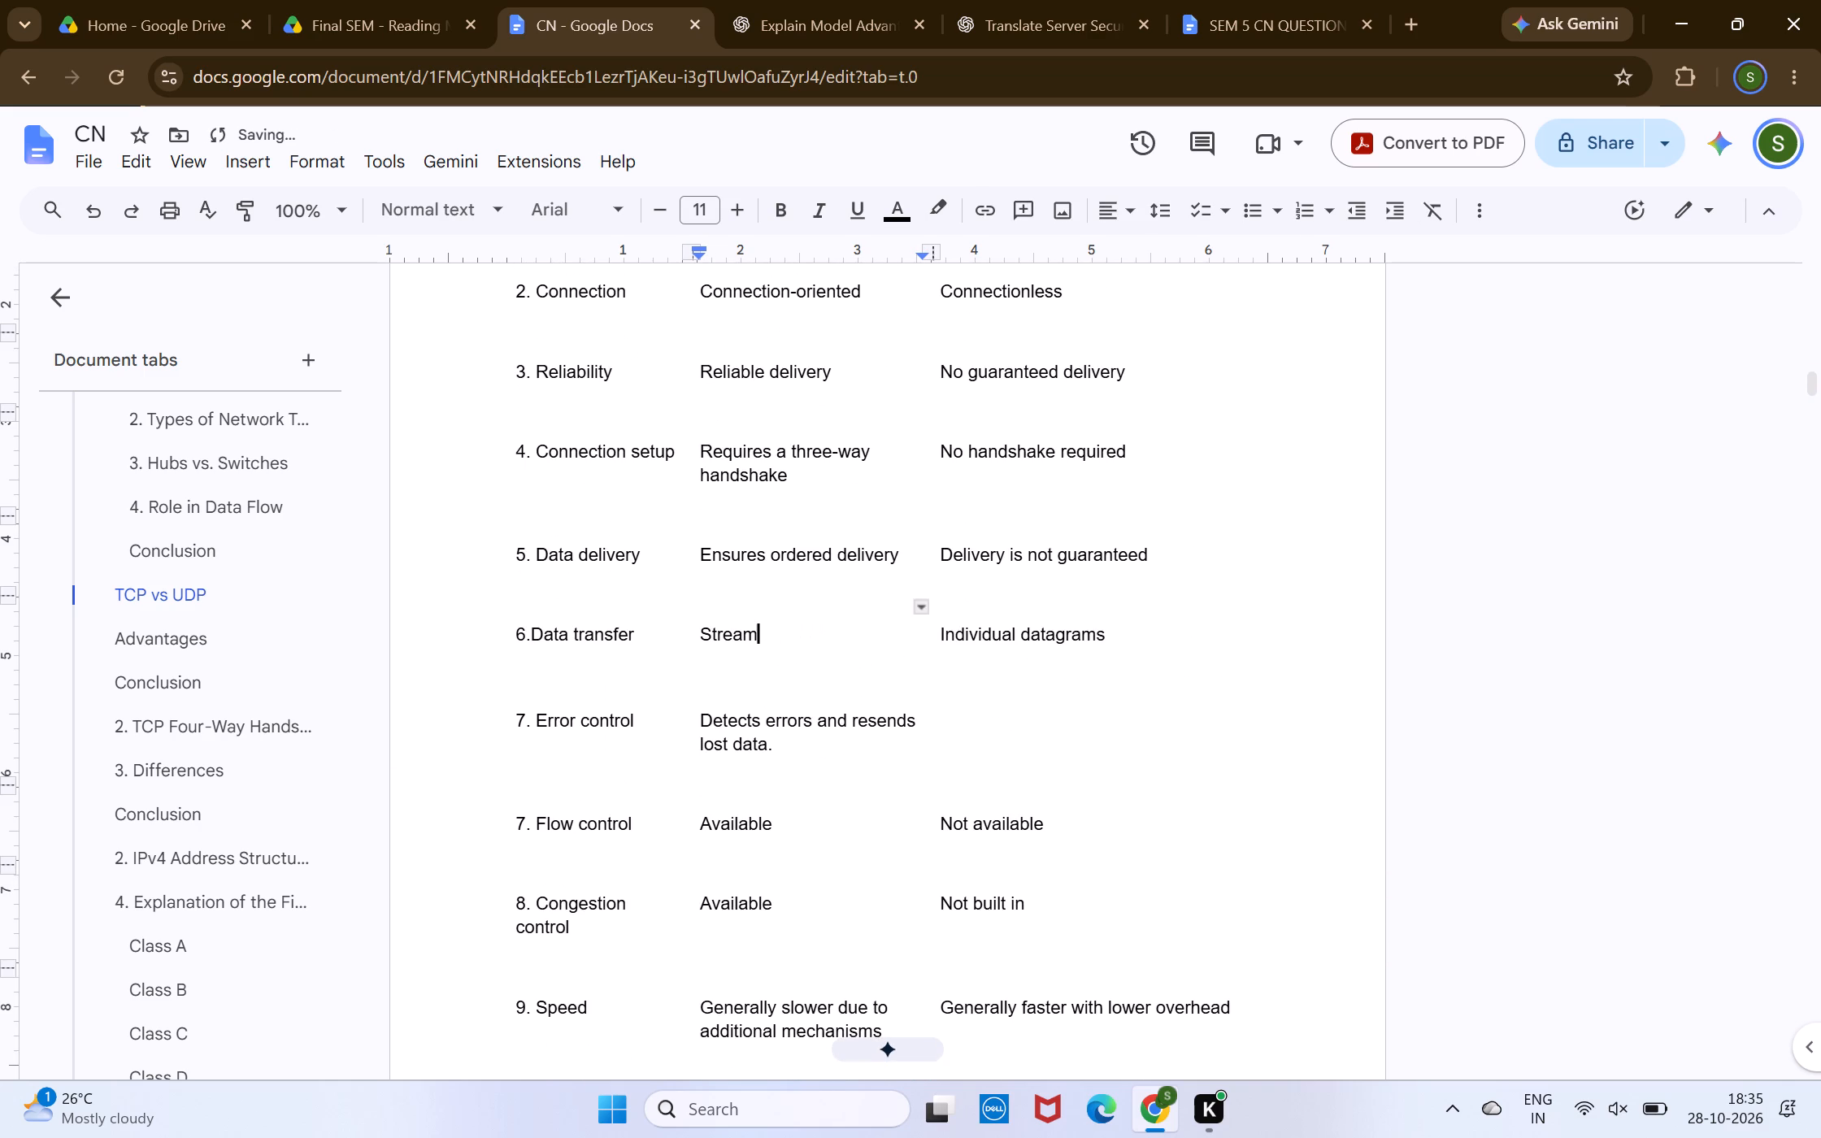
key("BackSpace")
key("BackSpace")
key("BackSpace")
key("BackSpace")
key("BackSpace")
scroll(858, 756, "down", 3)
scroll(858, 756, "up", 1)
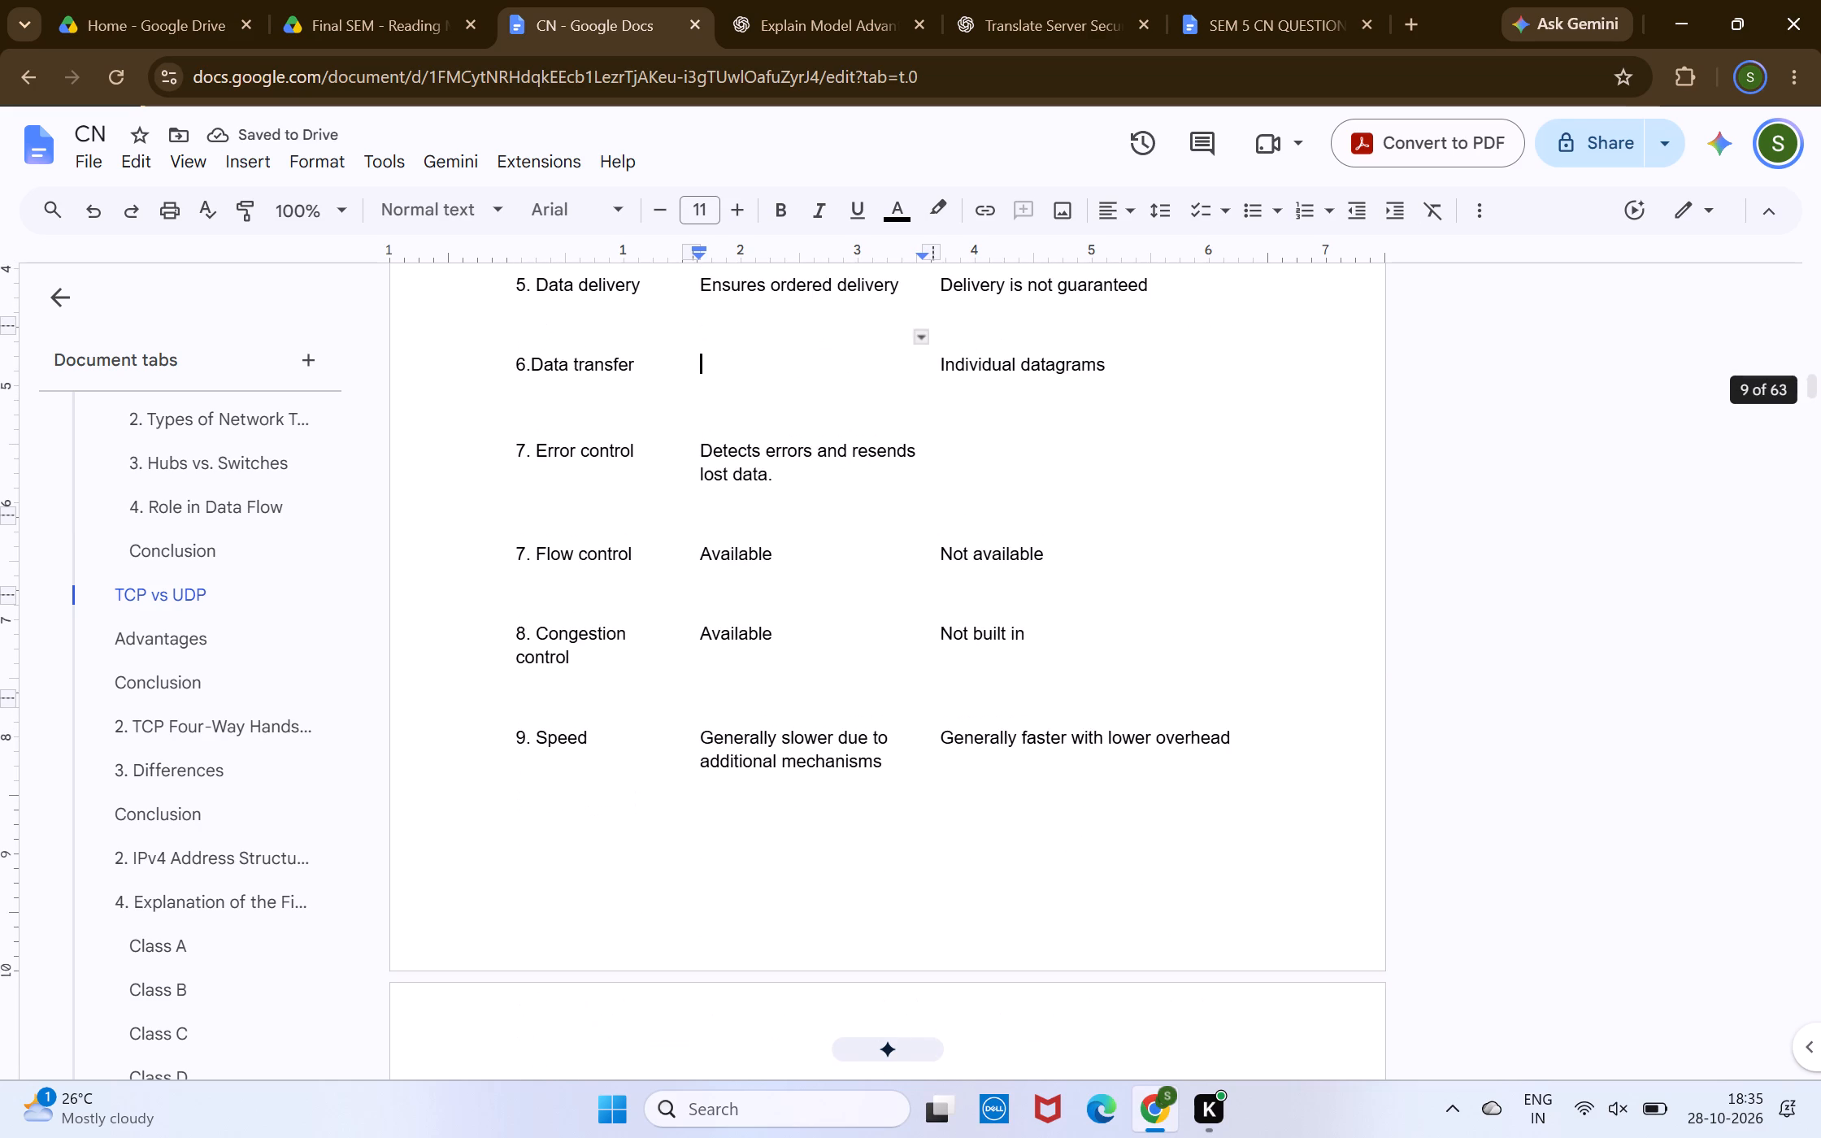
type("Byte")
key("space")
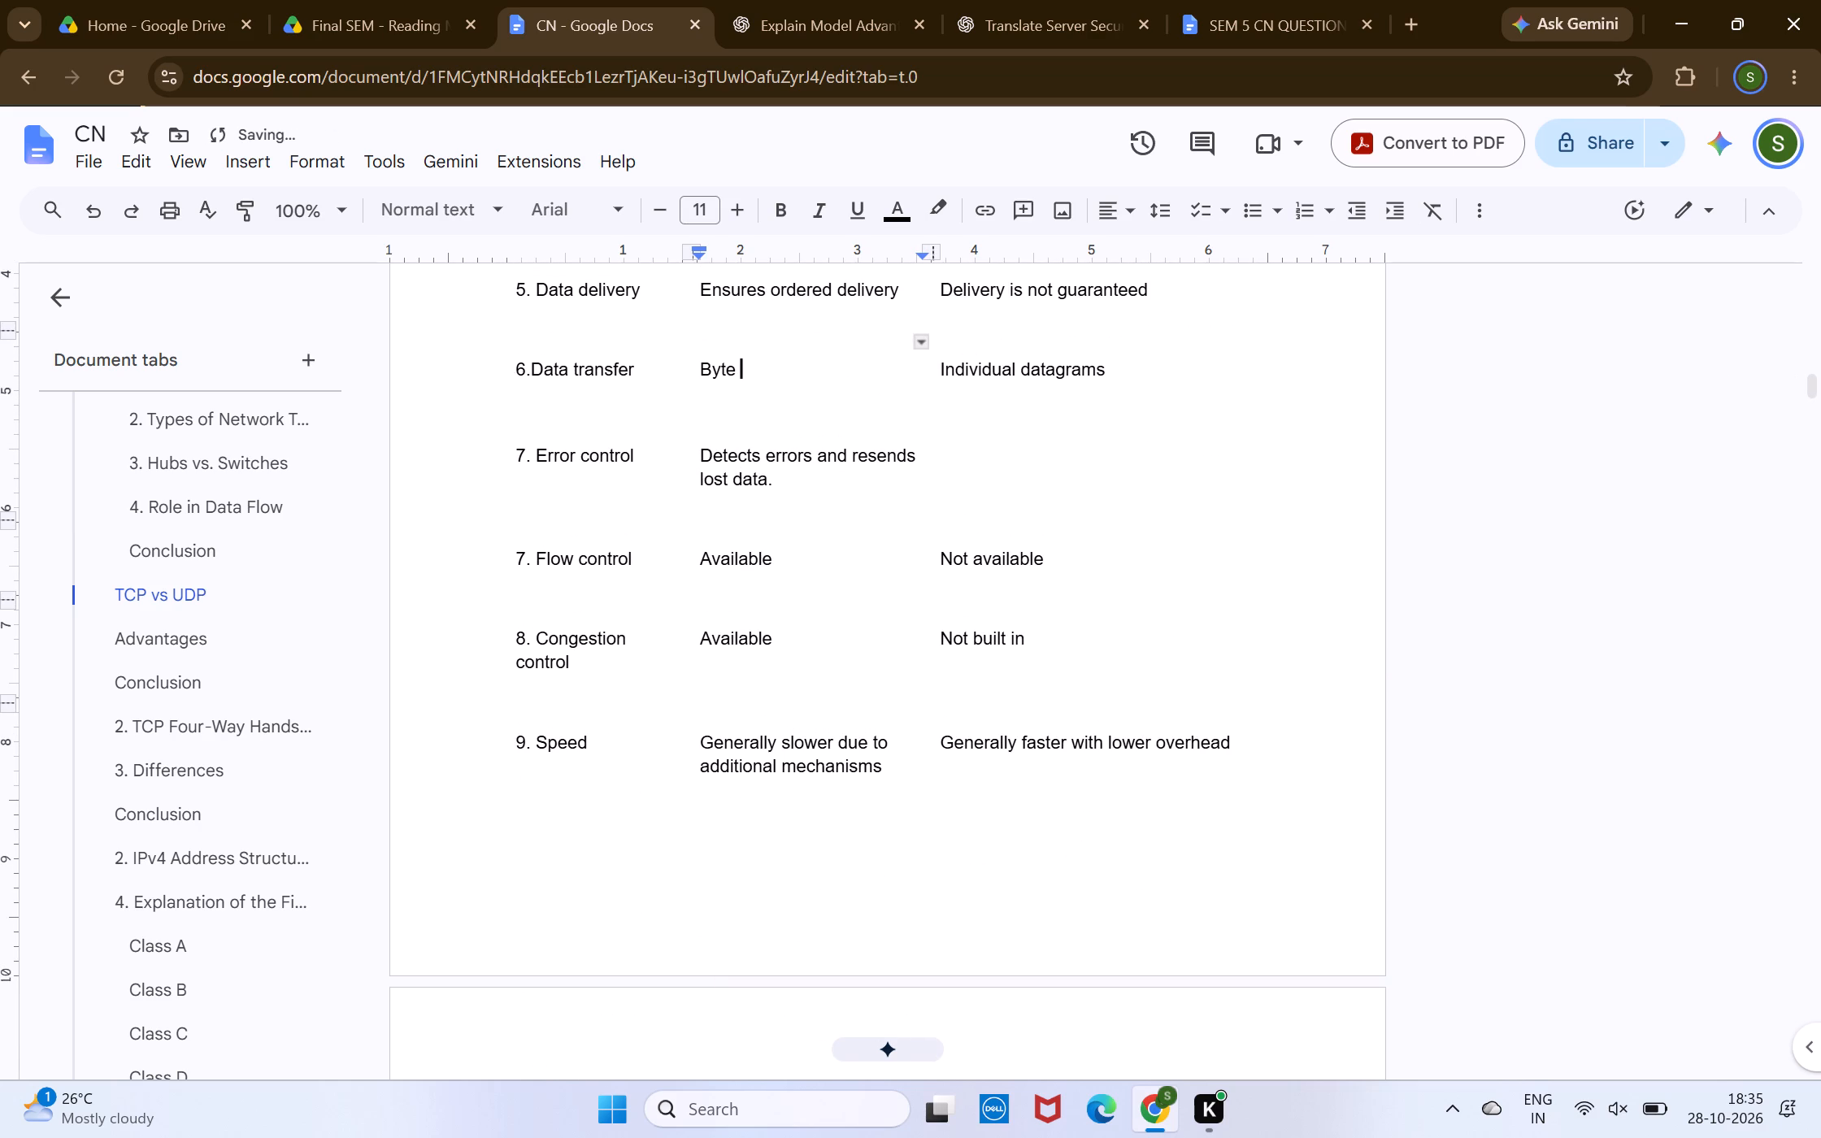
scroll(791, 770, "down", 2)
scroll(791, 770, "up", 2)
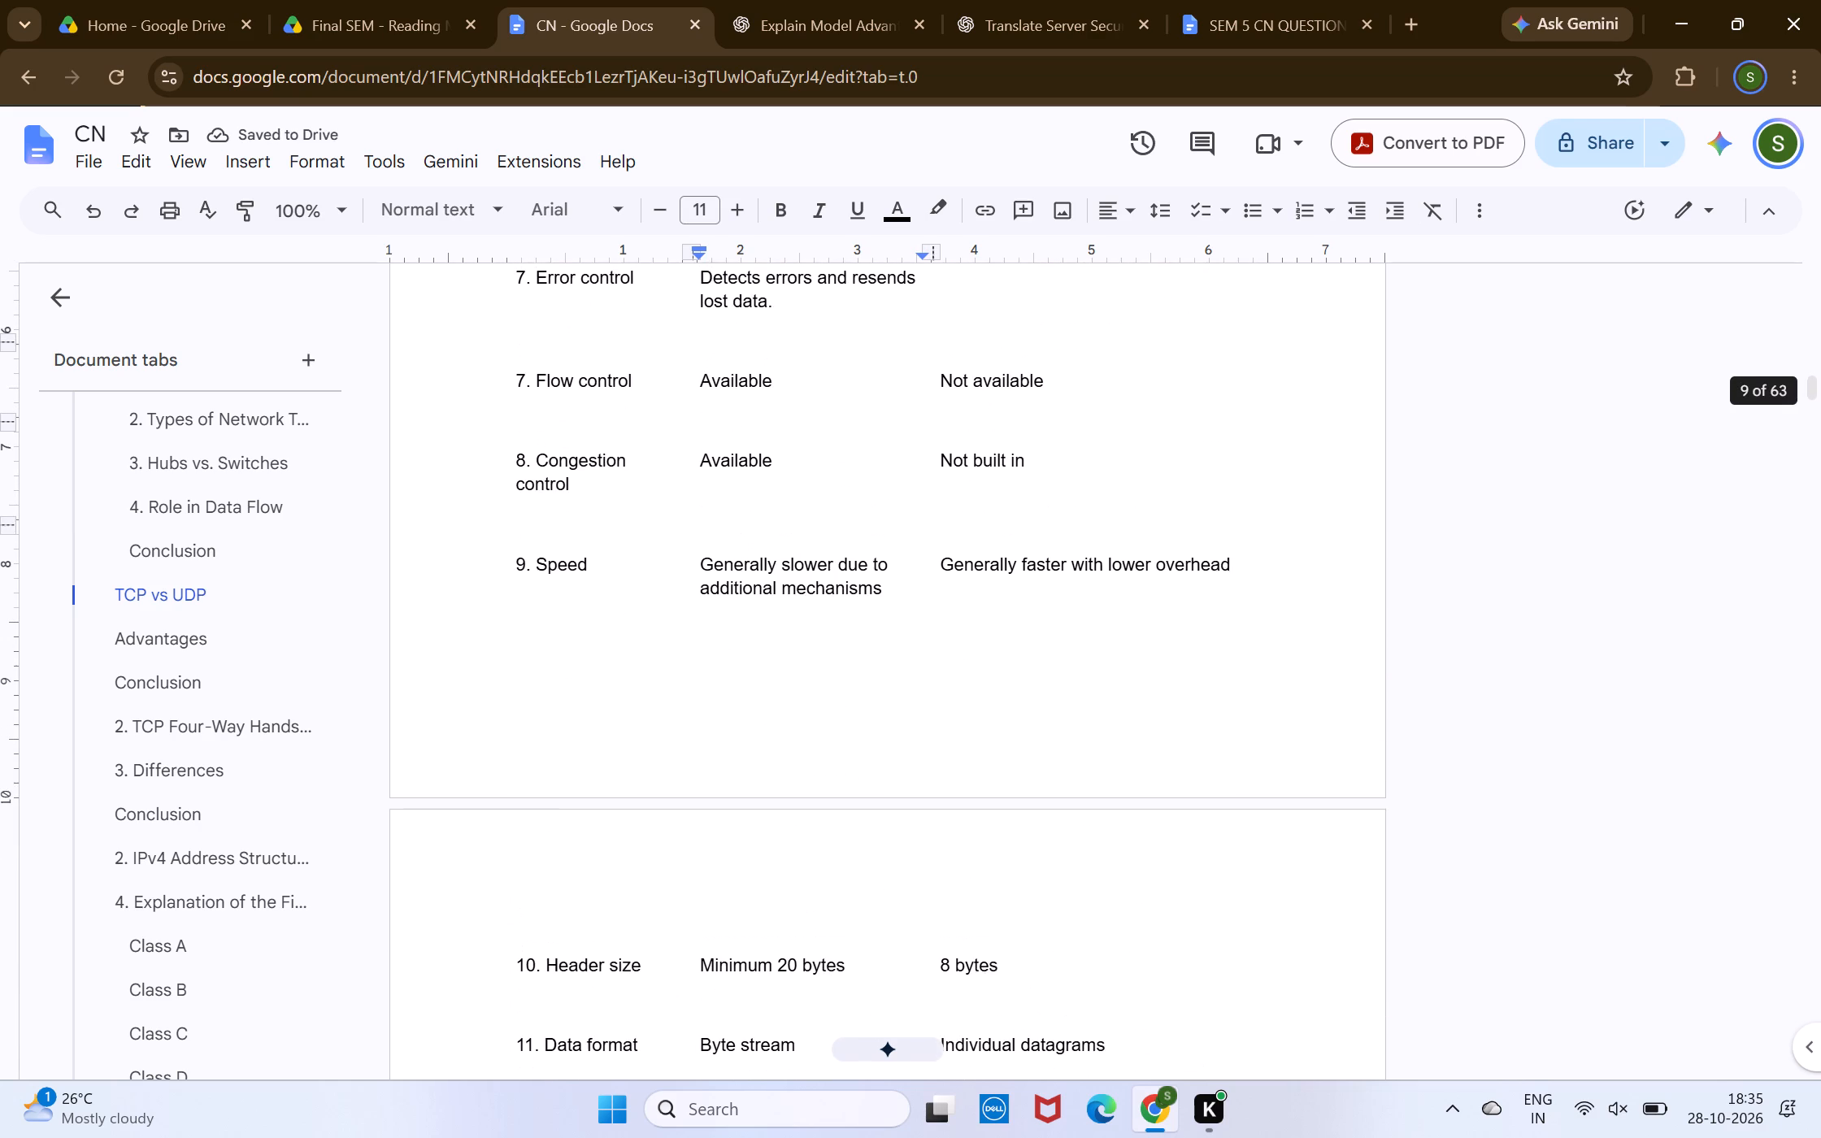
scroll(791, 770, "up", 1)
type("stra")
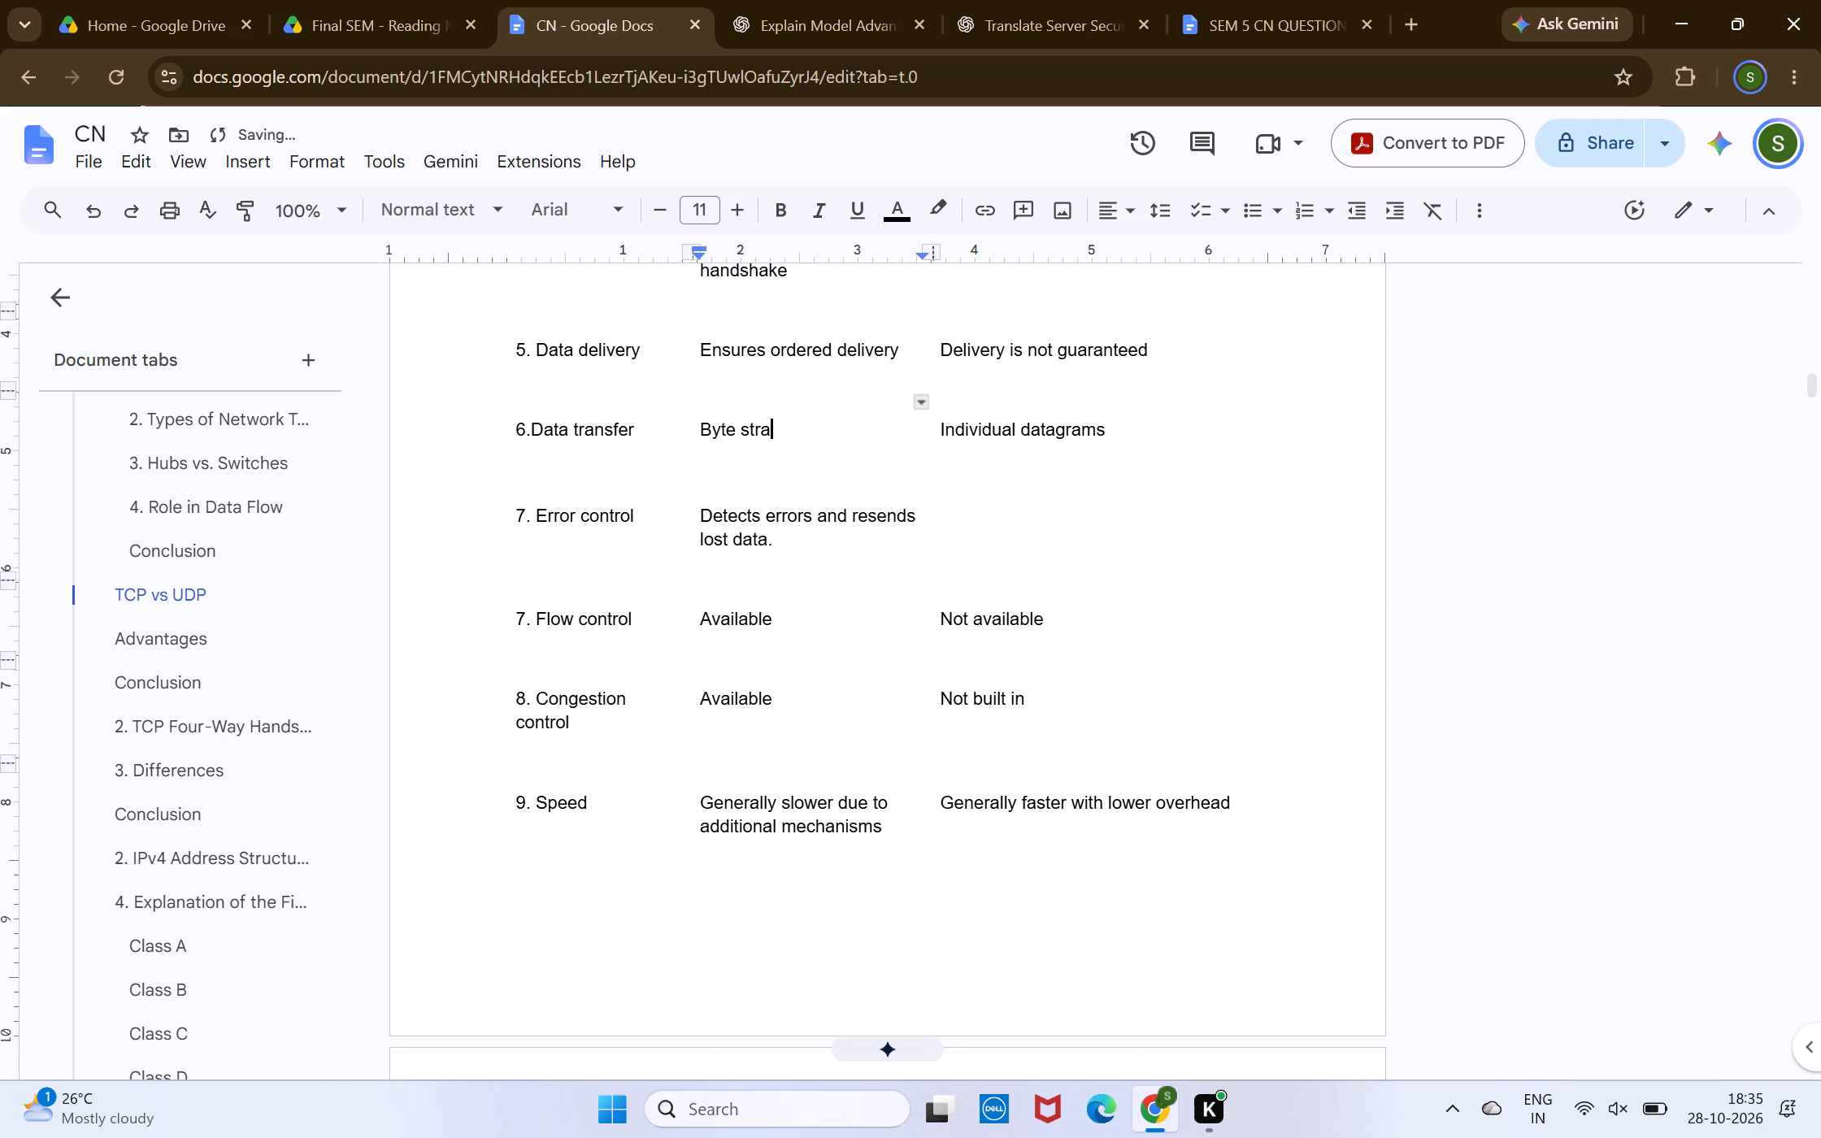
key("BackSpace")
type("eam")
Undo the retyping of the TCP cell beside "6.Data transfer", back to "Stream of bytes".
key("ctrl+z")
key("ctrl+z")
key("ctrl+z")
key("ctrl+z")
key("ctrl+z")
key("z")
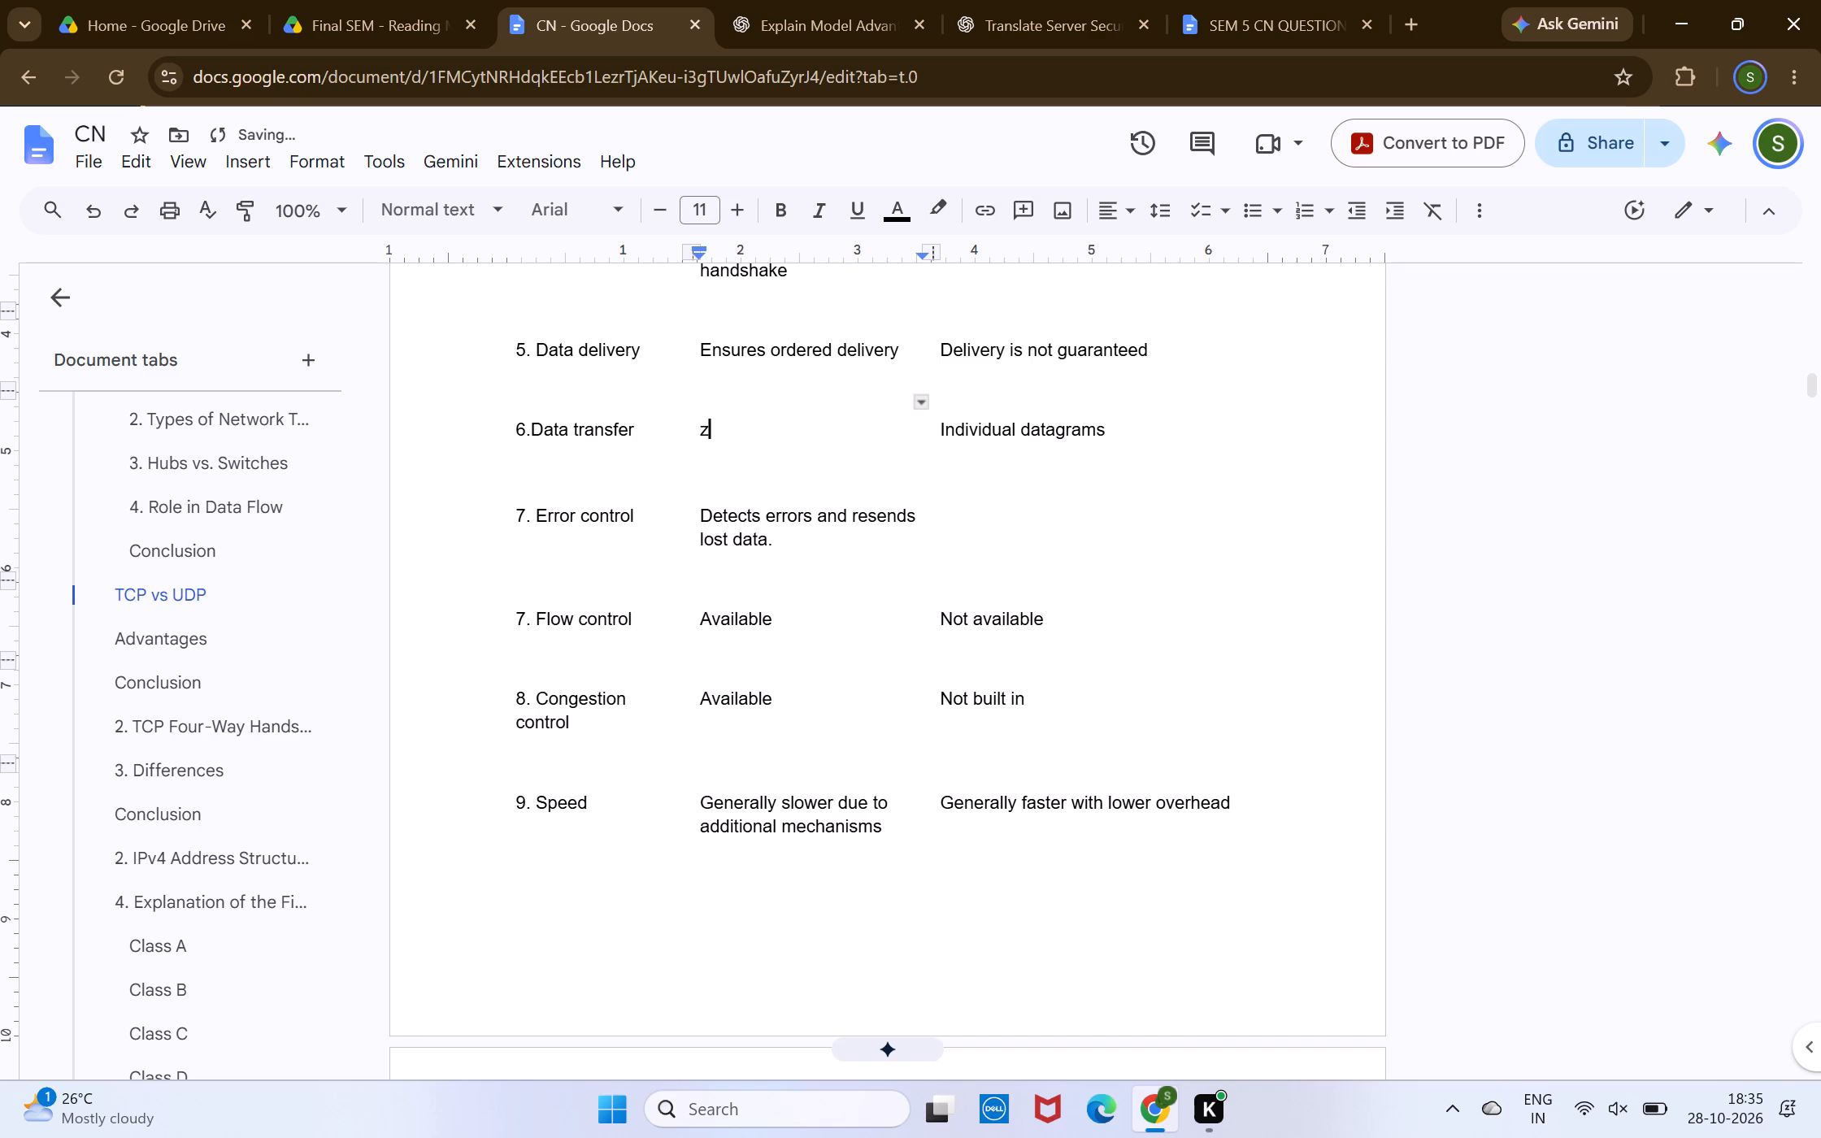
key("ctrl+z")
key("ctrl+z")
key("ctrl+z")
Undo further back through the first-column widening and the clearing of the UDP cell beside "7. Error control".
key("ctrl+z")
key("ctrl+z")
key("ctrl+z")
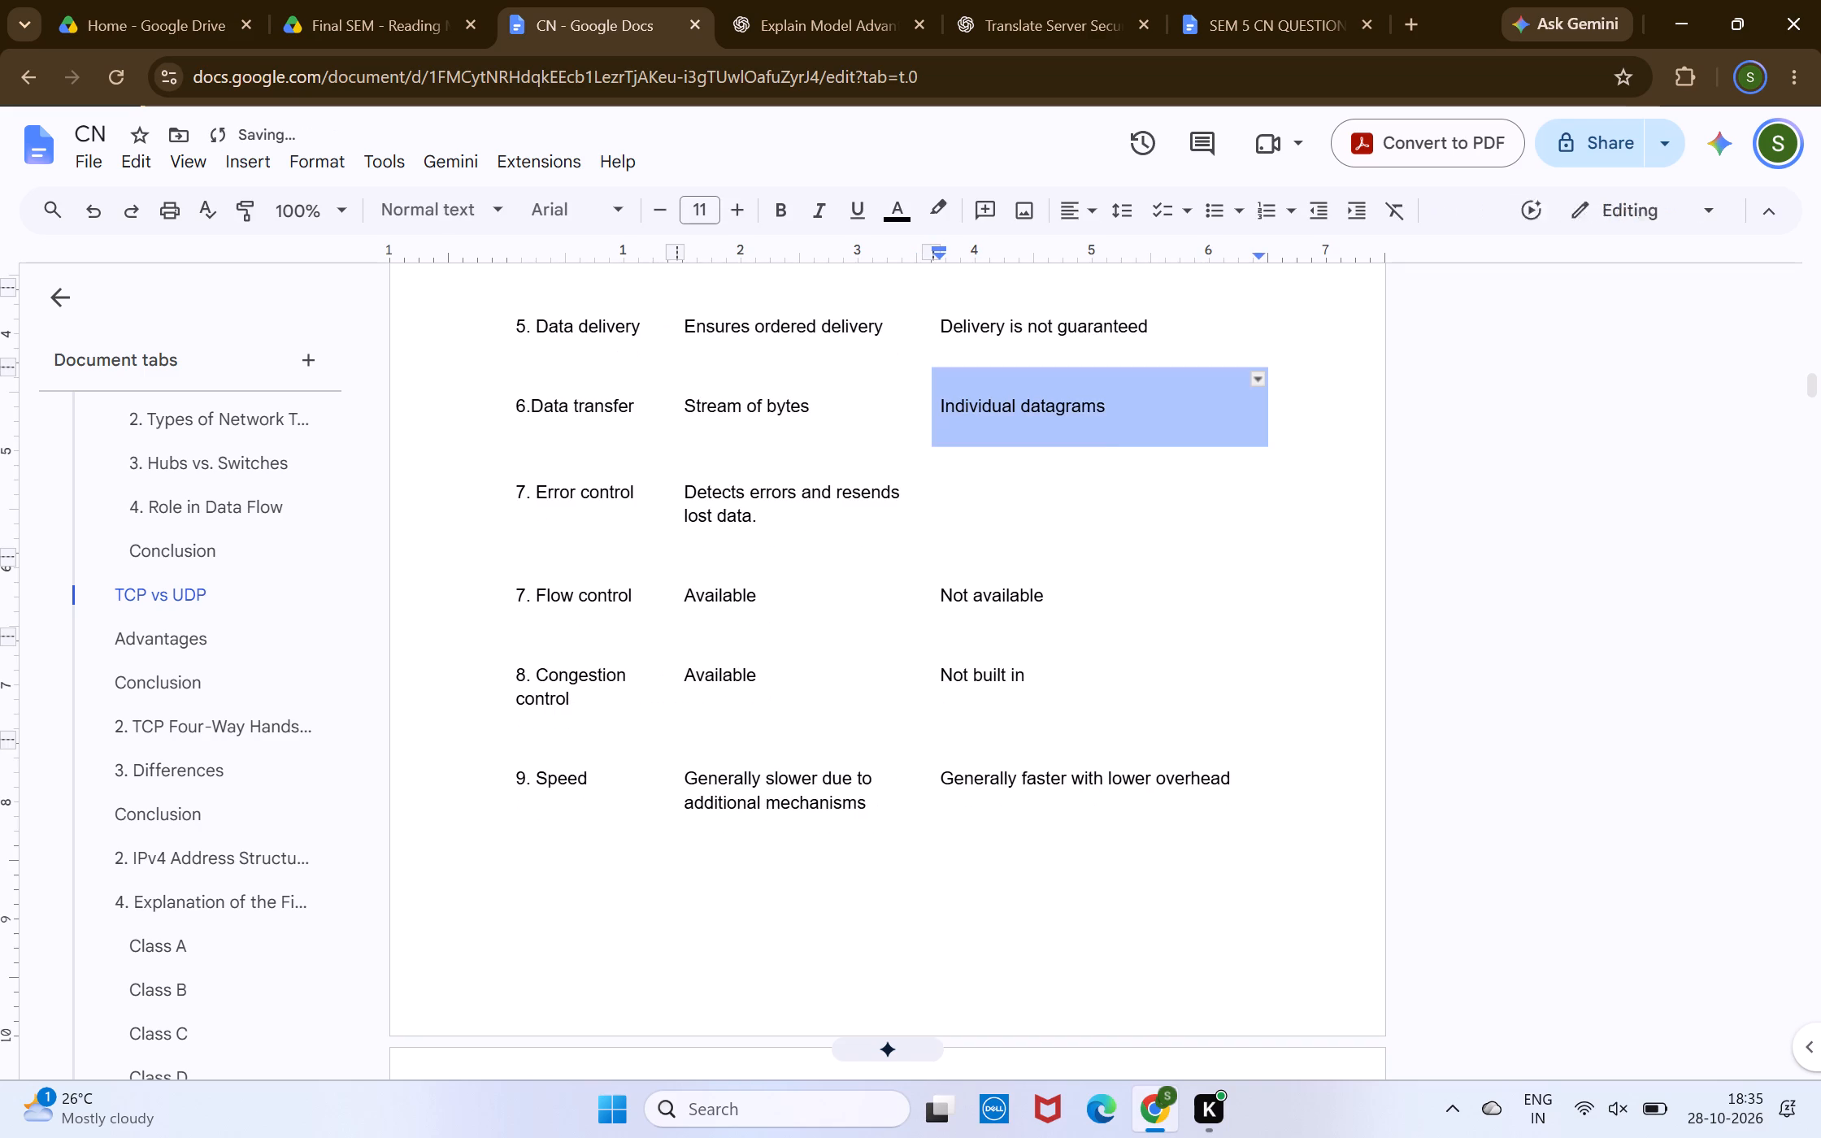
key("ctrl+z")
key("ctrl+z")
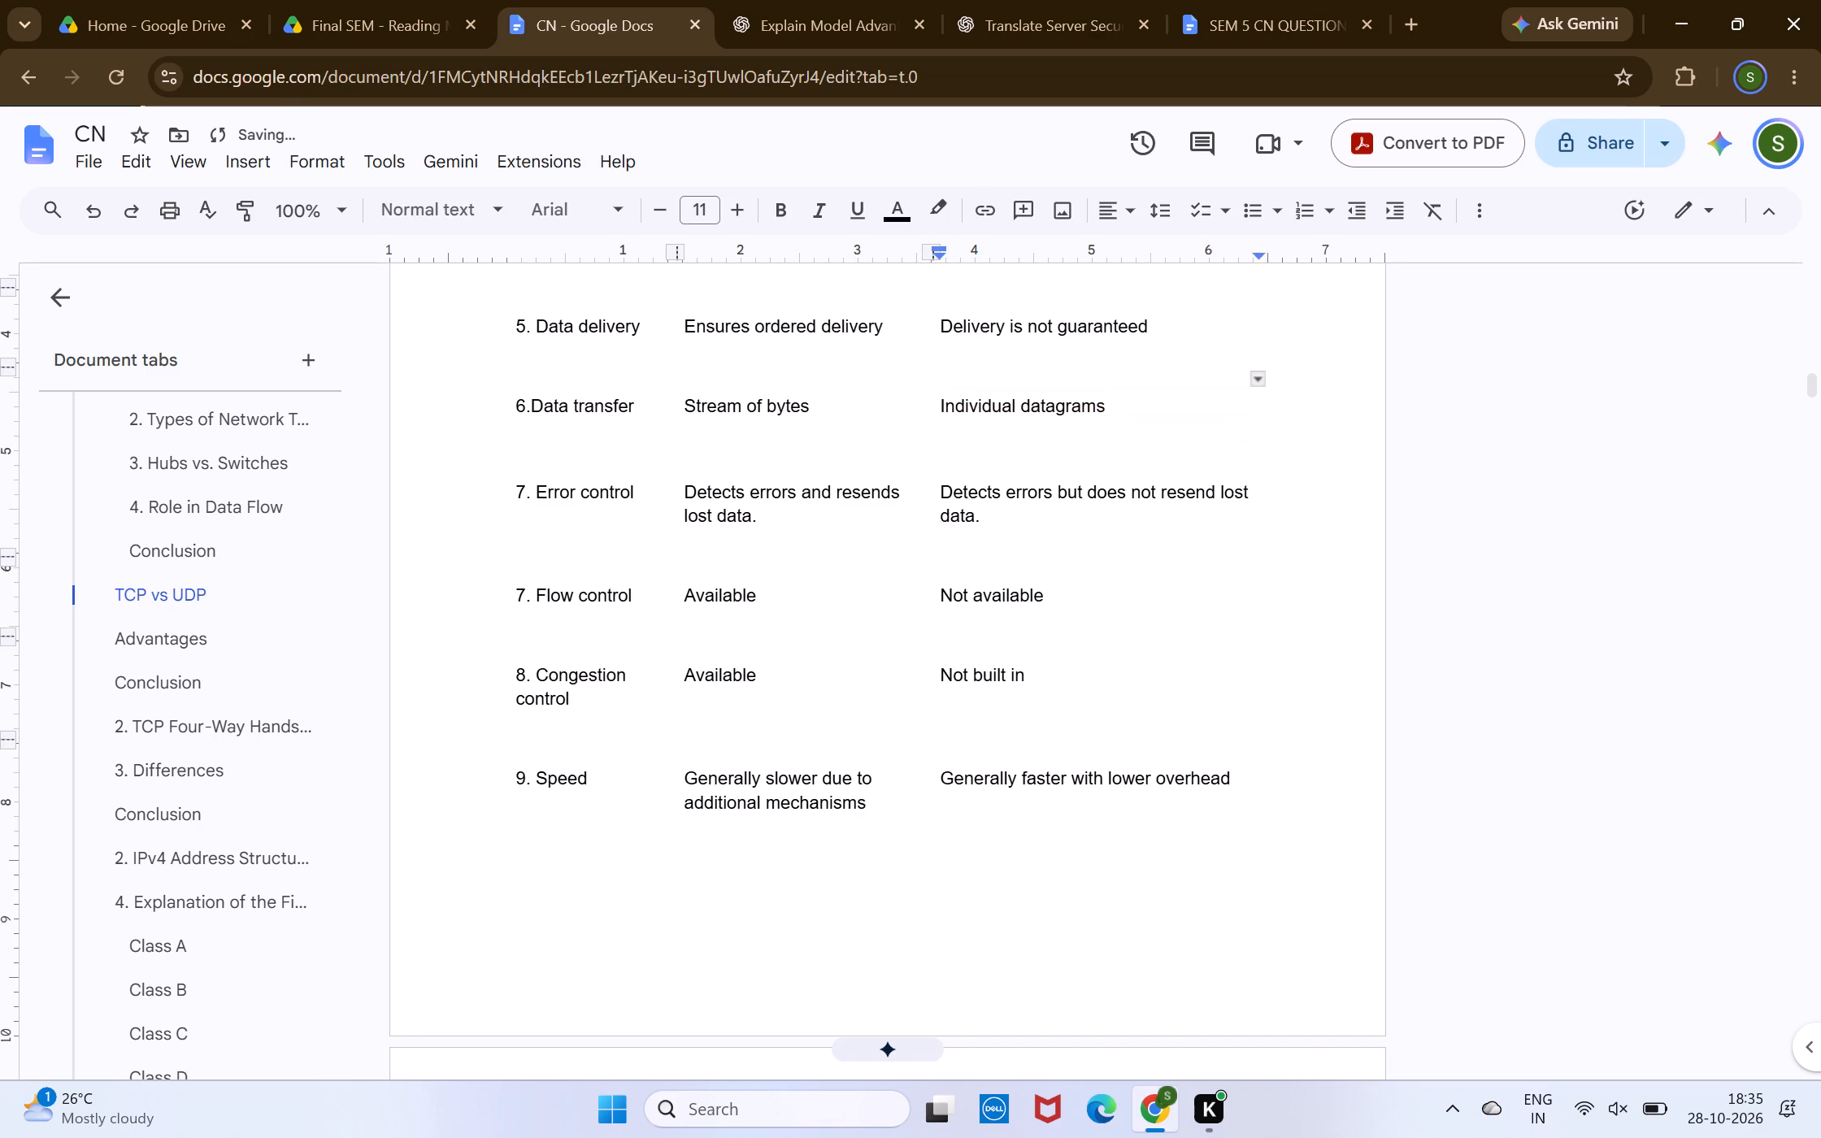
Change the row label "6.Data transfer" to "6.Data format".
scroll(804, 966, "down", 6)
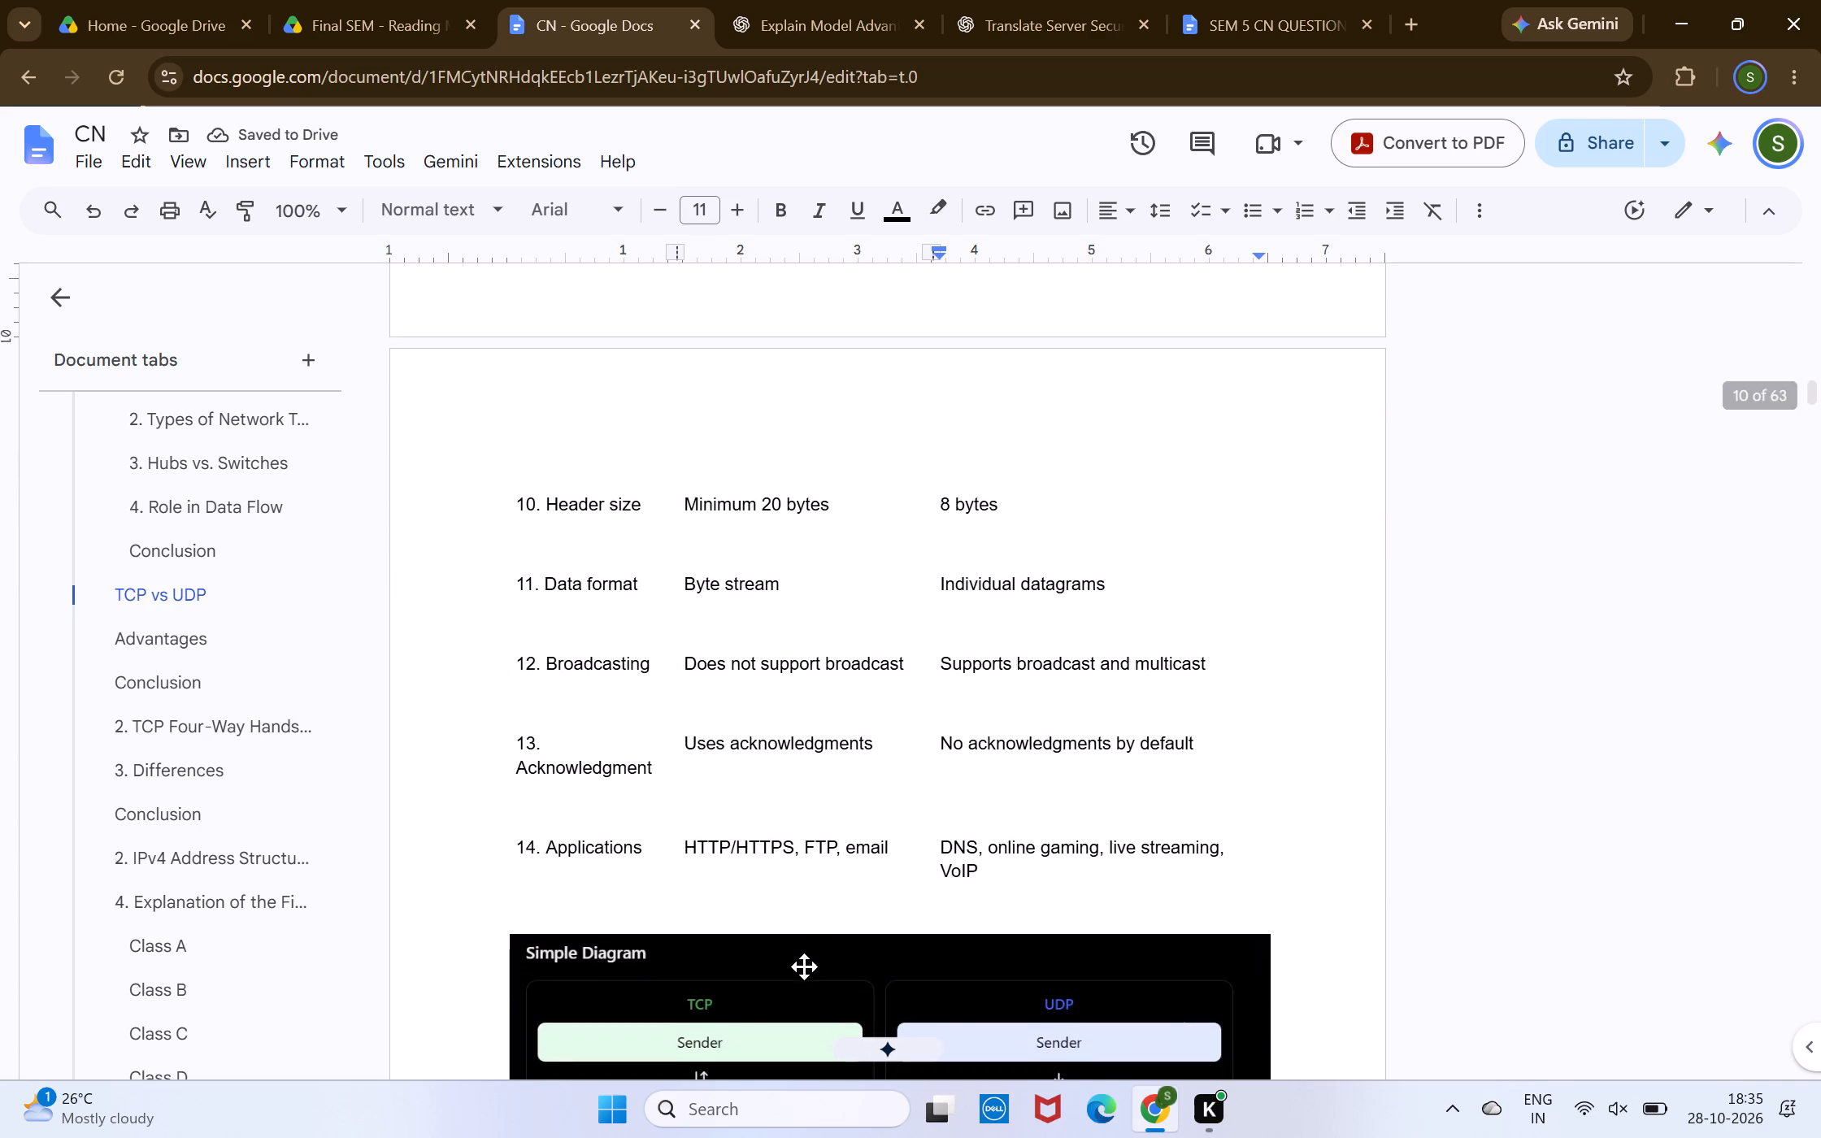
scroll(804, 966, "up", 6)
left_click(817, 498)
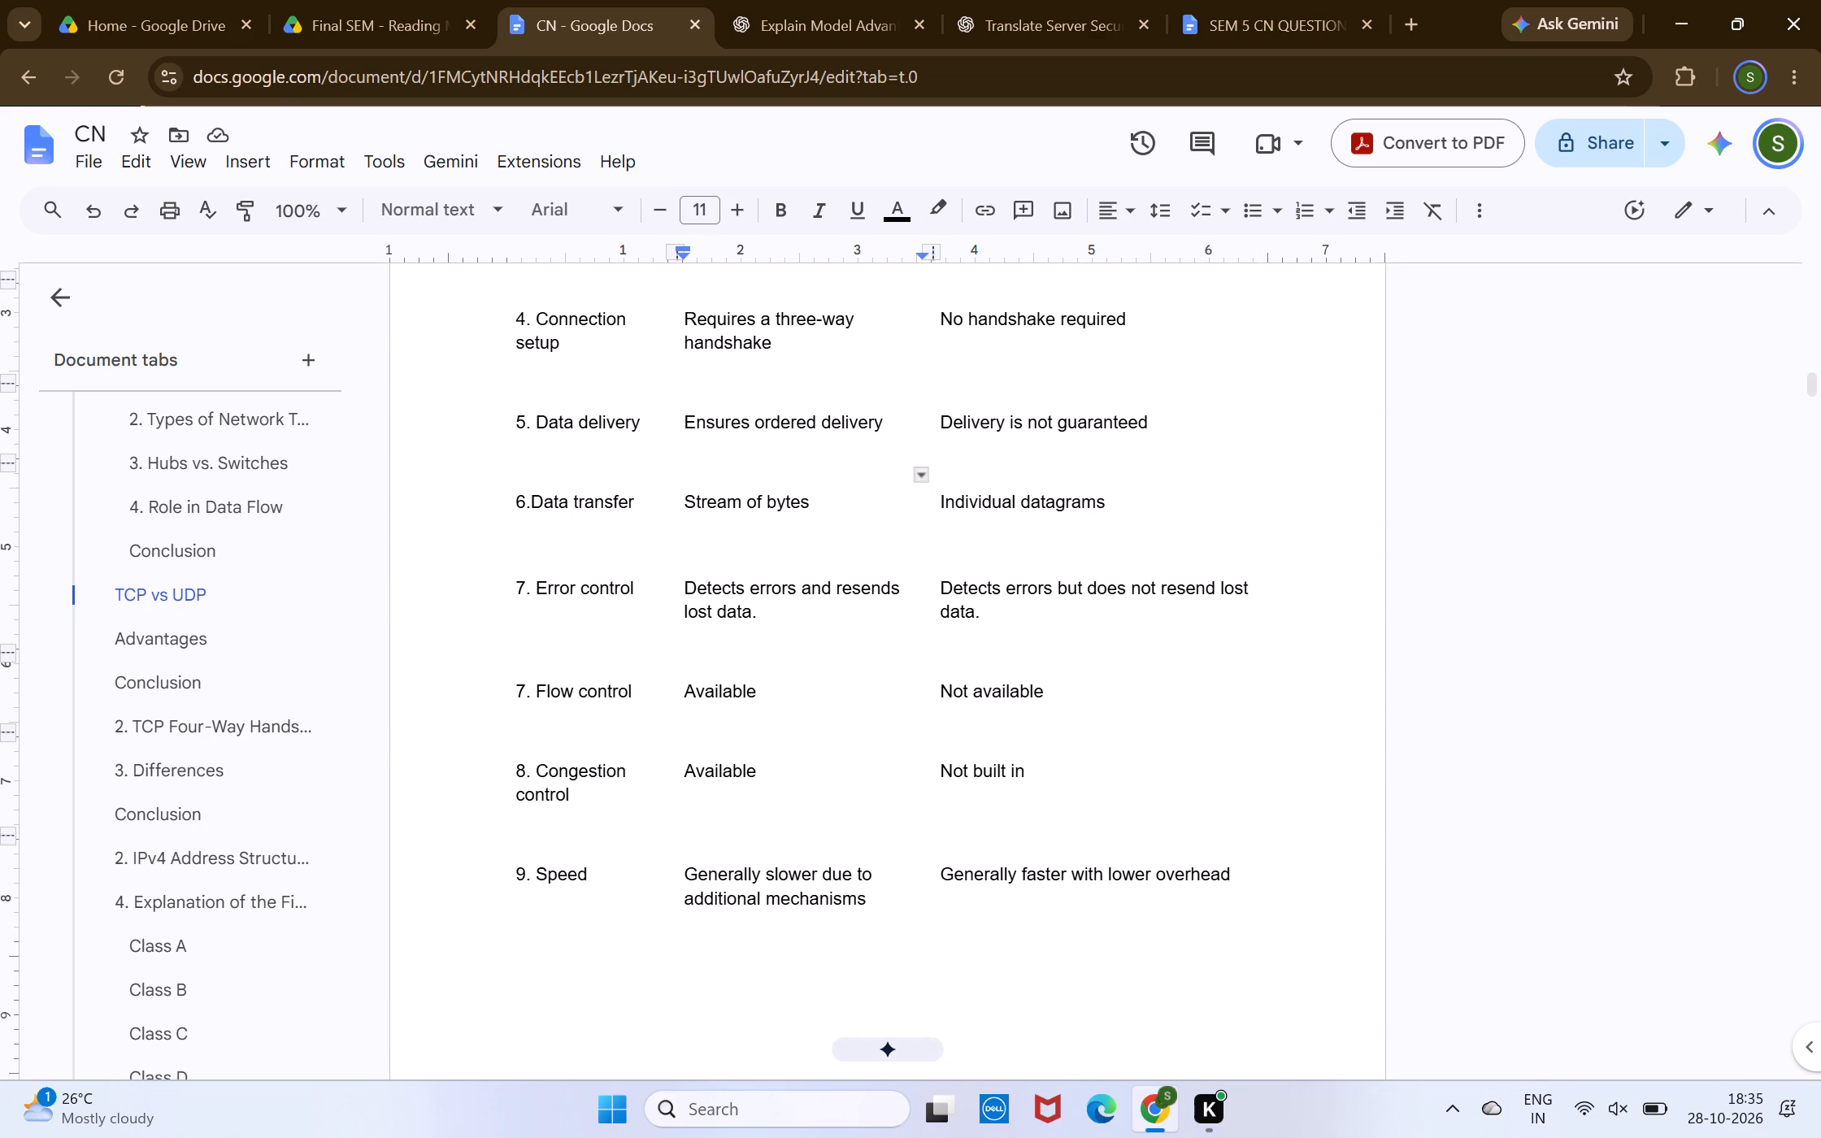
left_click(637, 495)
key("BackSpace")
key("BackSpace")
key("BackSpace")
key("BackSpace")
key("BackSpace")
key("BackSpace")
key("BackSpace")
key("BackSpace")
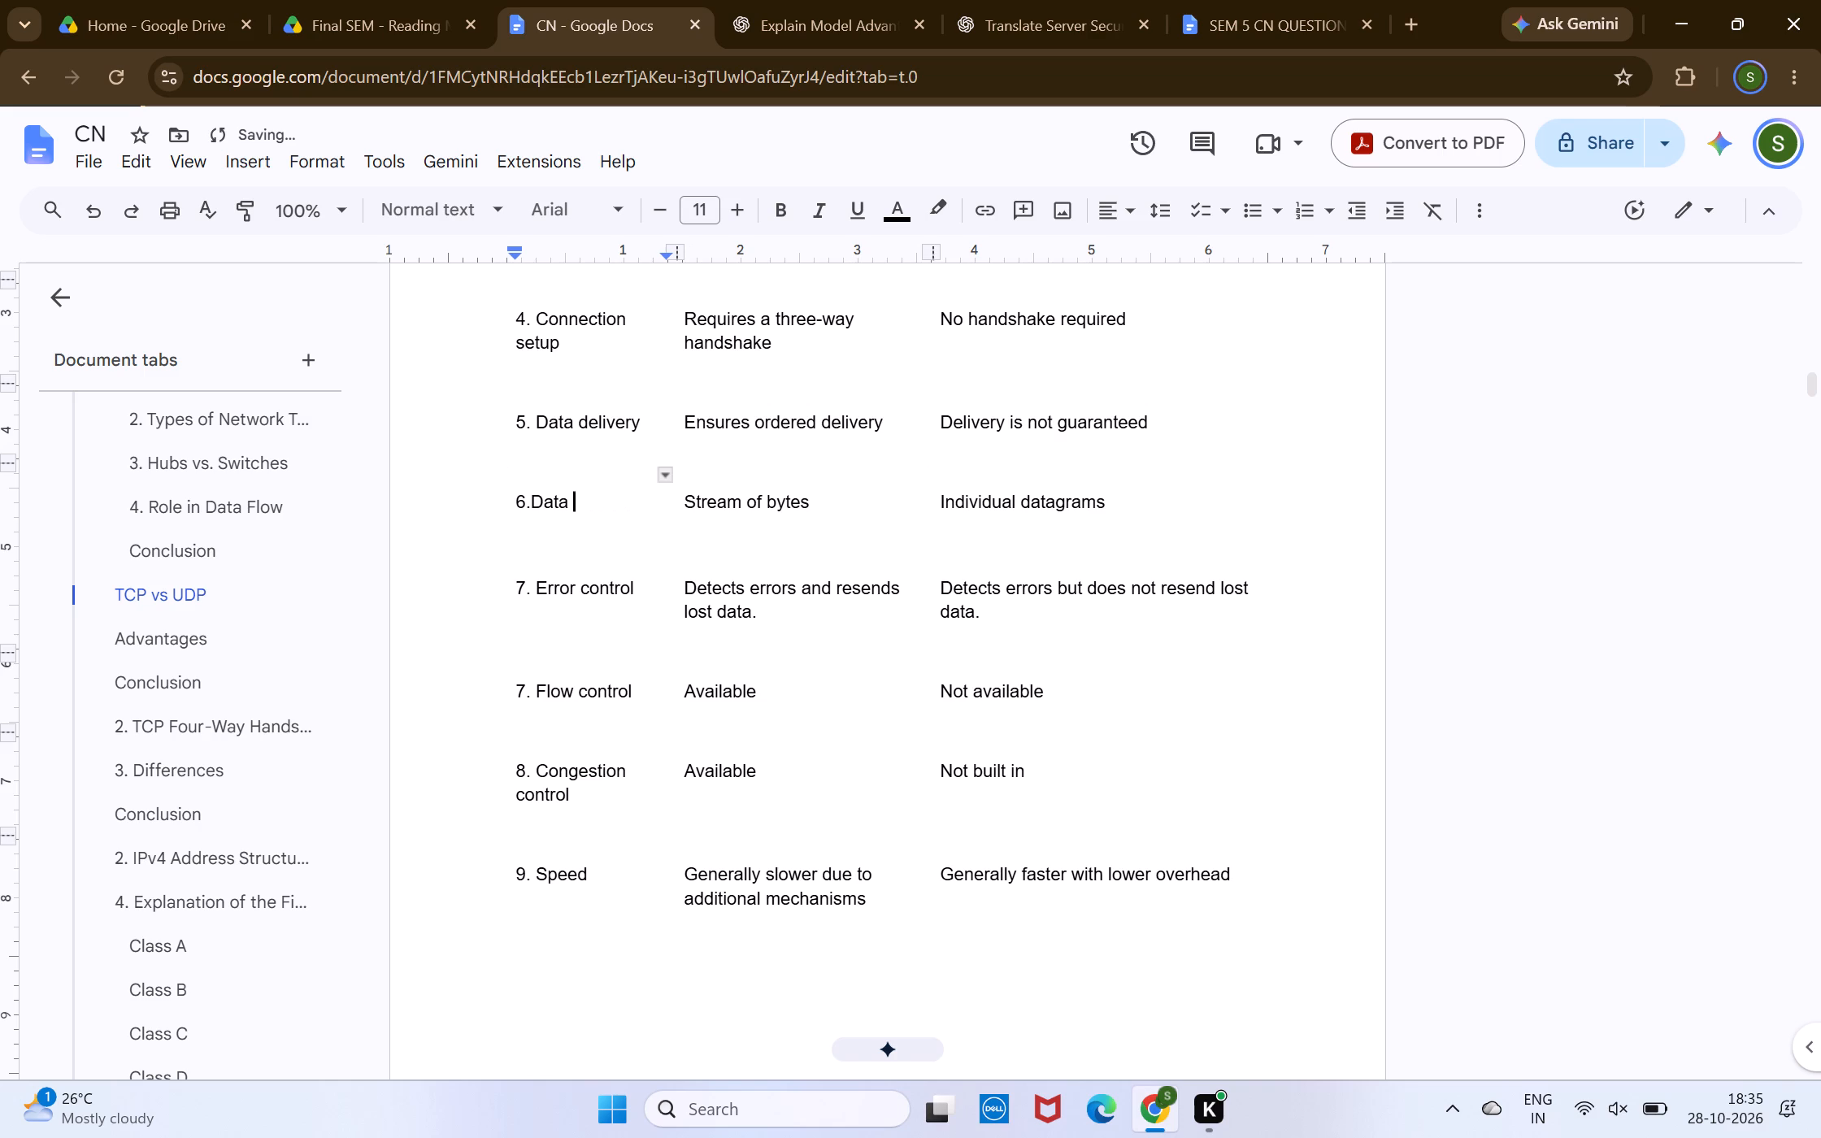
type("format")
Replace "Stream of bytes" in the TCP cell beside "6.Data format" with "Byte streams".
left_click(810, 518)
key("BackSpace")
key("BackSpace")
key("BackSpace")
key("BackSpace")
key("BackSpace")
key("BackSpace")
key("BackSpace")
key("BackSpace")
key("BackSpace")
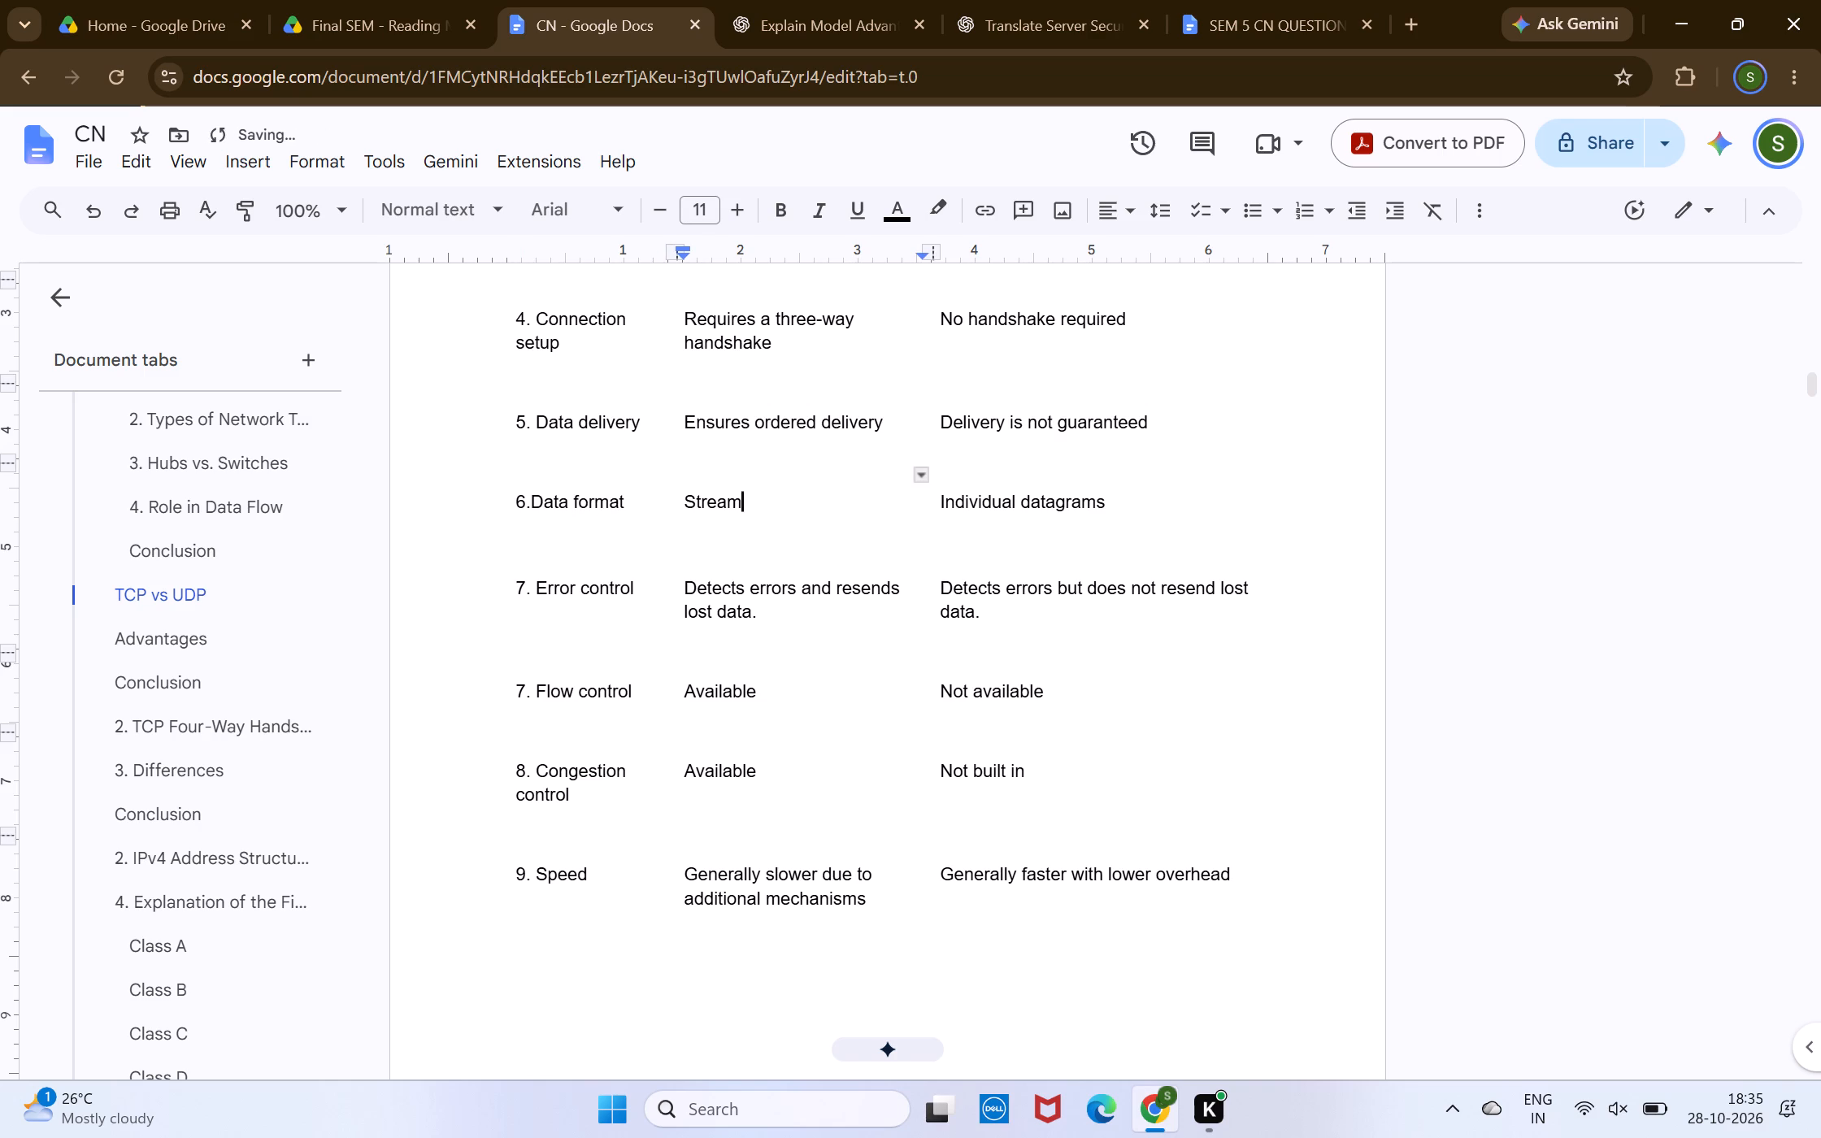
key("BackSpace")
key("BackSpace")
key("BackSpace")
key("BackSpace")
key("BackSpace")
key("BackSpace")
type("Byte streams")
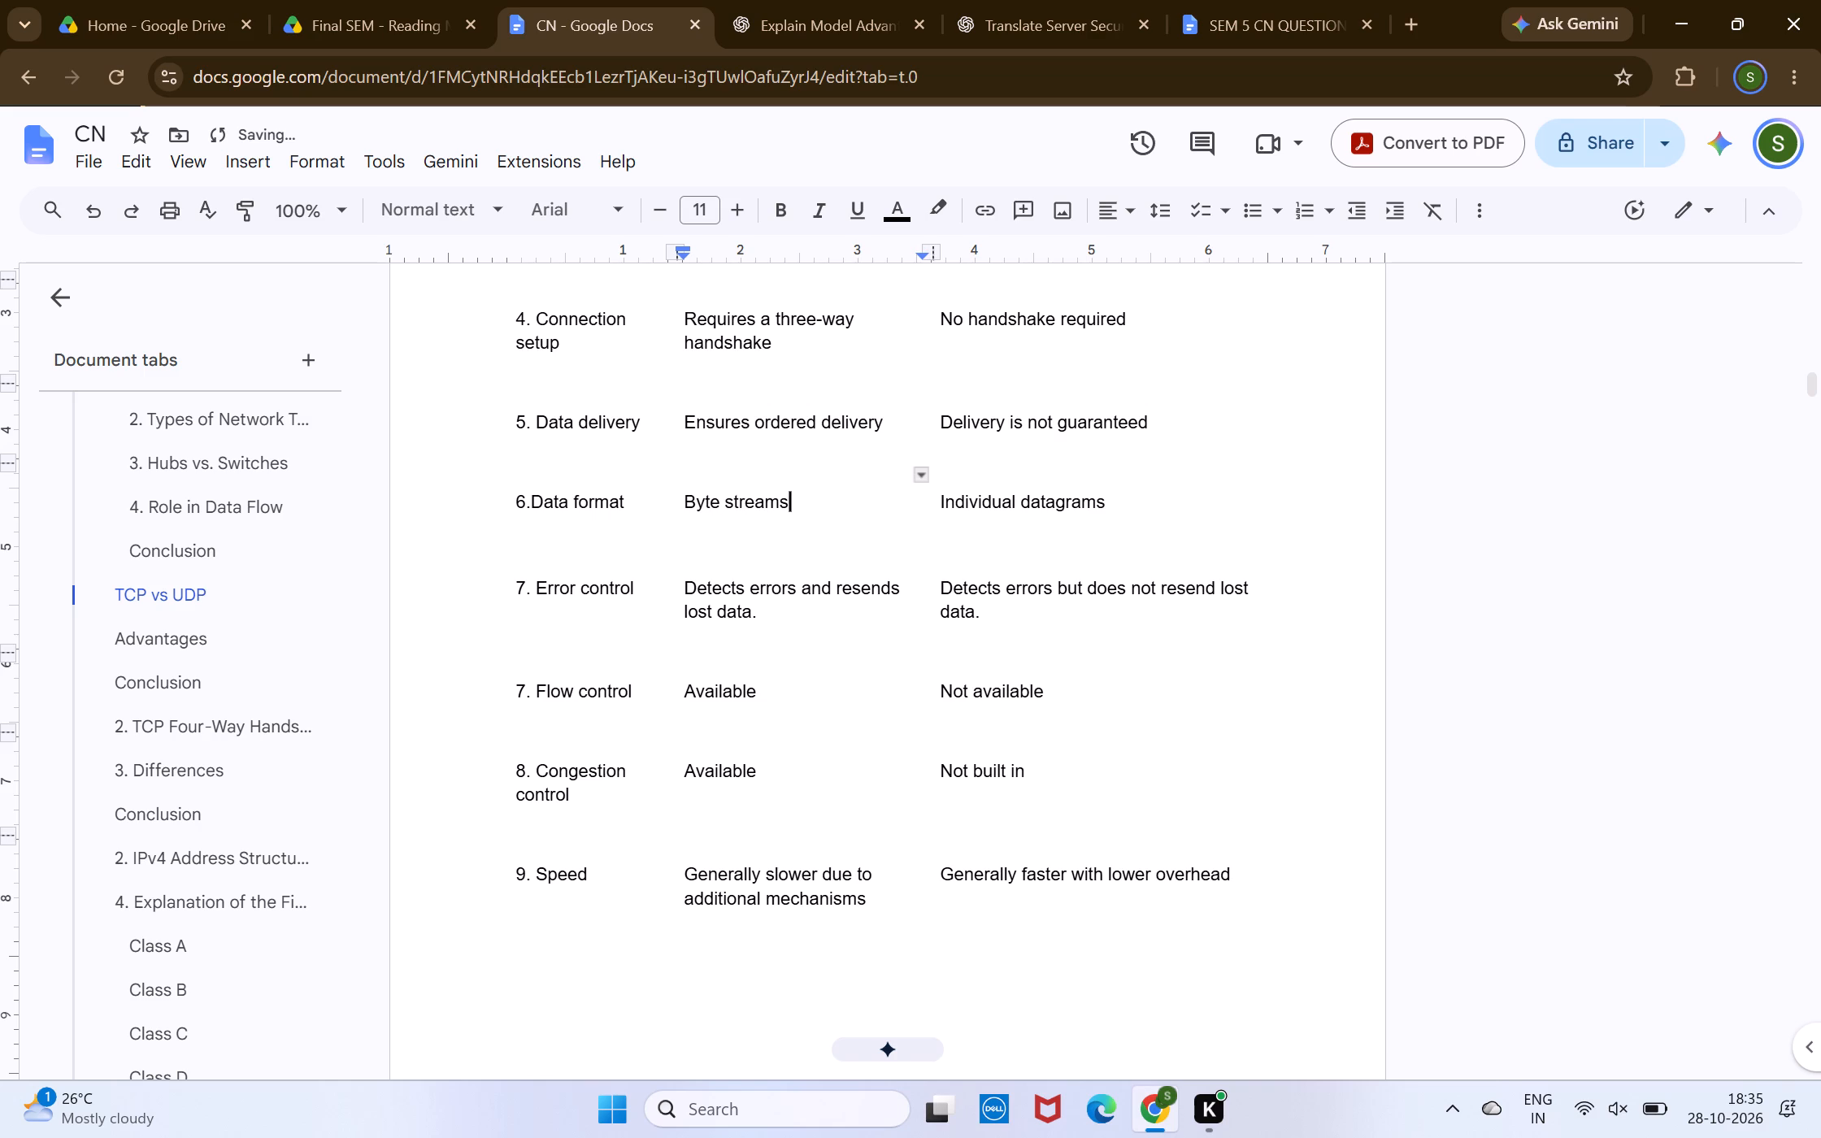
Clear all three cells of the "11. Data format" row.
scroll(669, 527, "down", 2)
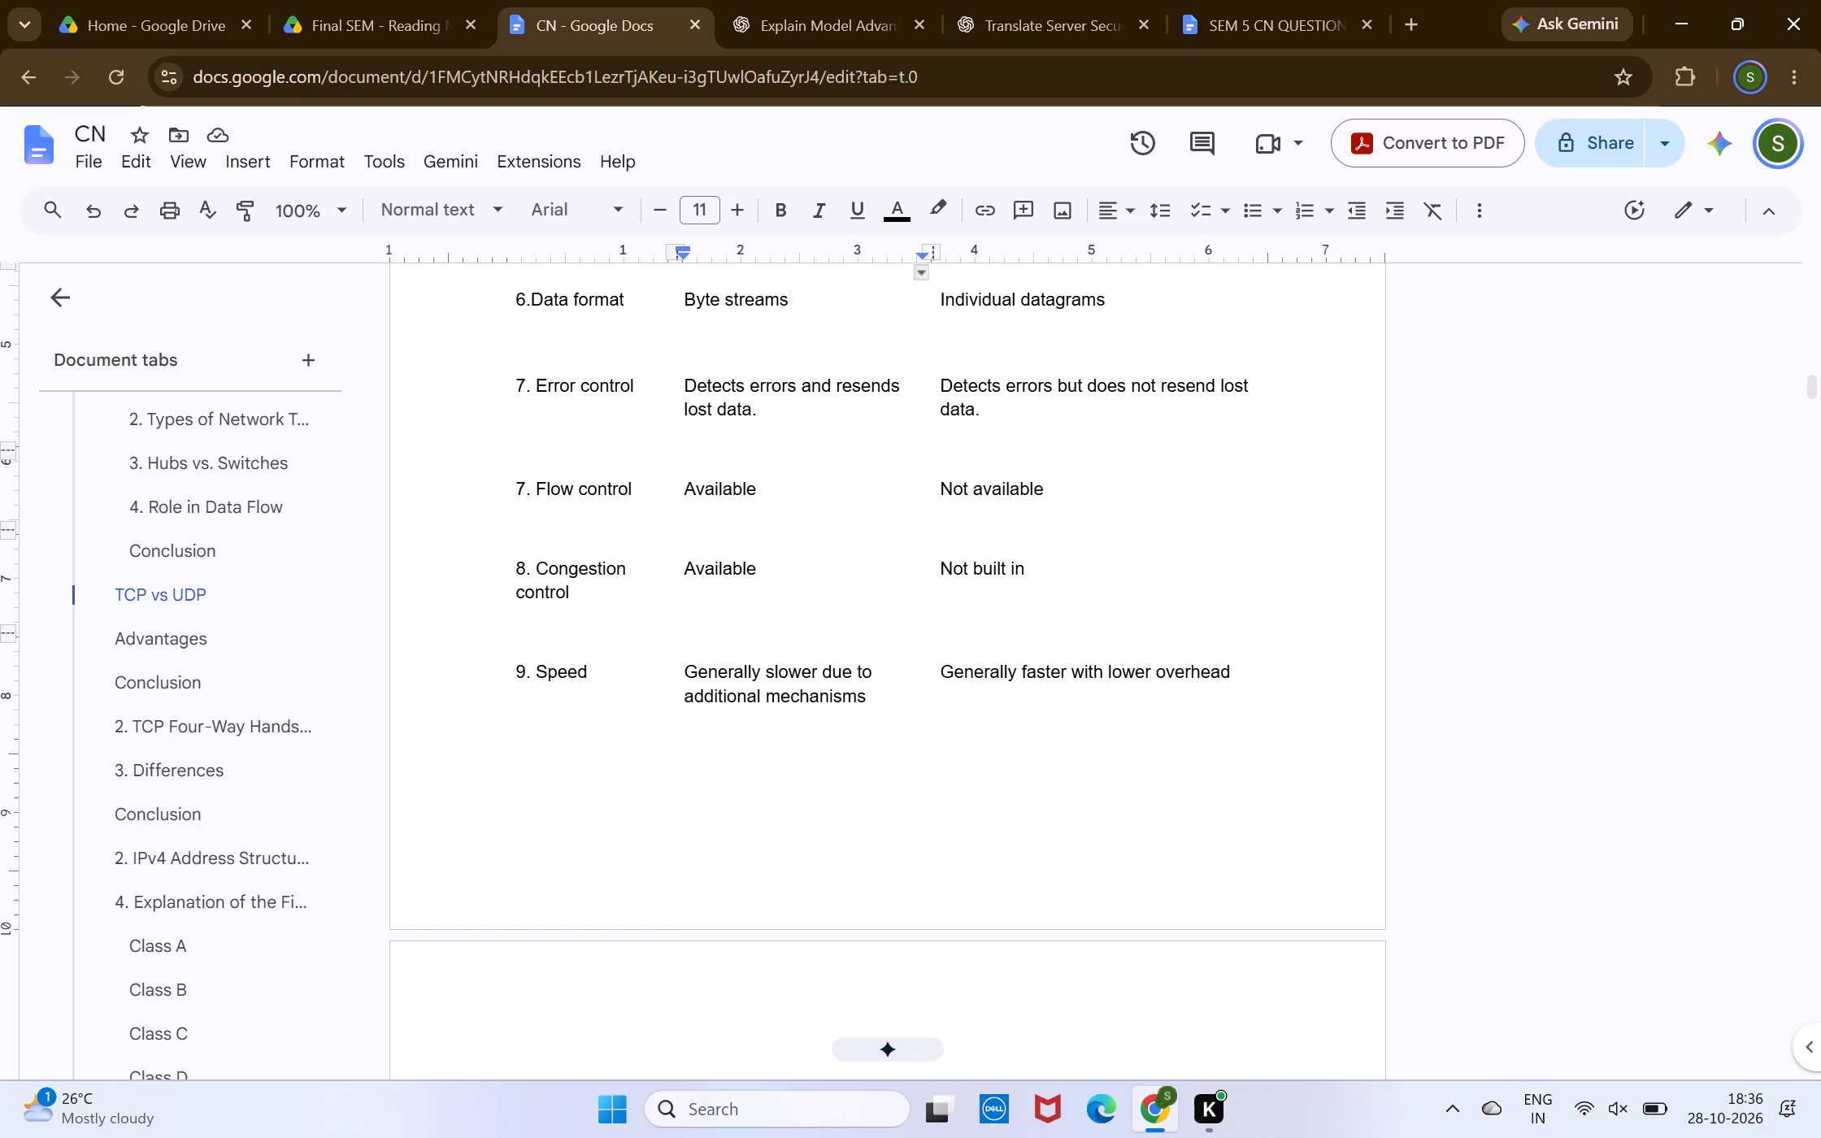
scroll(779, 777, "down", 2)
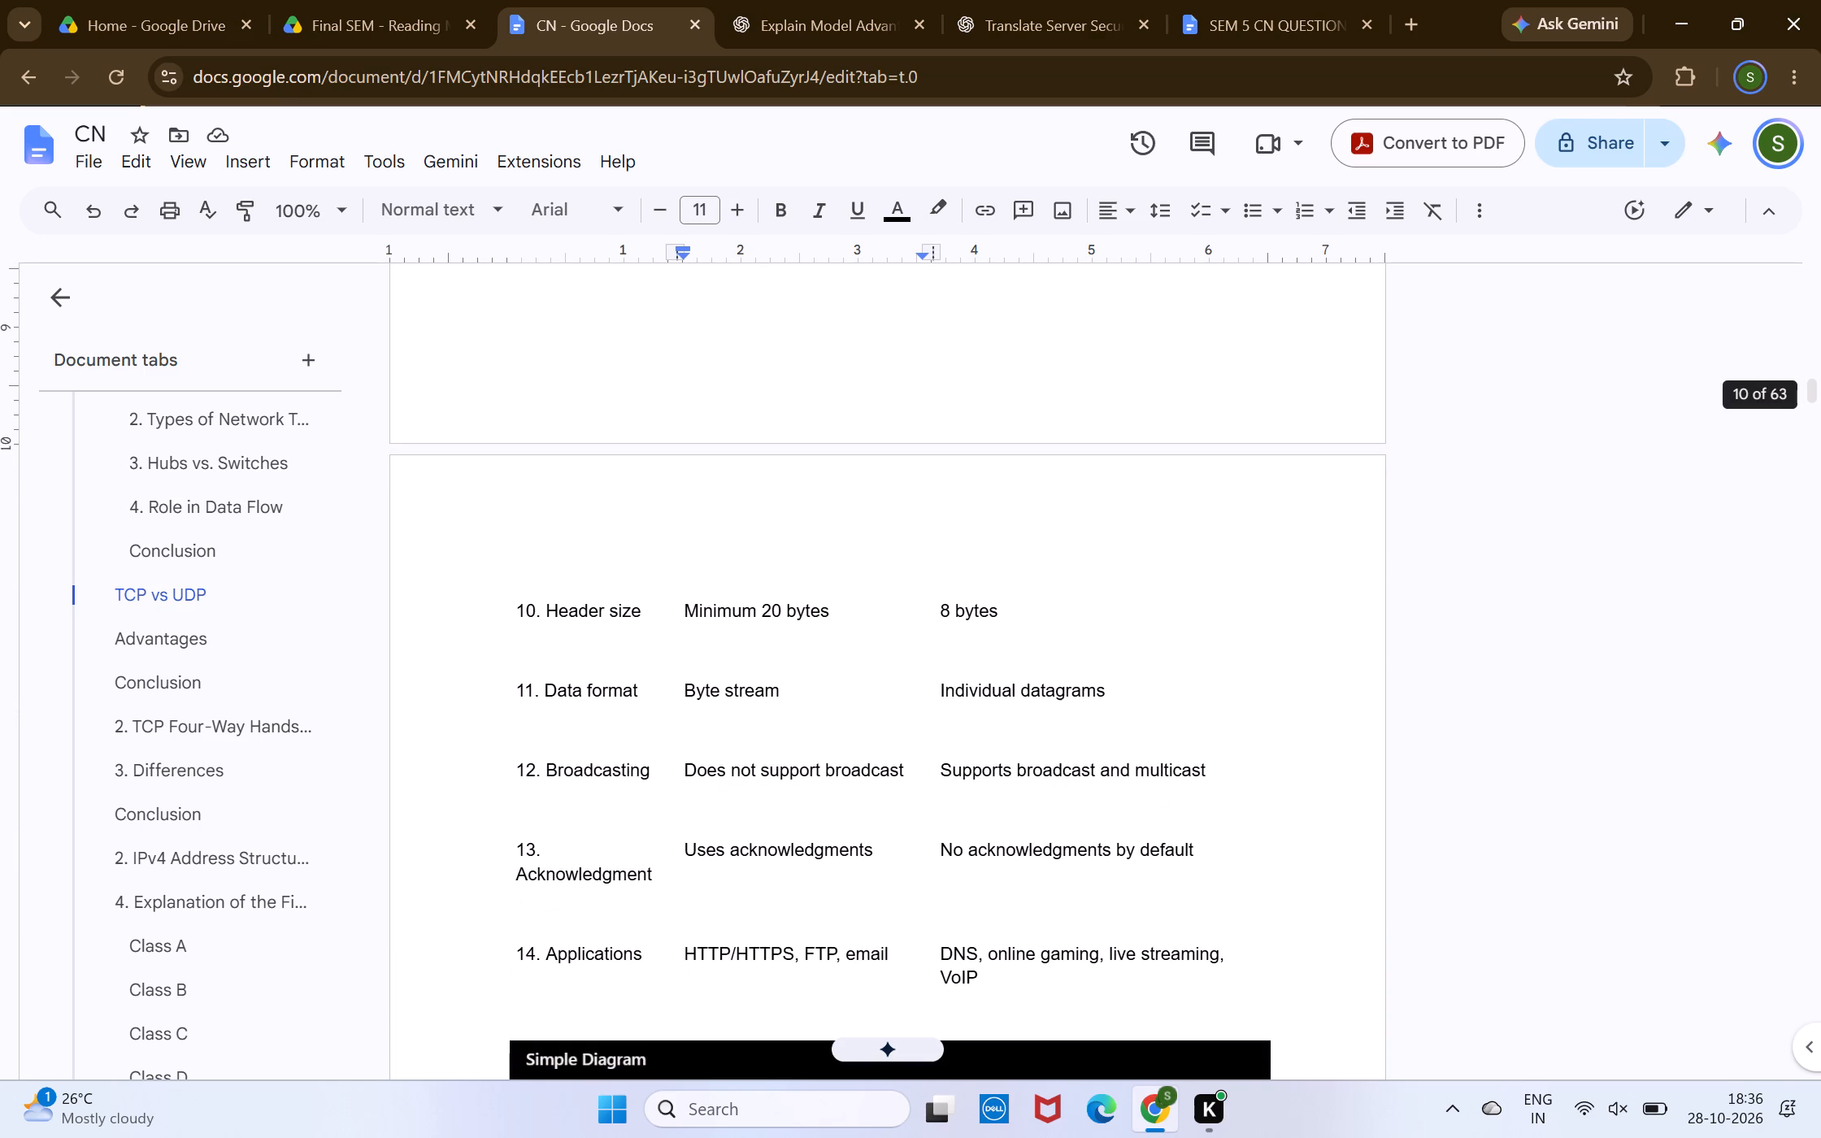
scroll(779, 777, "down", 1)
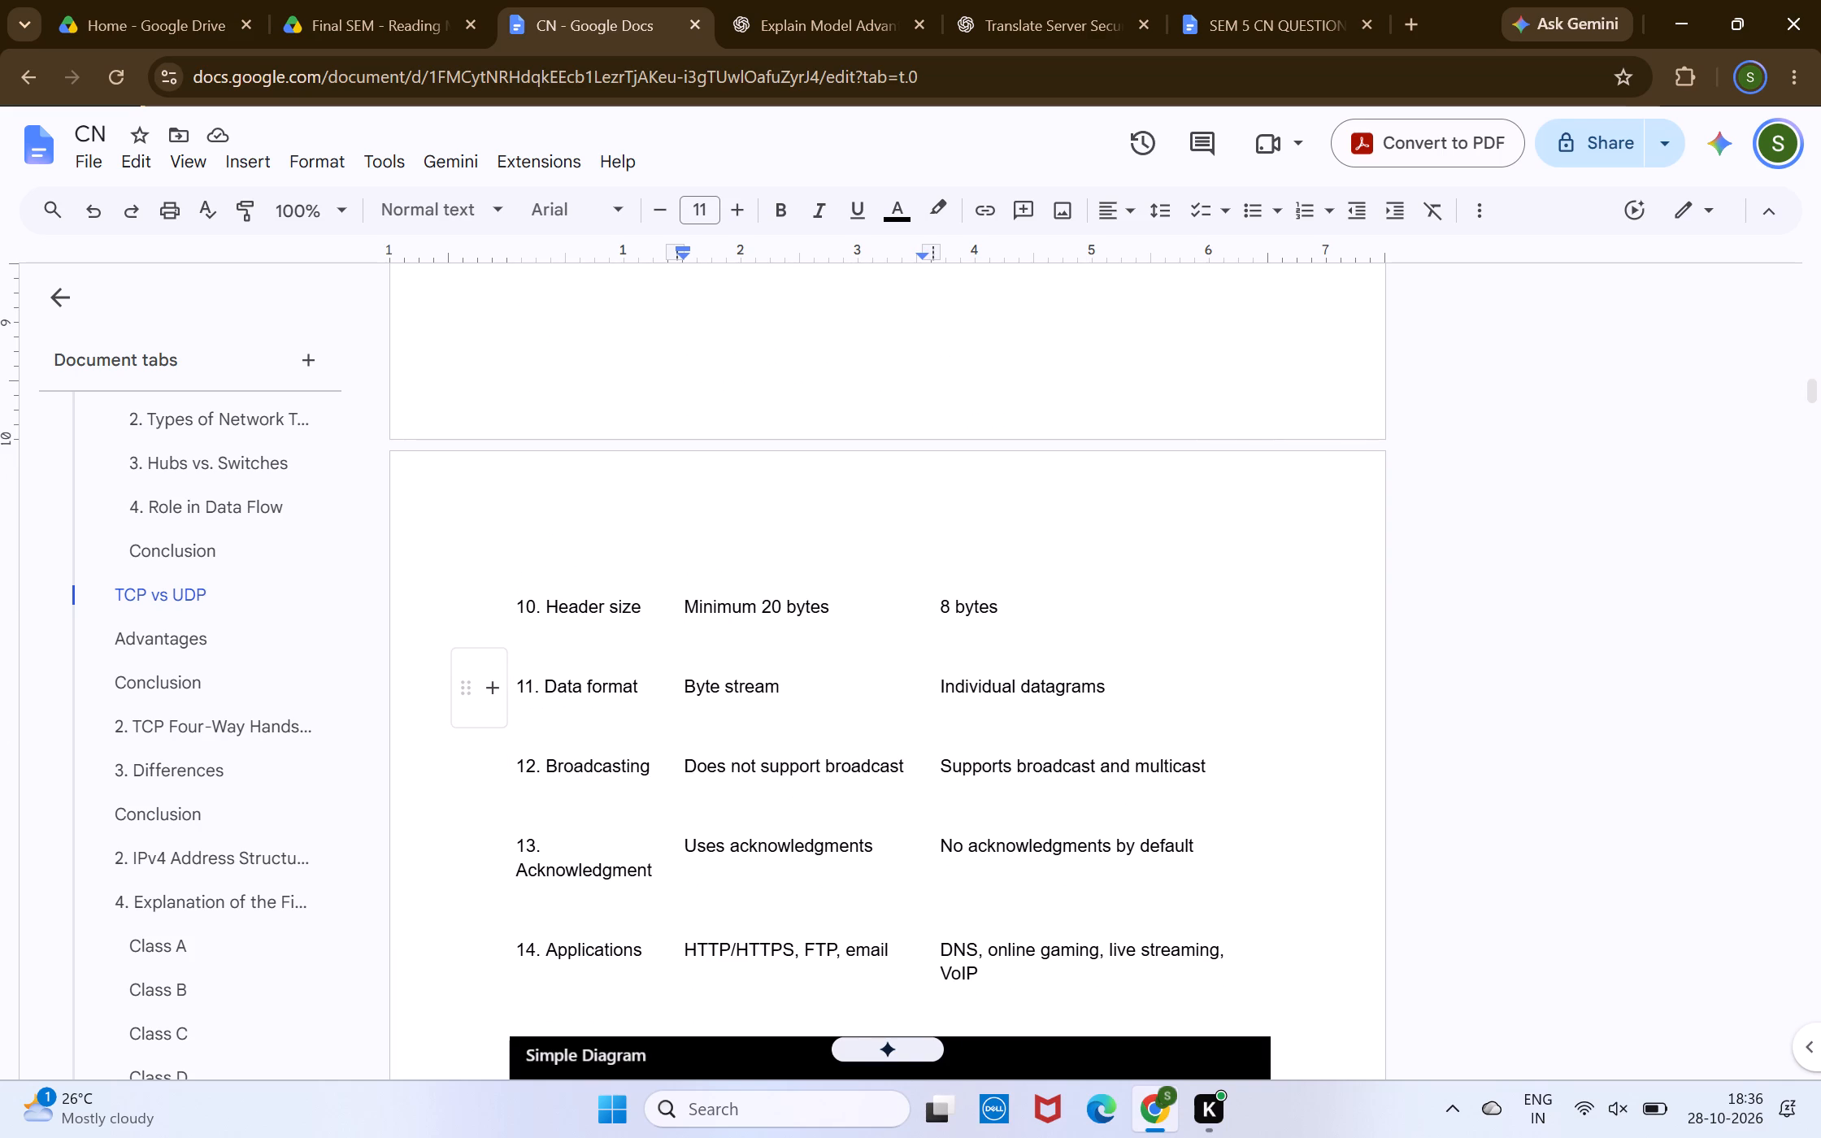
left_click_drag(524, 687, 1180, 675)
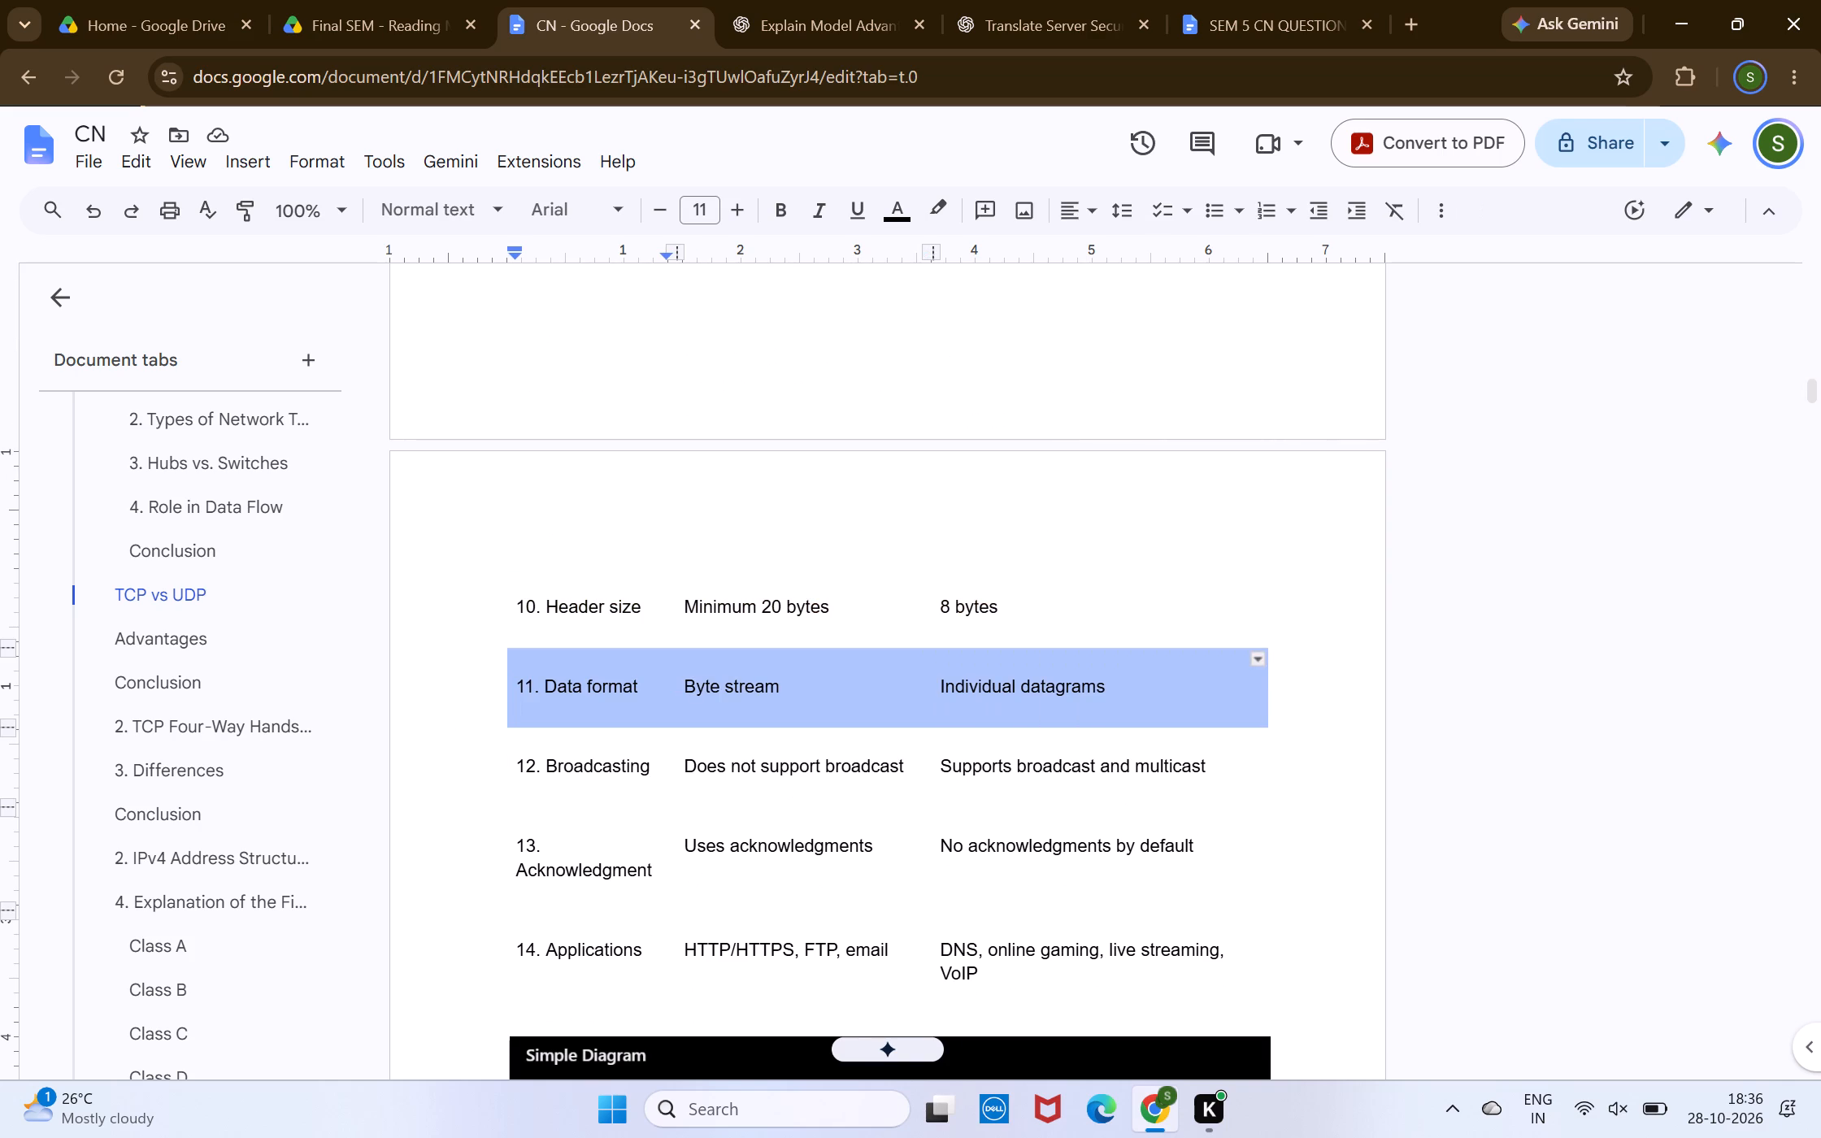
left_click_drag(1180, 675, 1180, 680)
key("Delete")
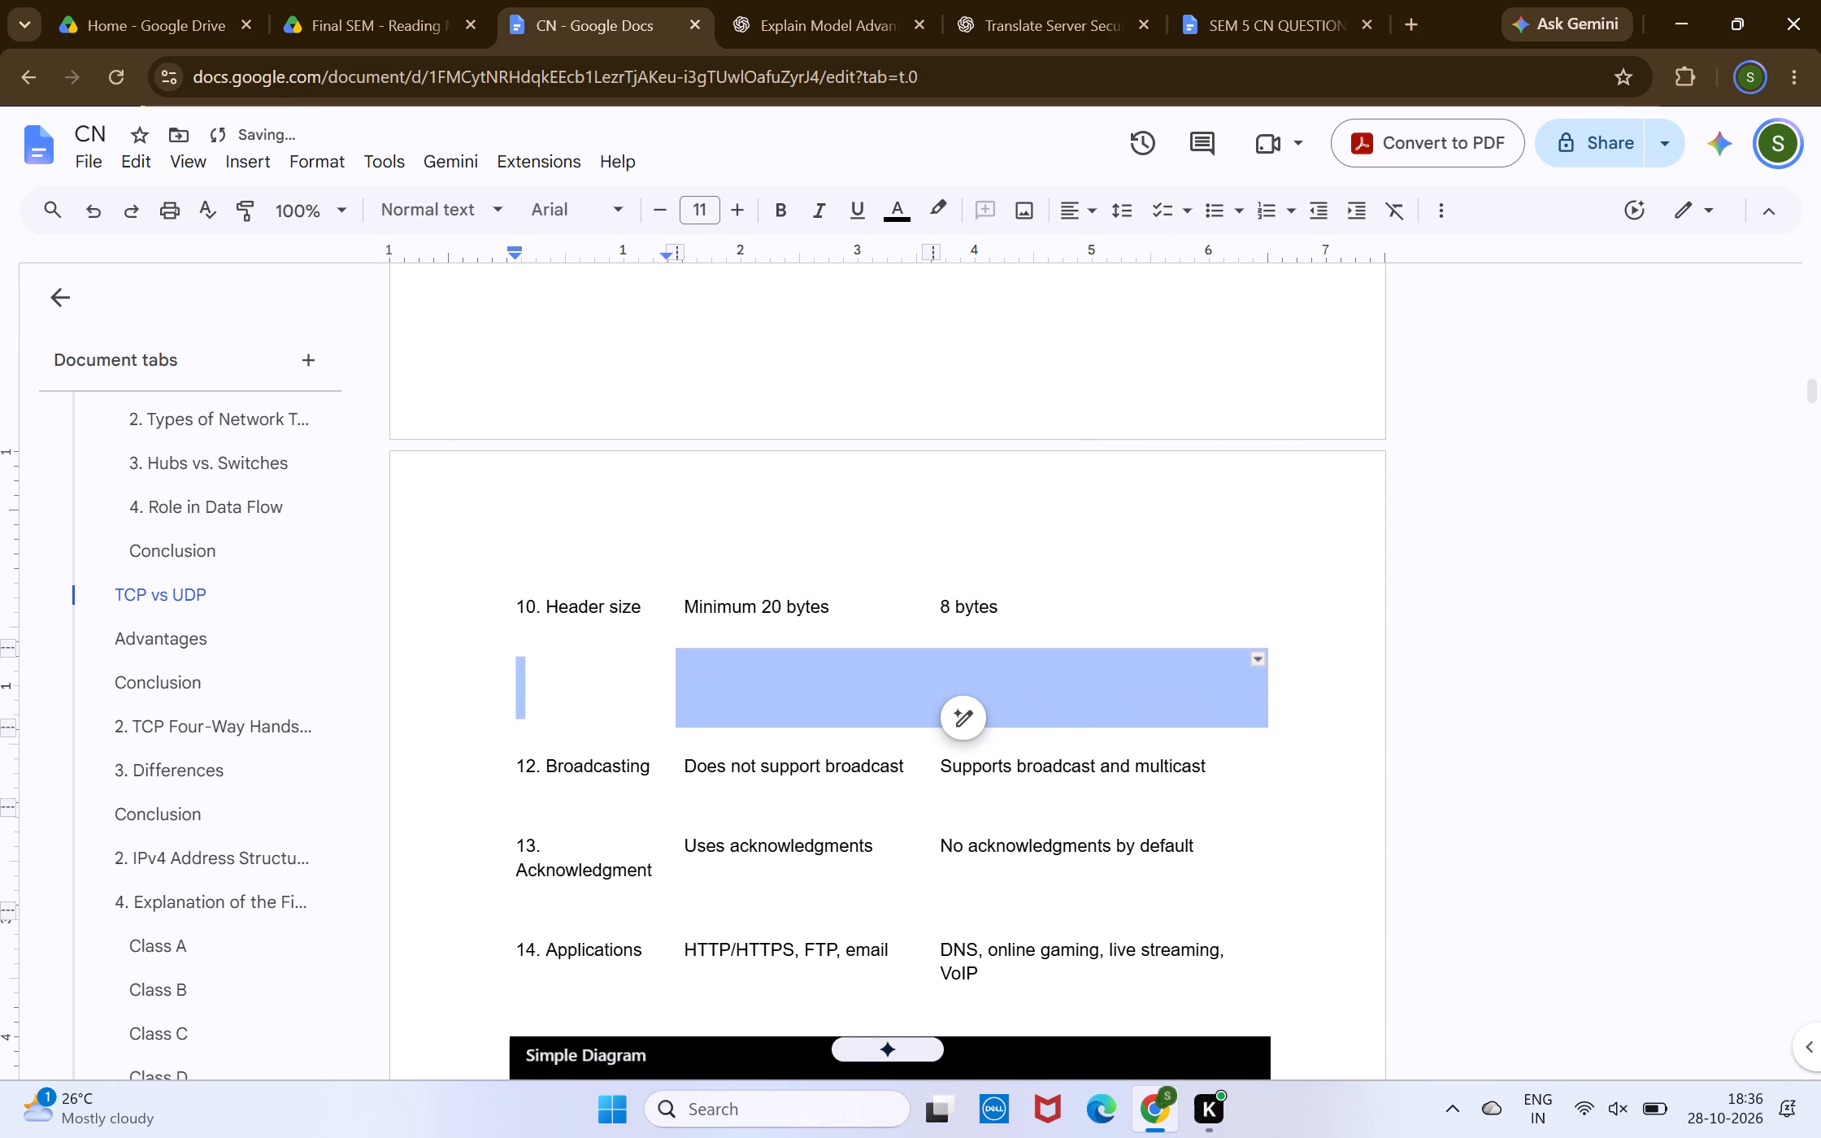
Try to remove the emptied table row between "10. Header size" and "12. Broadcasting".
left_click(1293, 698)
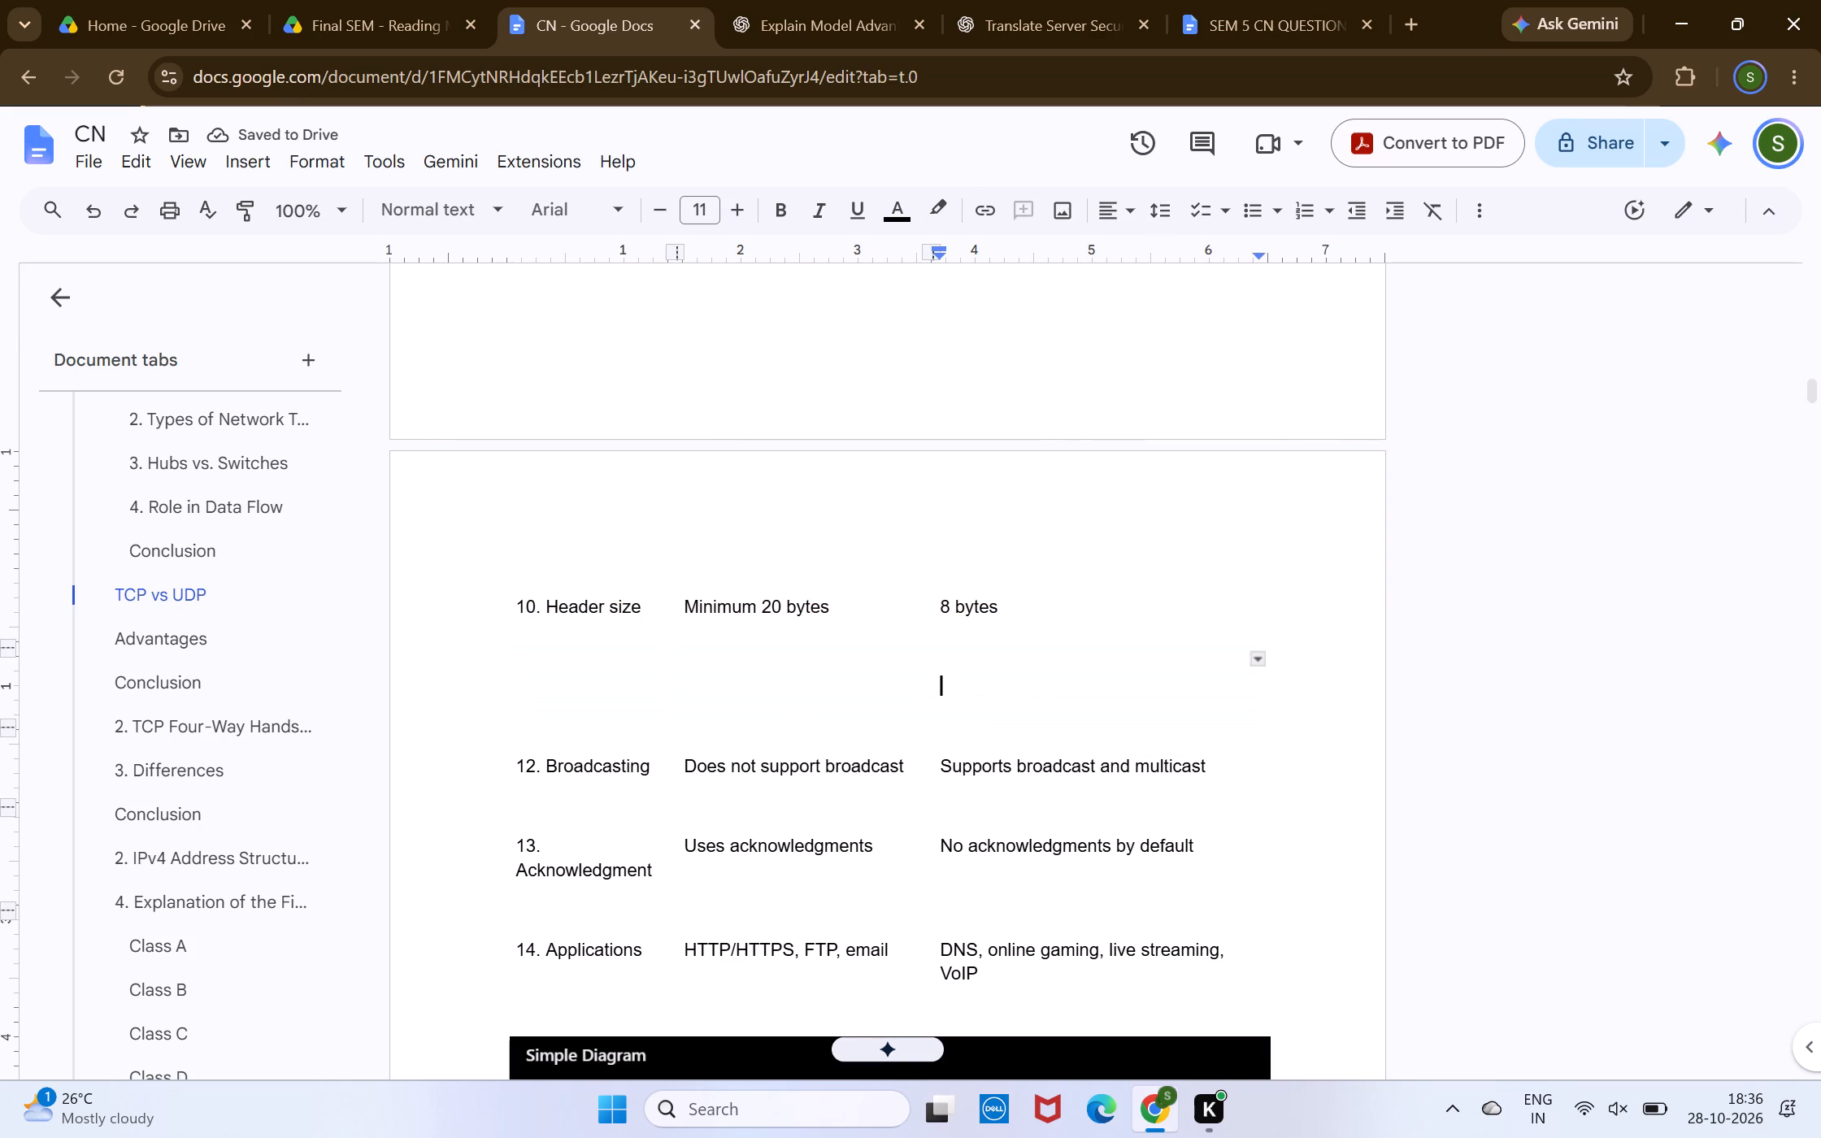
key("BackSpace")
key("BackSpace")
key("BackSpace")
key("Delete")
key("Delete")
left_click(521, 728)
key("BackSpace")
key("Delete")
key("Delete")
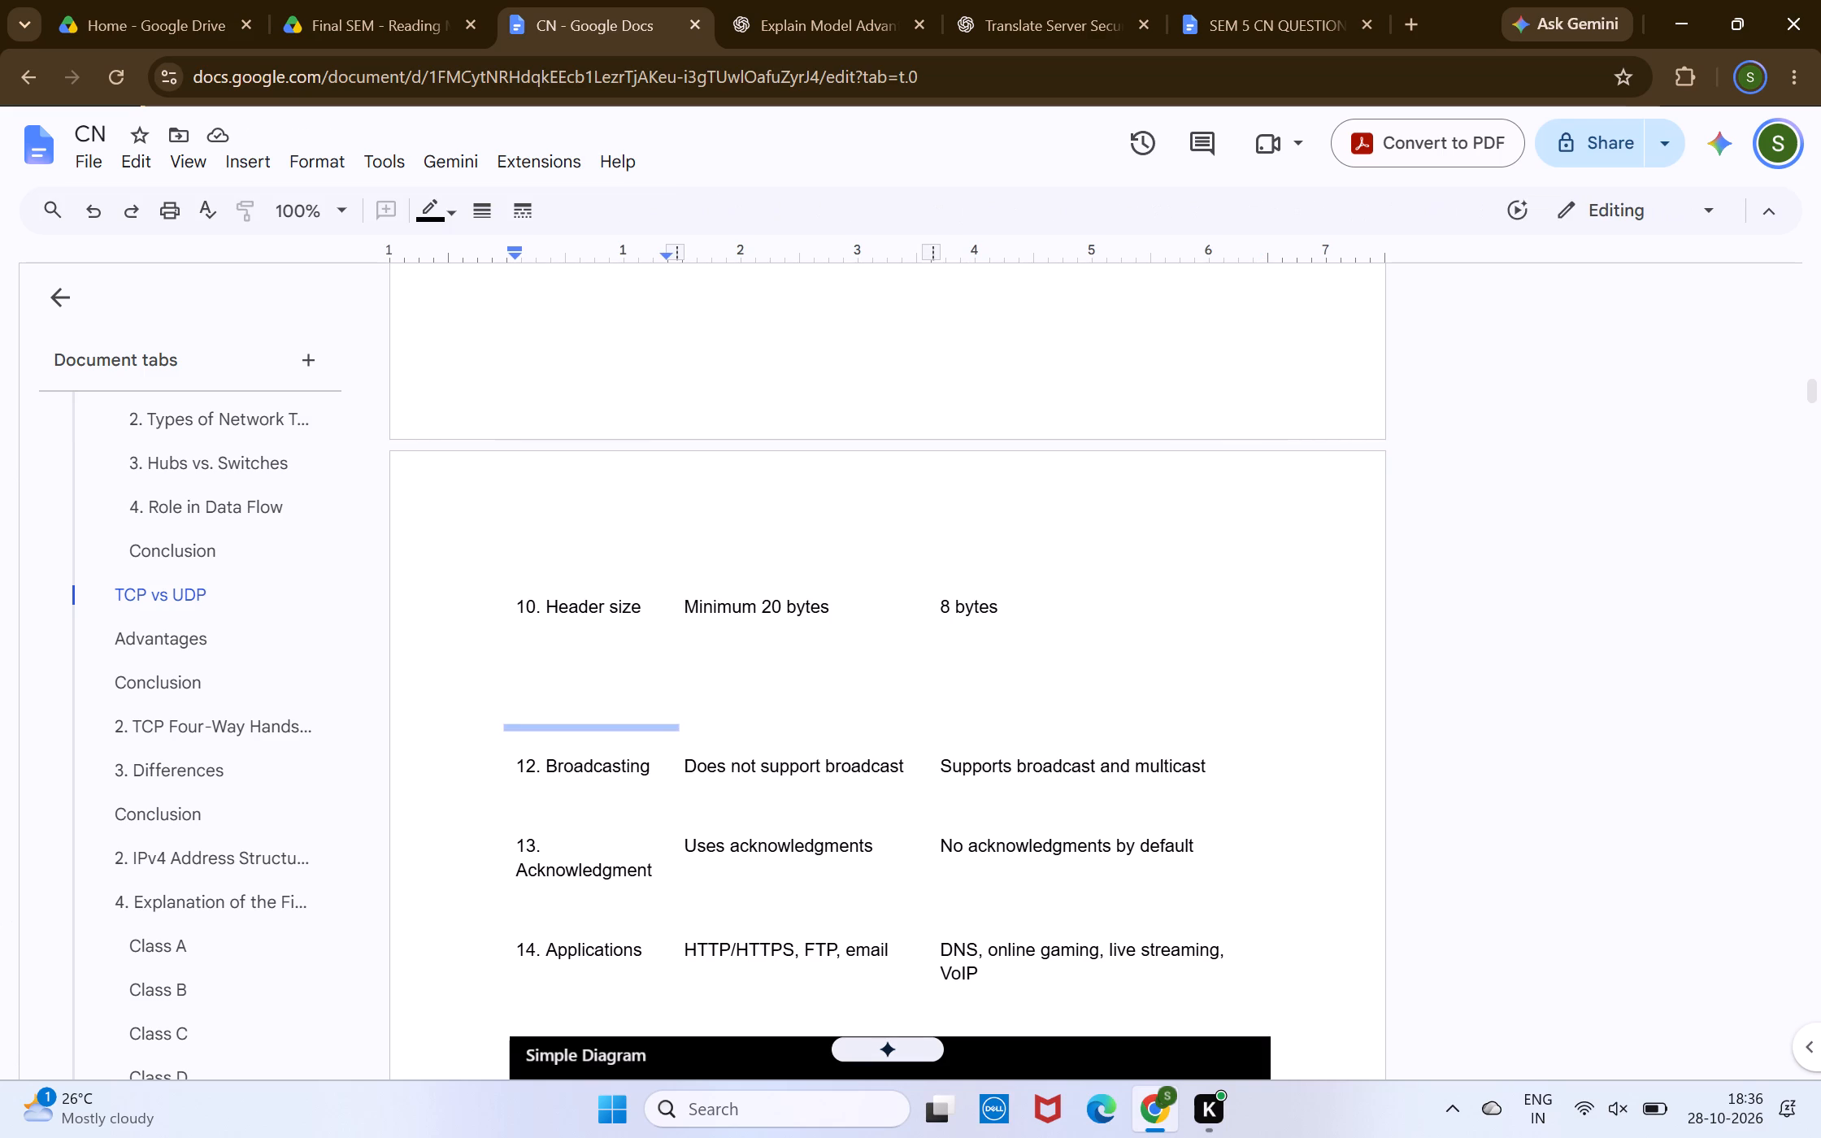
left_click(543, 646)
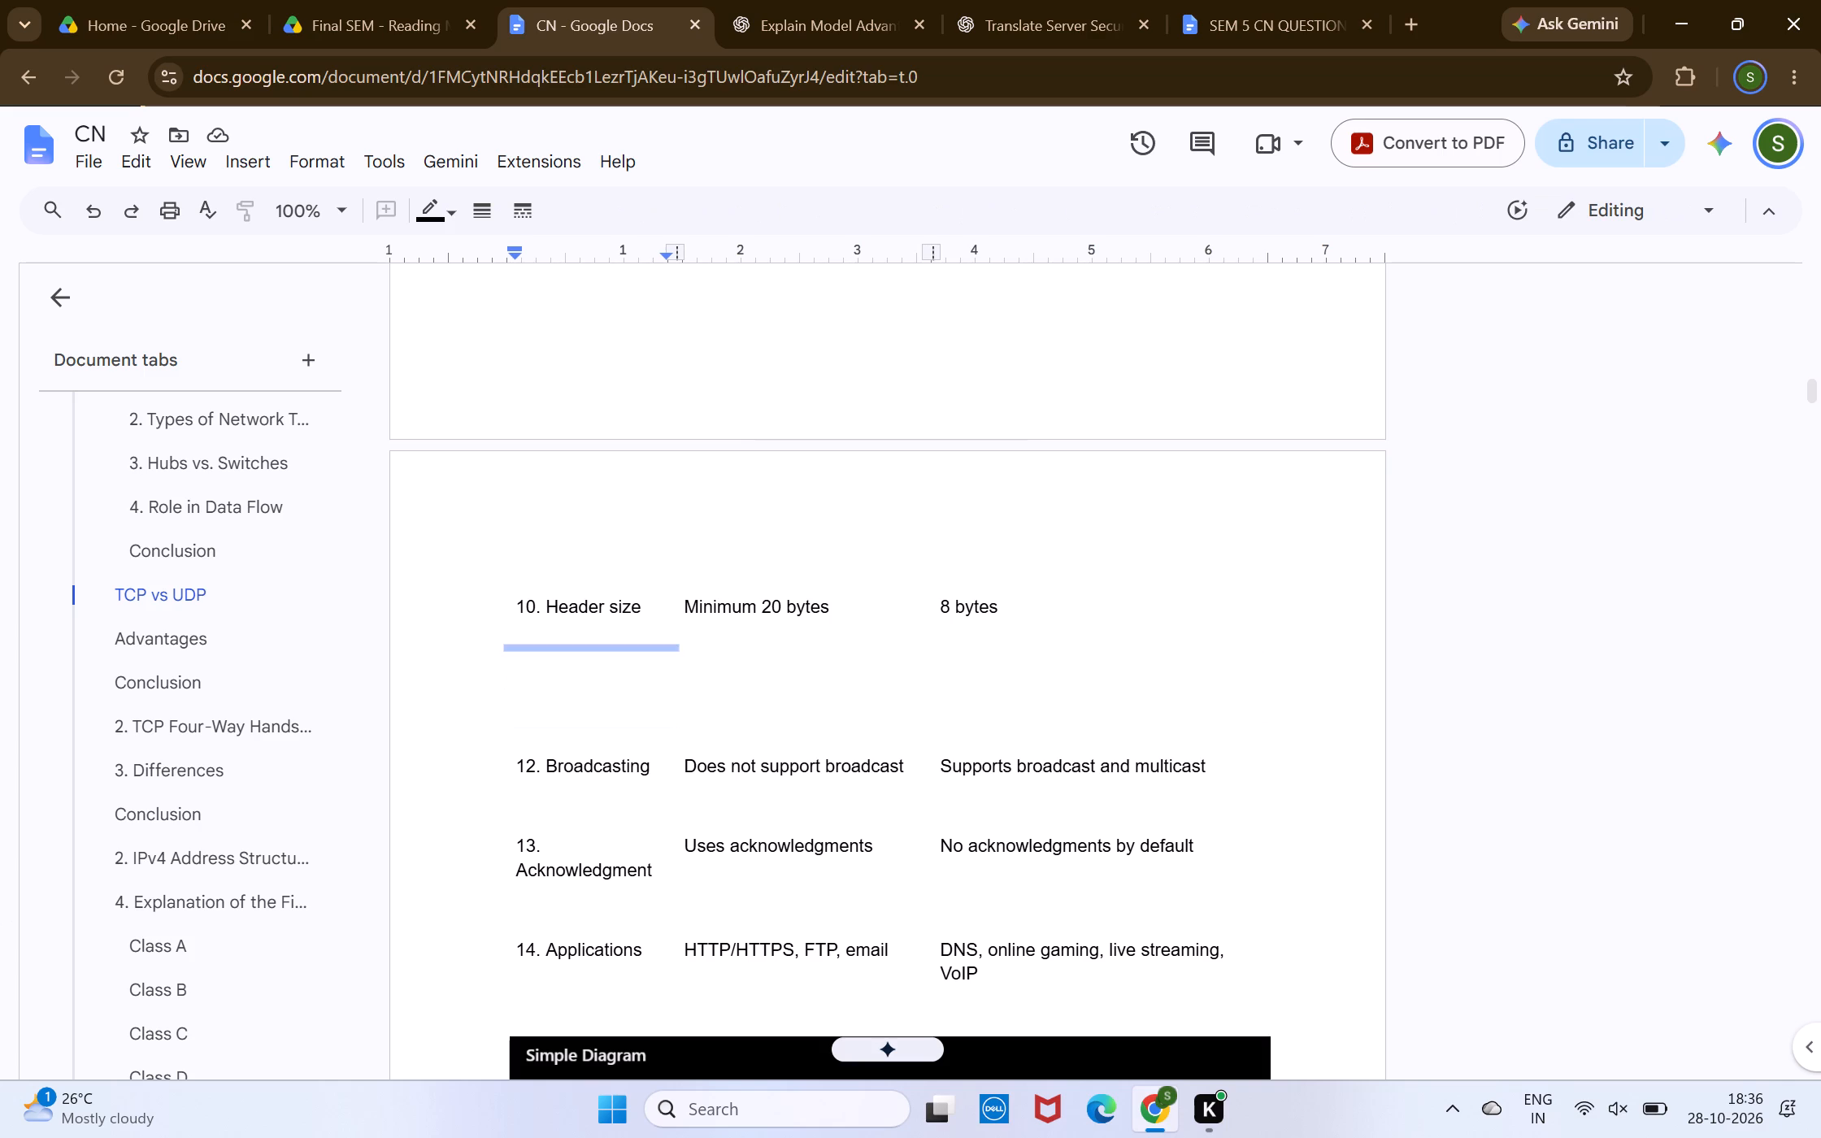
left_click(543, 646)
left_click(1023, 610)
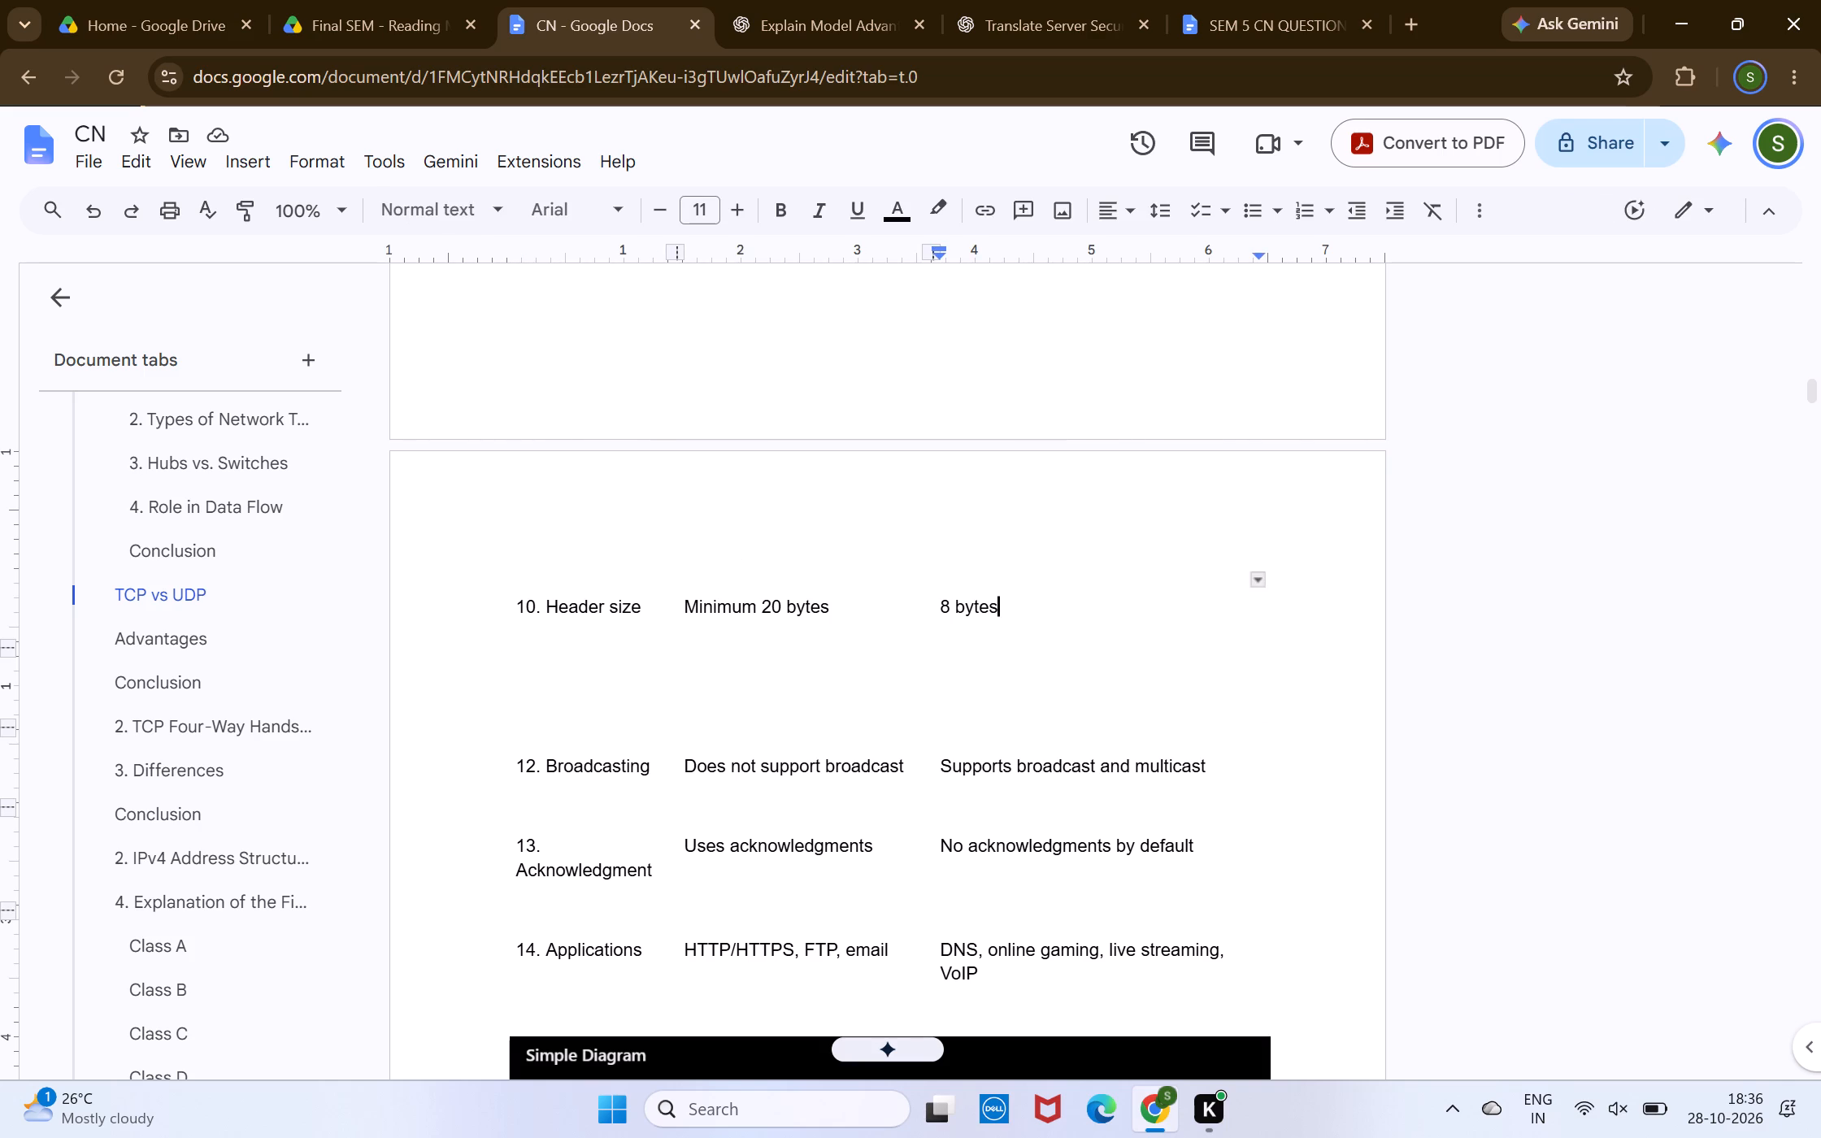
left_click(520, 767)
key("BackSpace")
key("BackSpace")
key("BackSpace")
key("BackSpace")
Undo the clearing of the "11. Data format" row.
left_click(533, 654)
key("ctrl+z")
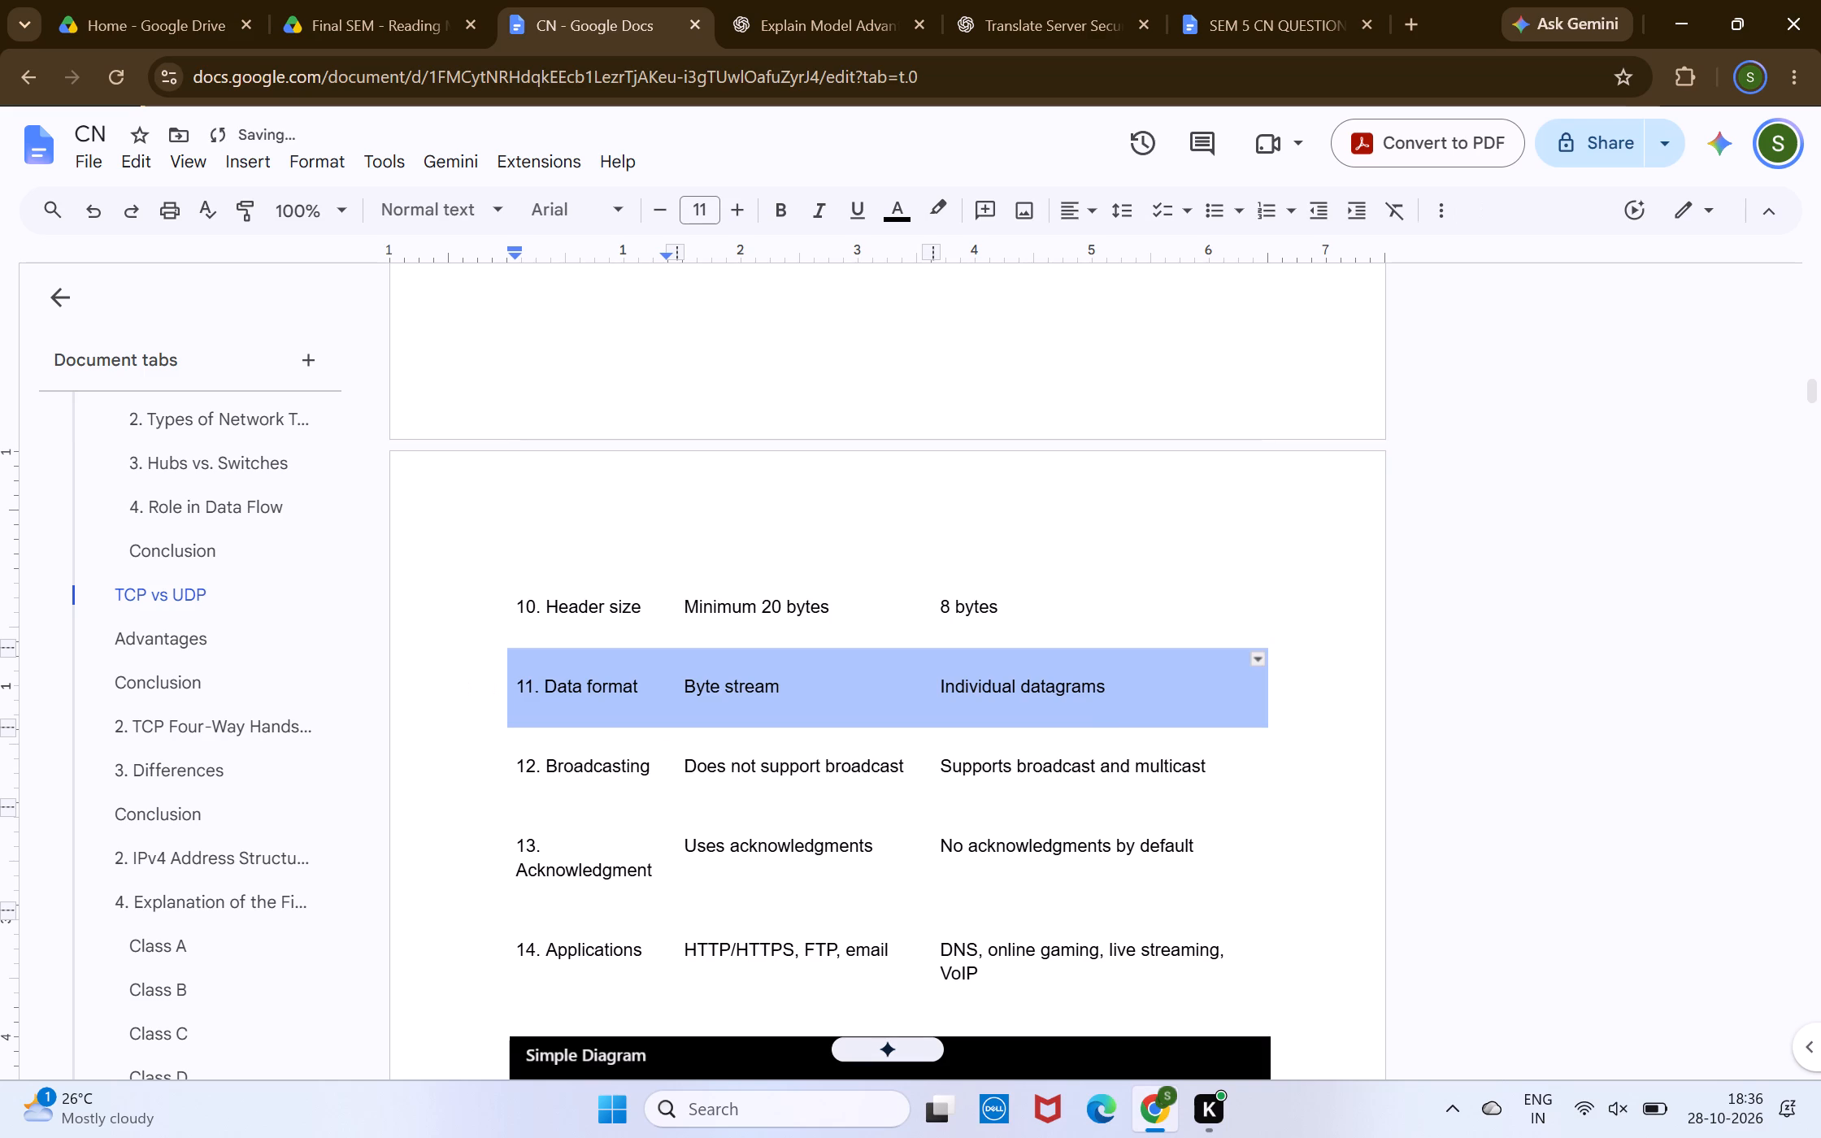
Clear the "11. Data format" label cell in the TCP vs UDP table.
left_click(645, 688)
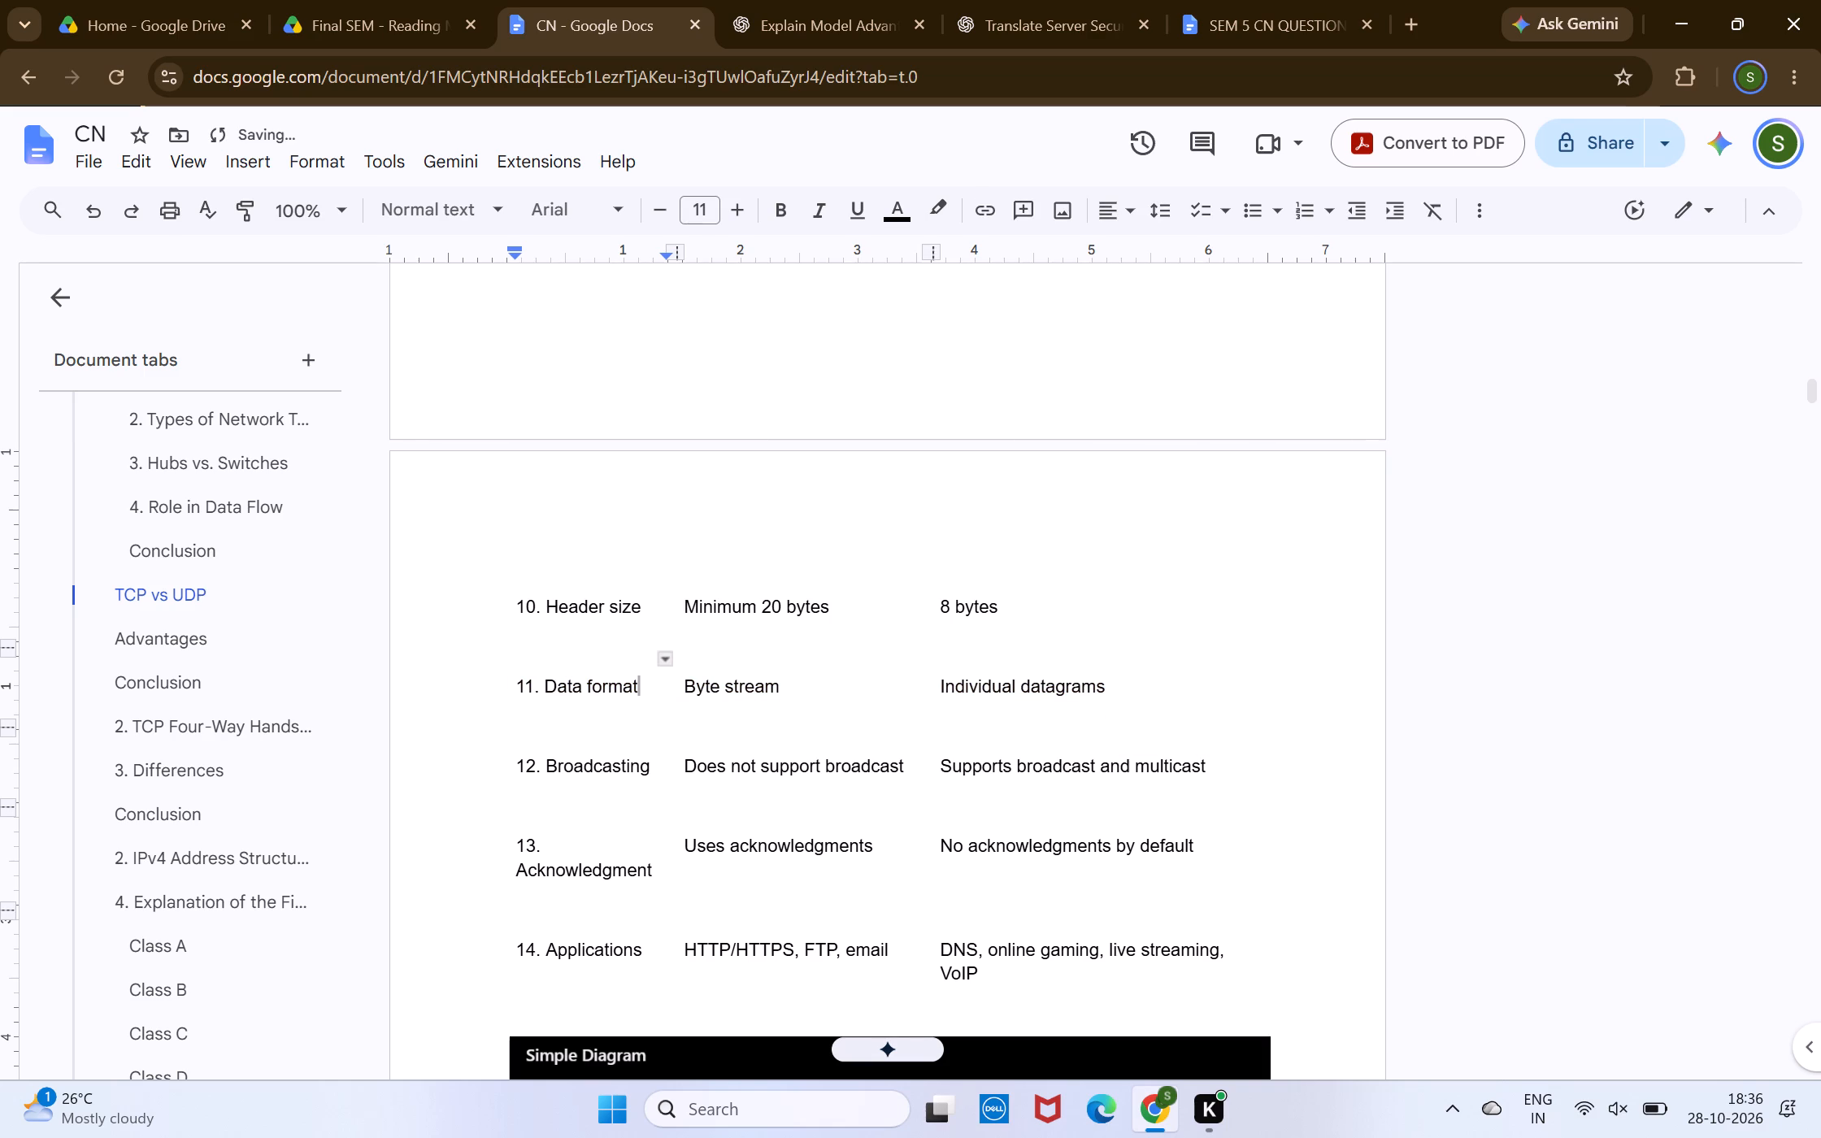
key("BackSpace")
key("BackSpace")
key("BackSpace")
key("BackSpace")
key("BackSpace")
key("BackSpace")
key("BackSpace")
key("BackSpace")
key("BackSpace")
key("BackSpace")
key("BackSpace")
key("BackSpace")
key("BackSpace")
key("BackSpace")
key("BackSpace")
key("BackSpace")
key("BackSpace")
key("BackSpace")
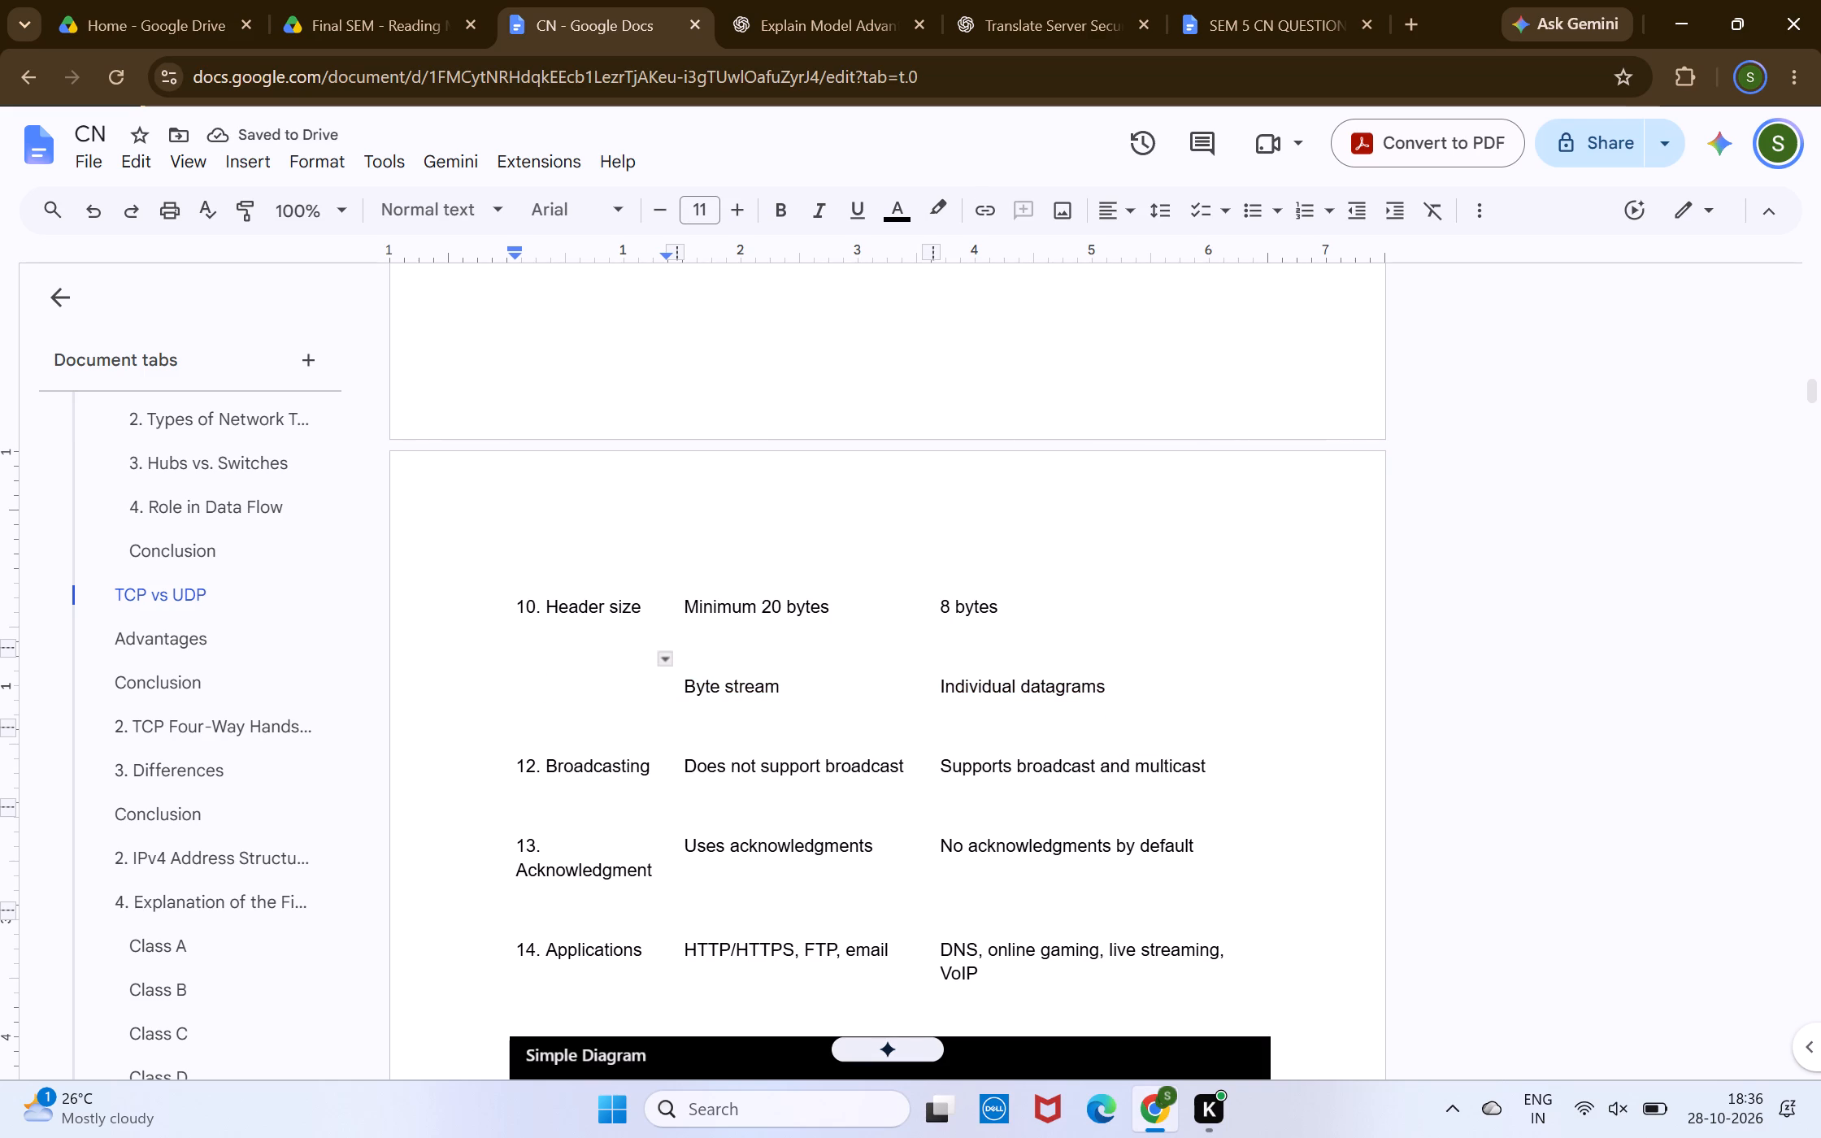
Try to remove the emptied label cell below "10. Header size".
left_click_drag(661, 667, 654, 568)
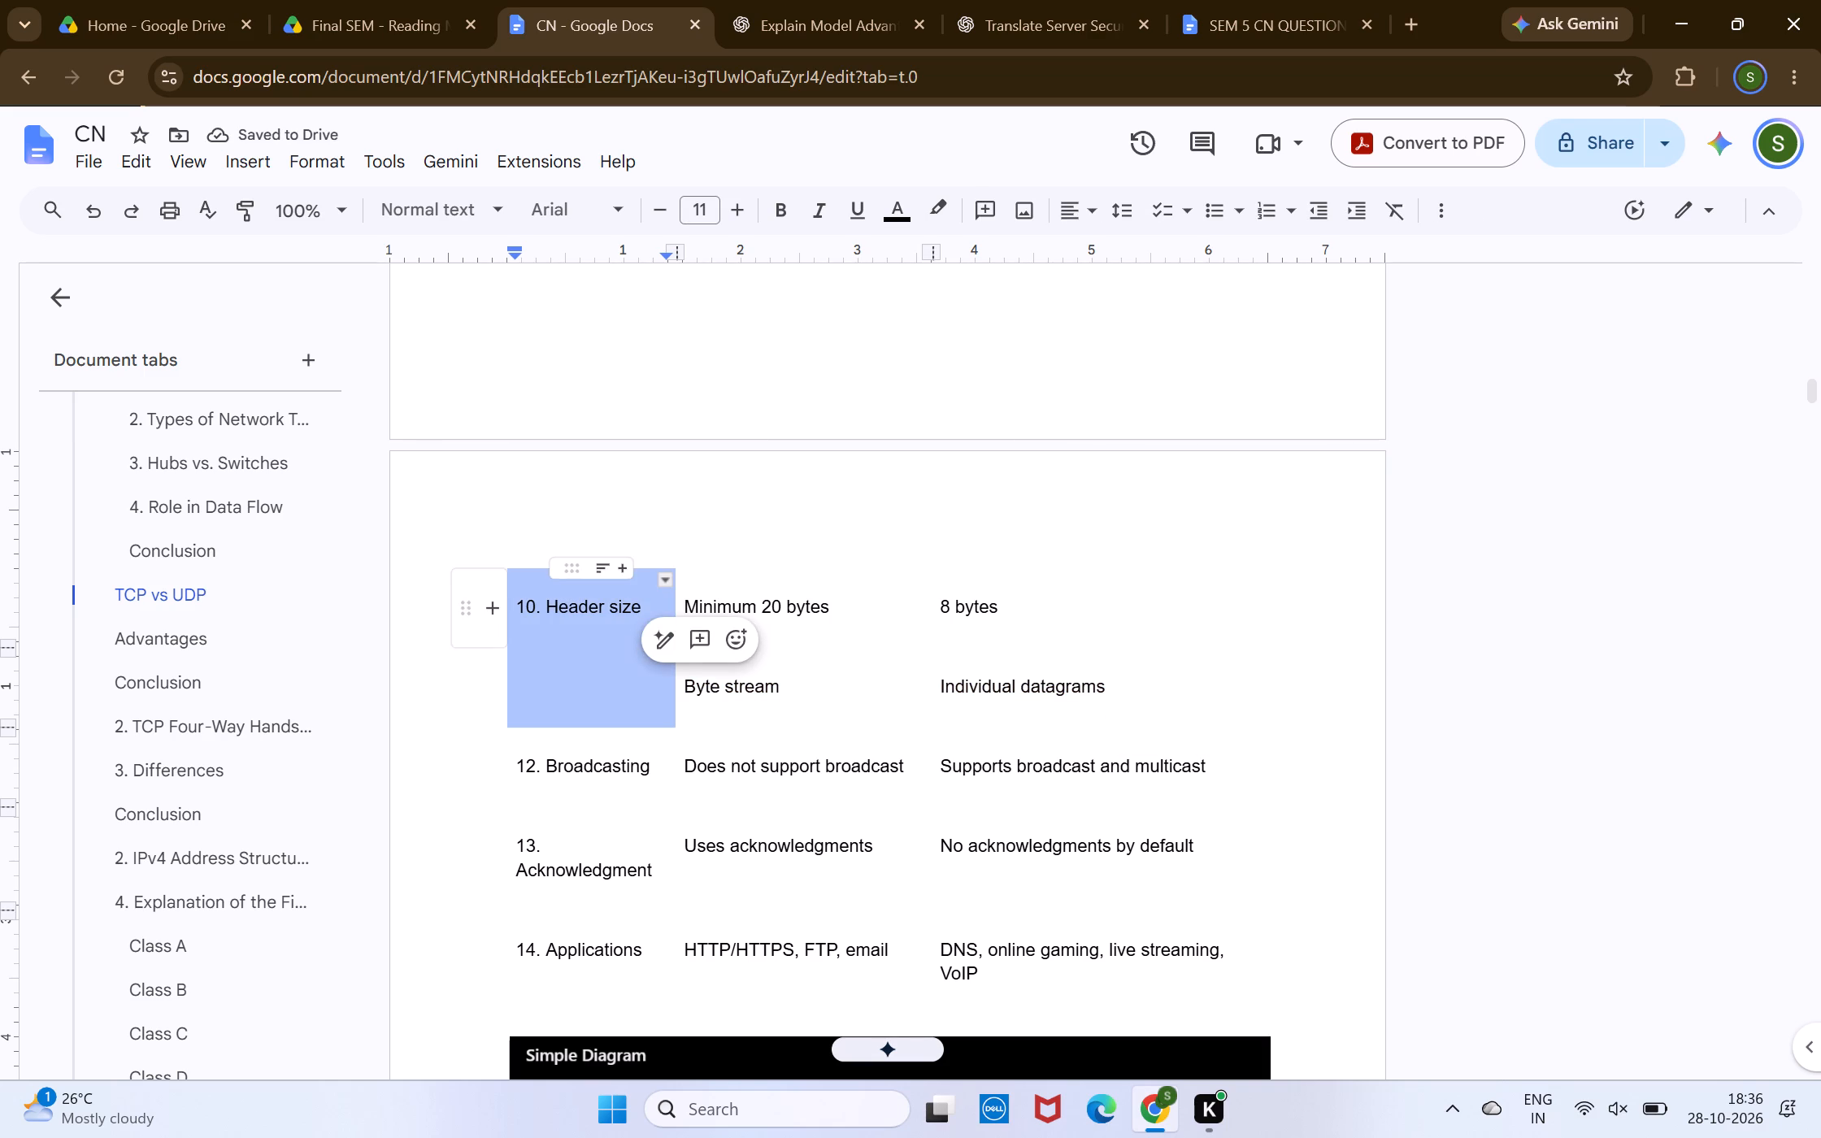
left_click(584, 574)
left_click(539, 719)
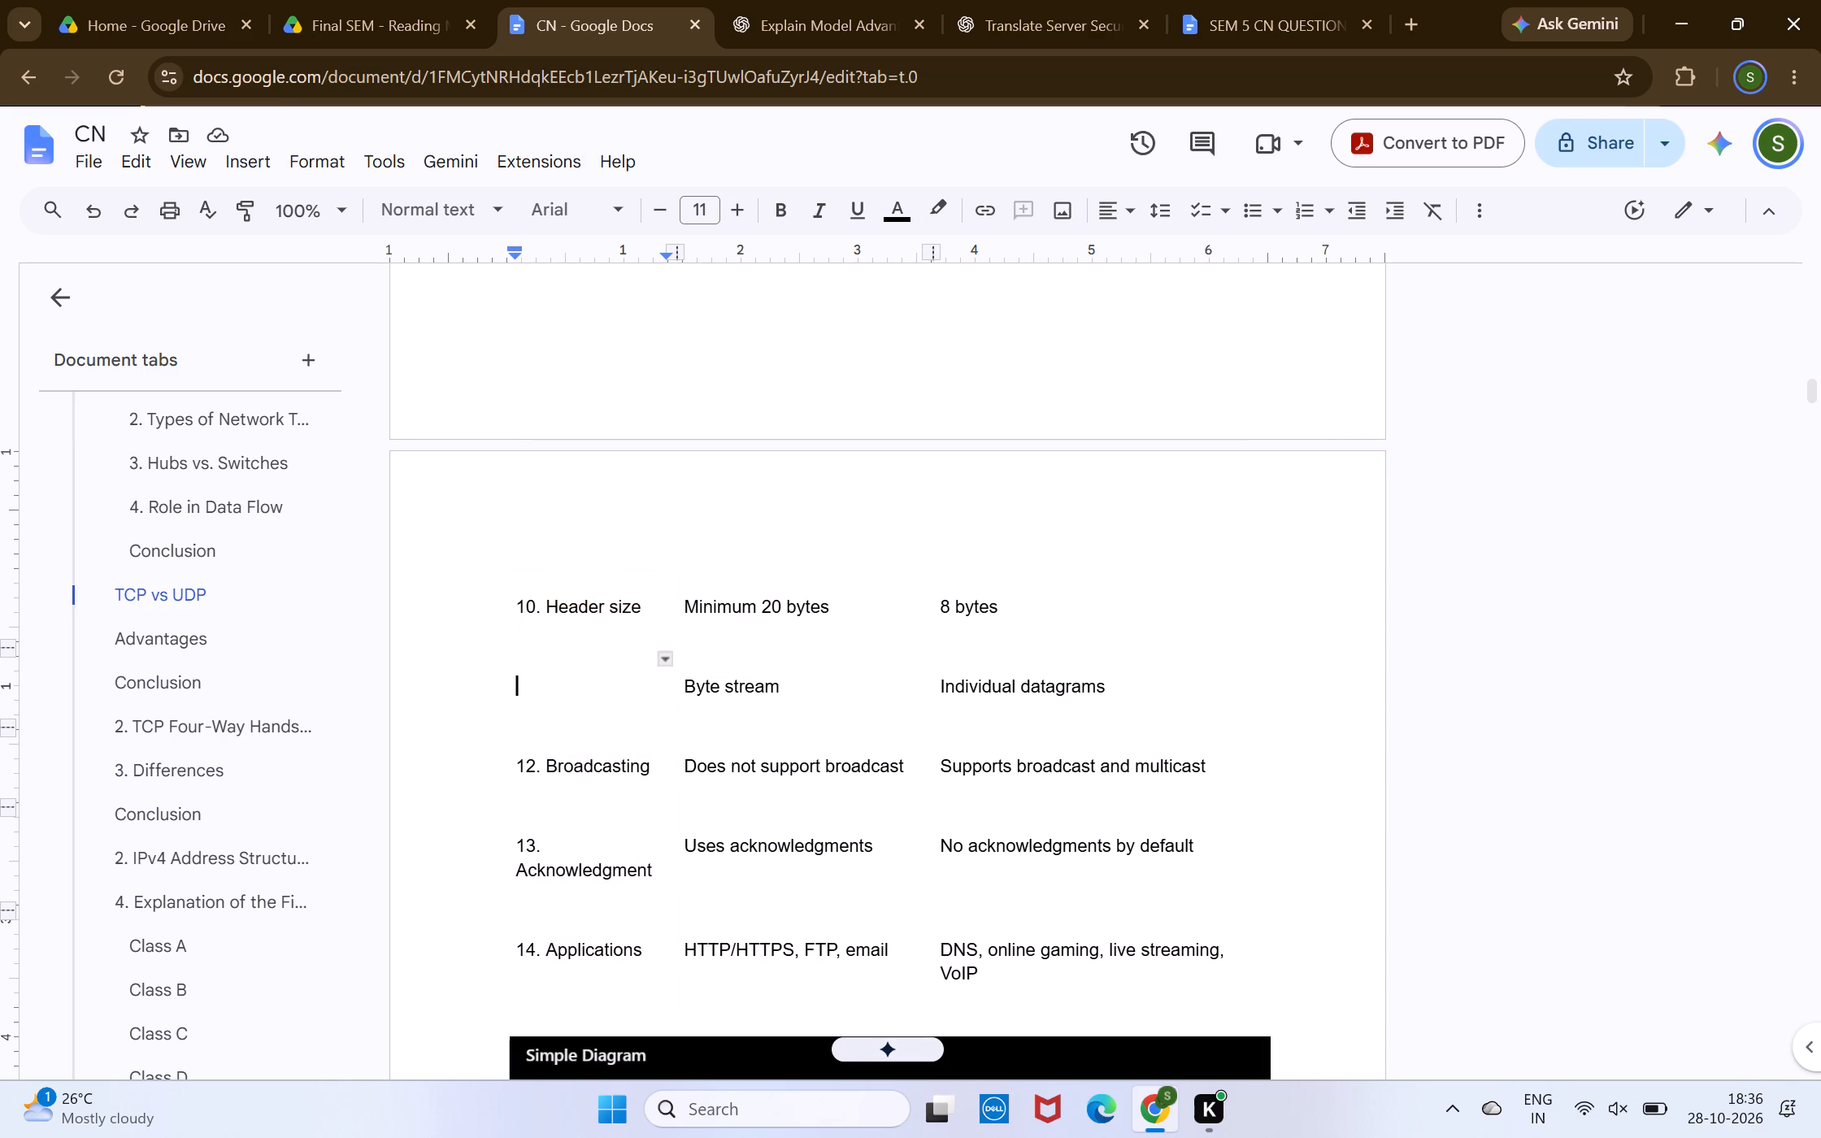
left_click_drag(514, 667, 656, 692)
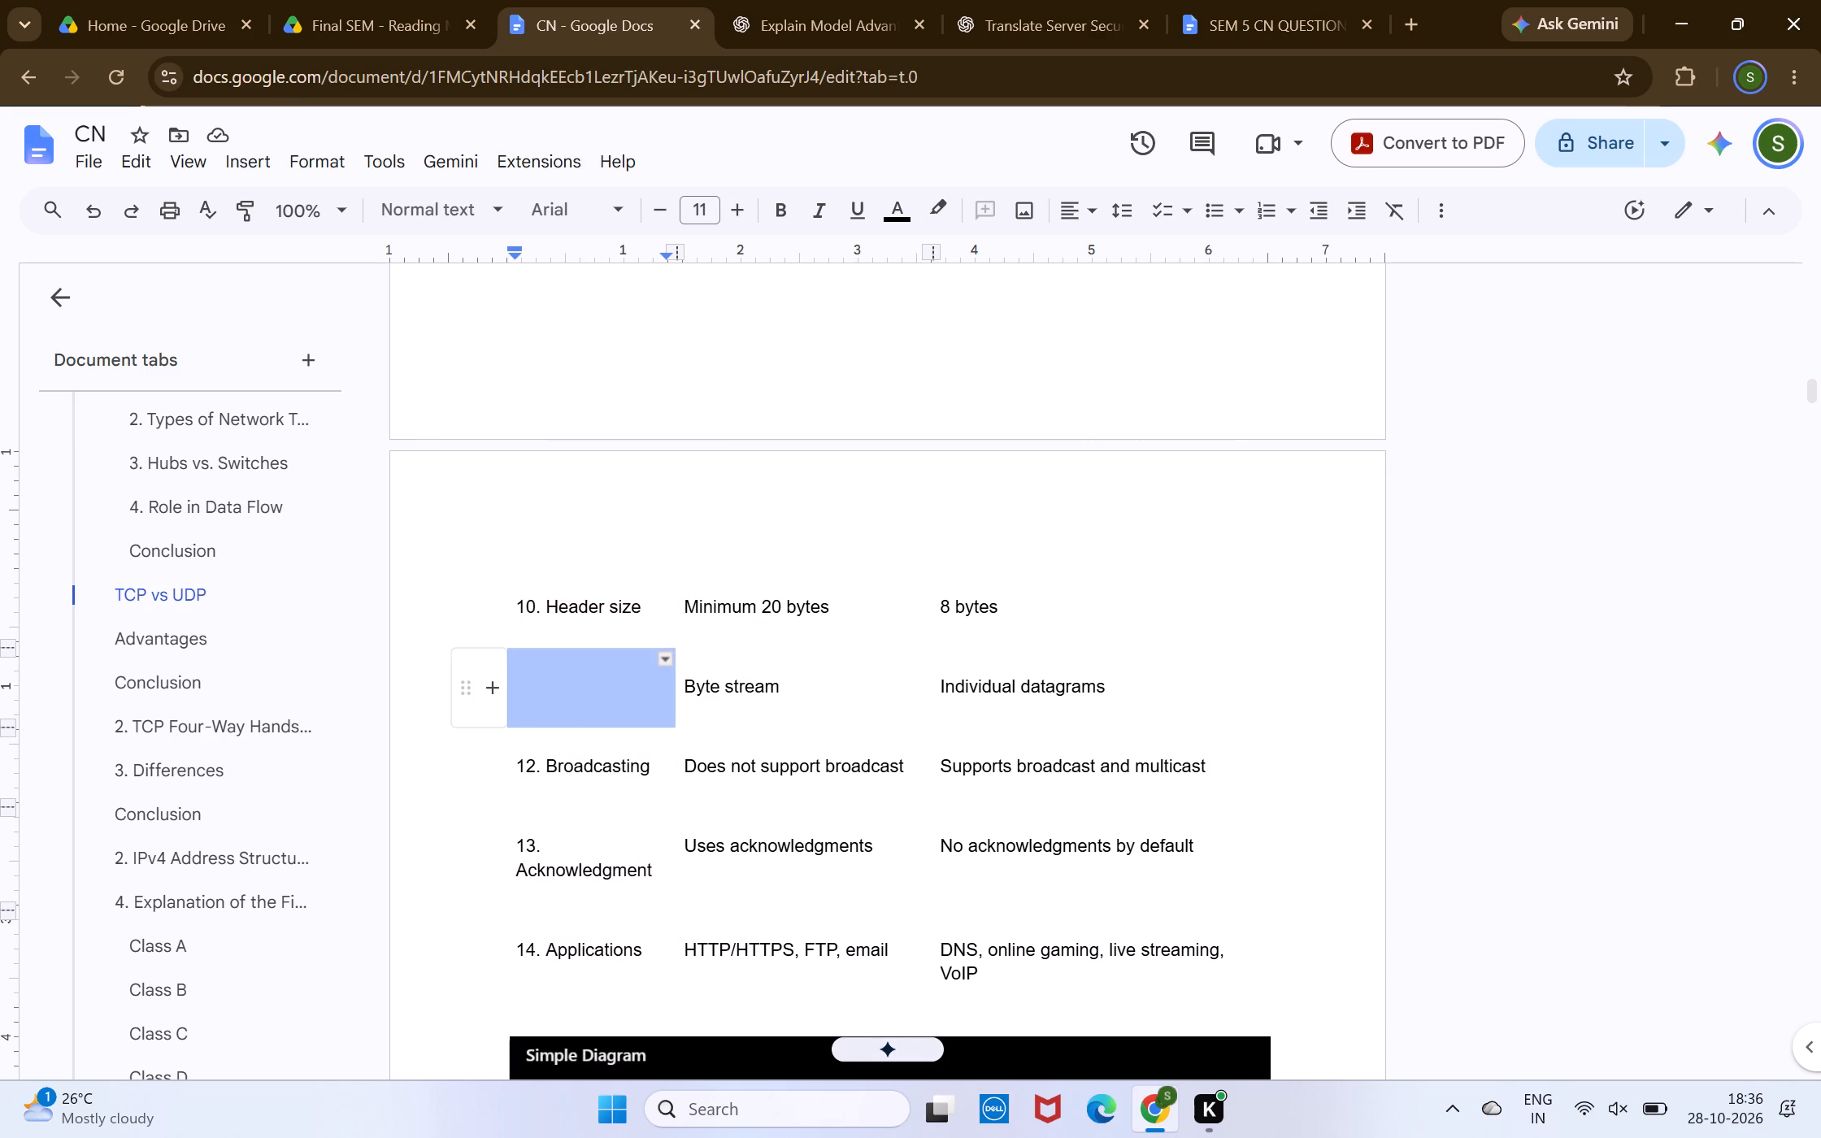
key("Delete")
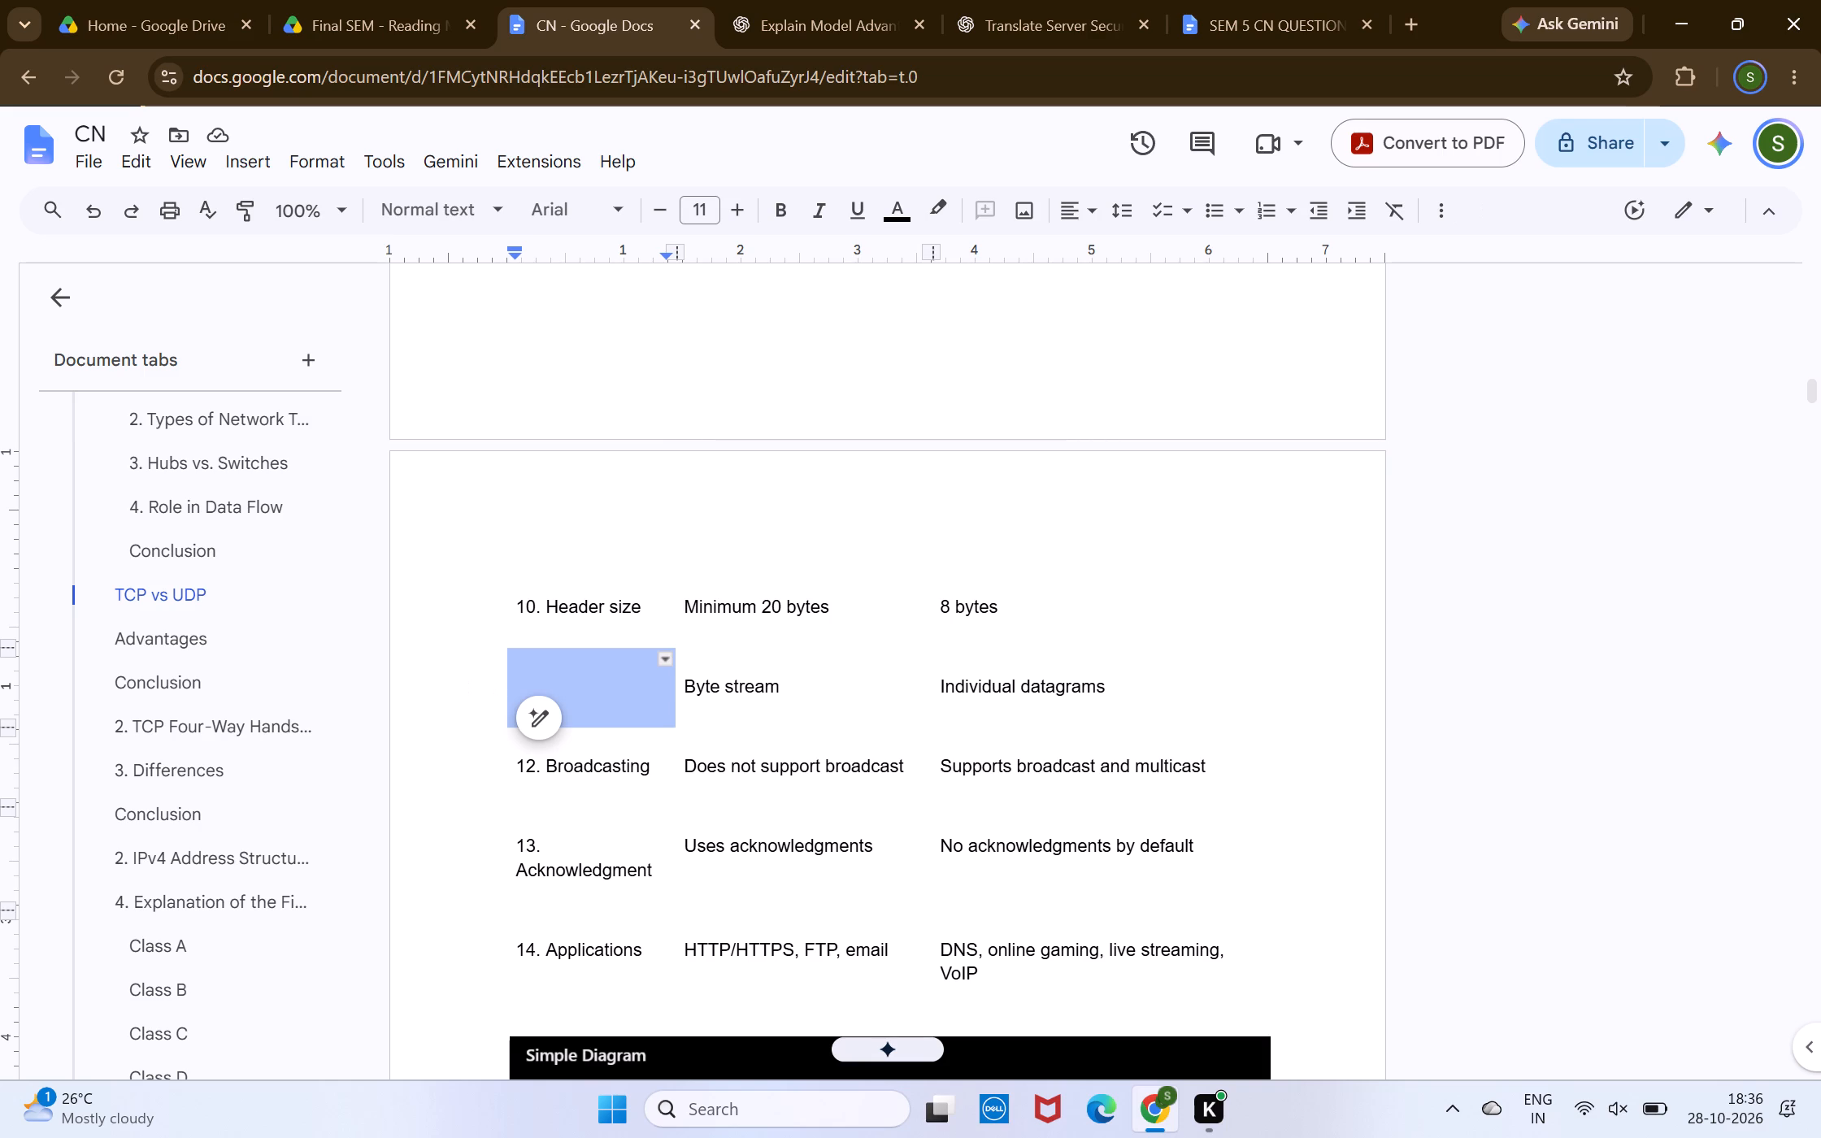
Clear the "Byte stream" text from the TCP cell of the row below "10. Header size".
left_click(716, 690)
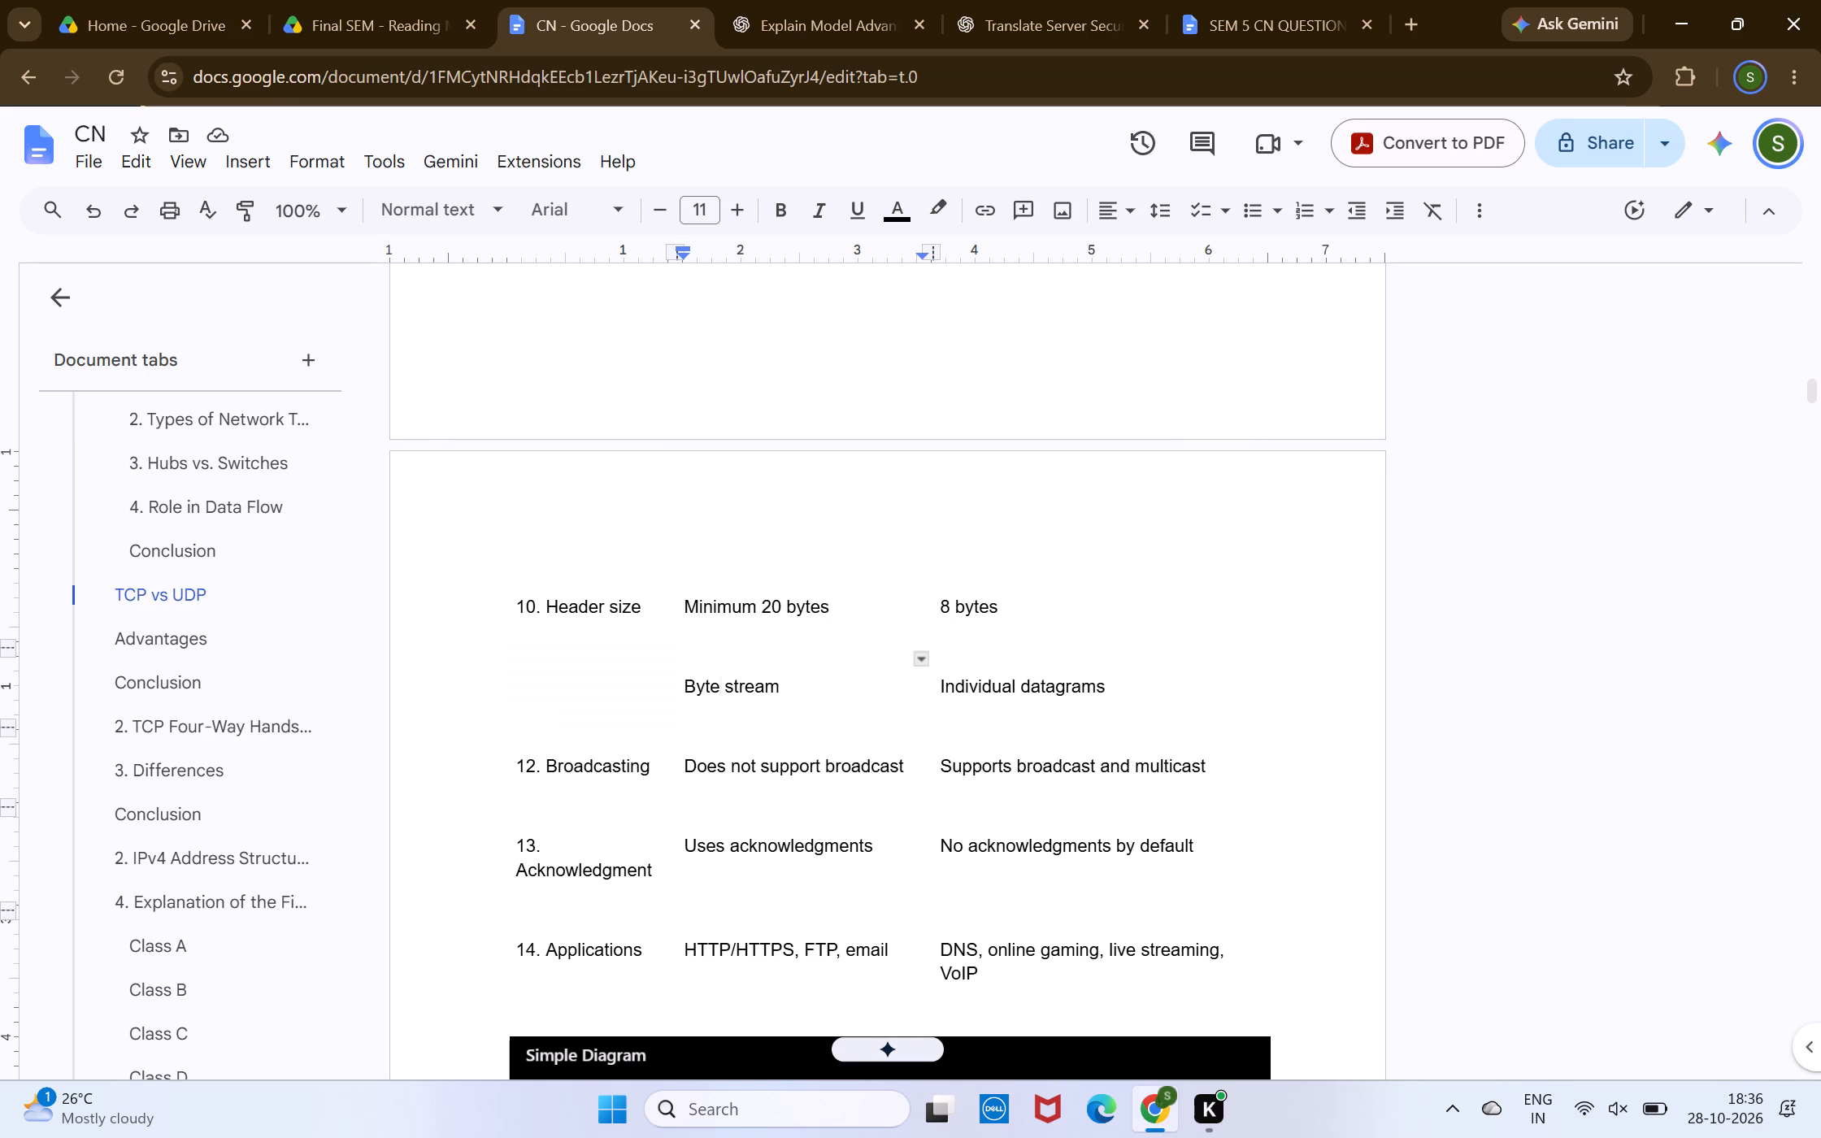
left_click(781, 689)
key("BackSpace")
key("BackSpace")
key("BackSpace")
key("BackSpace")
key("BackSpace")
key("BackSpace")
key("BackSpace")
key("BackSpace")
key("BackSpace")
key("BackSpace")
key("BackSpace")
key("BackSpace")
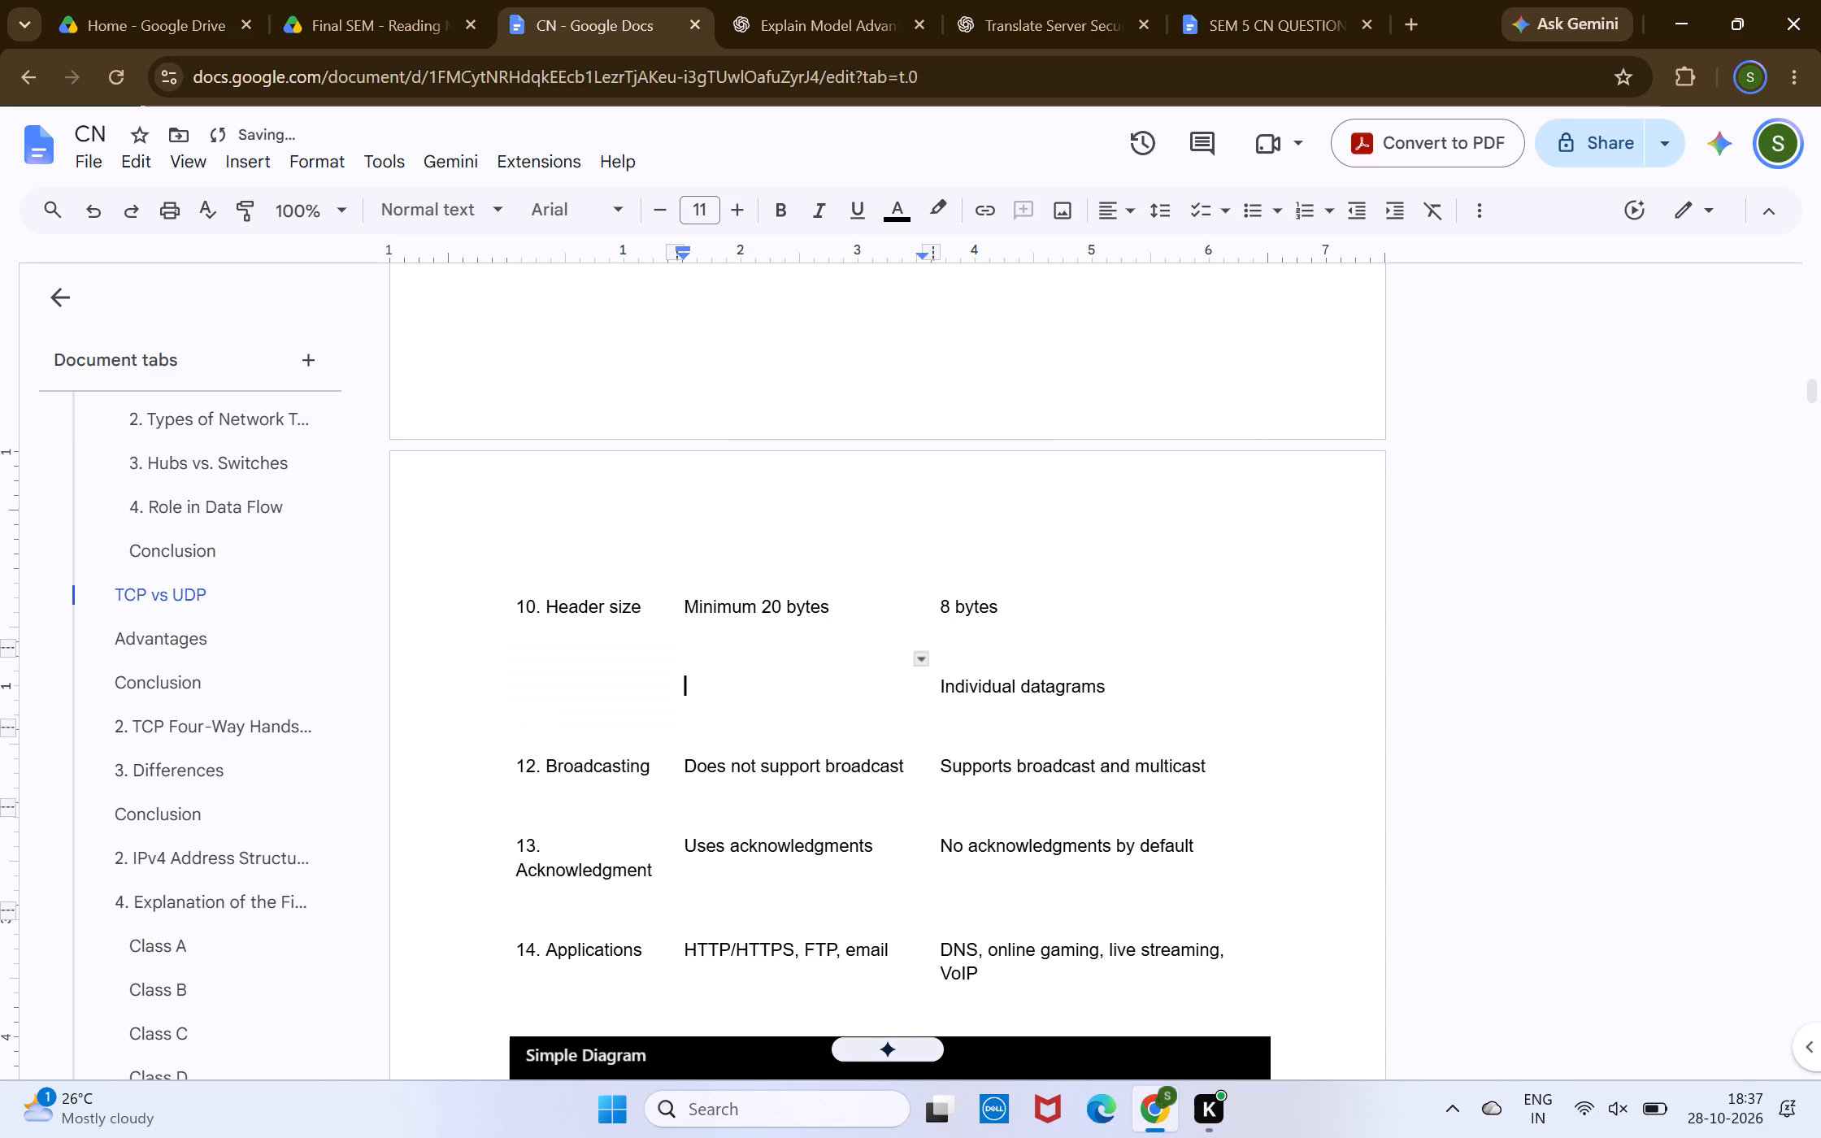
Clear the "Individual datagrams" text from the UDP cell of the row below "10. Header size".
left_click(1119, 680)
key("BackSpace")
key("BackSpace")
key("BackSpace")
key("BackSpace")
key("BackSpace")
key("BackSpace")
key("BackSpace")
key("BackSpace")
key("BackSpace")
key("BackSpace")
key("BackSpace")
key("BackSpace")
key("BackSpace")
key("BackSpace")
key("BackSpace")
key("BackSpace")
key("BackSpace")
key("BackSpace")
key("BackSpace")
key("BackSpace")
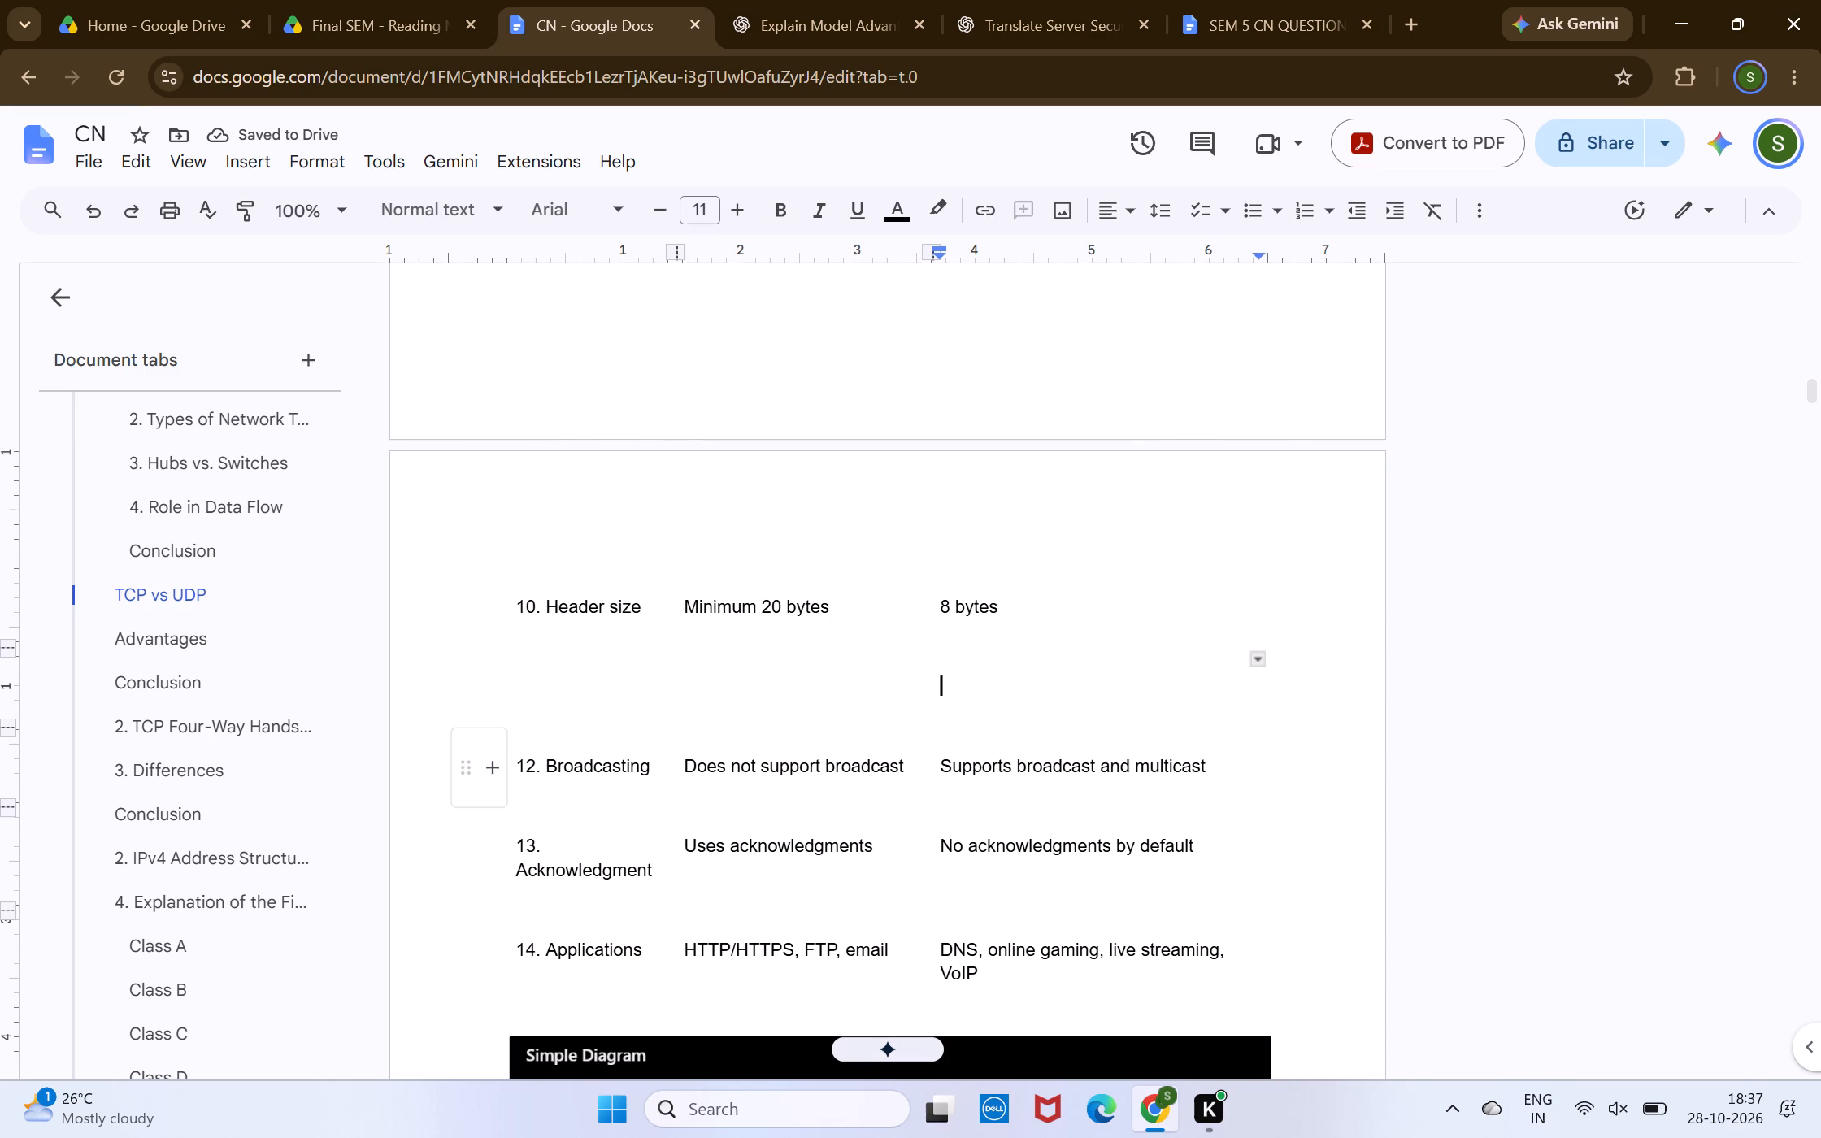
Copy the "12. Broadcasting" label into the empty label cell directly above it.
left_click_drag(523, 769, 619, 778)
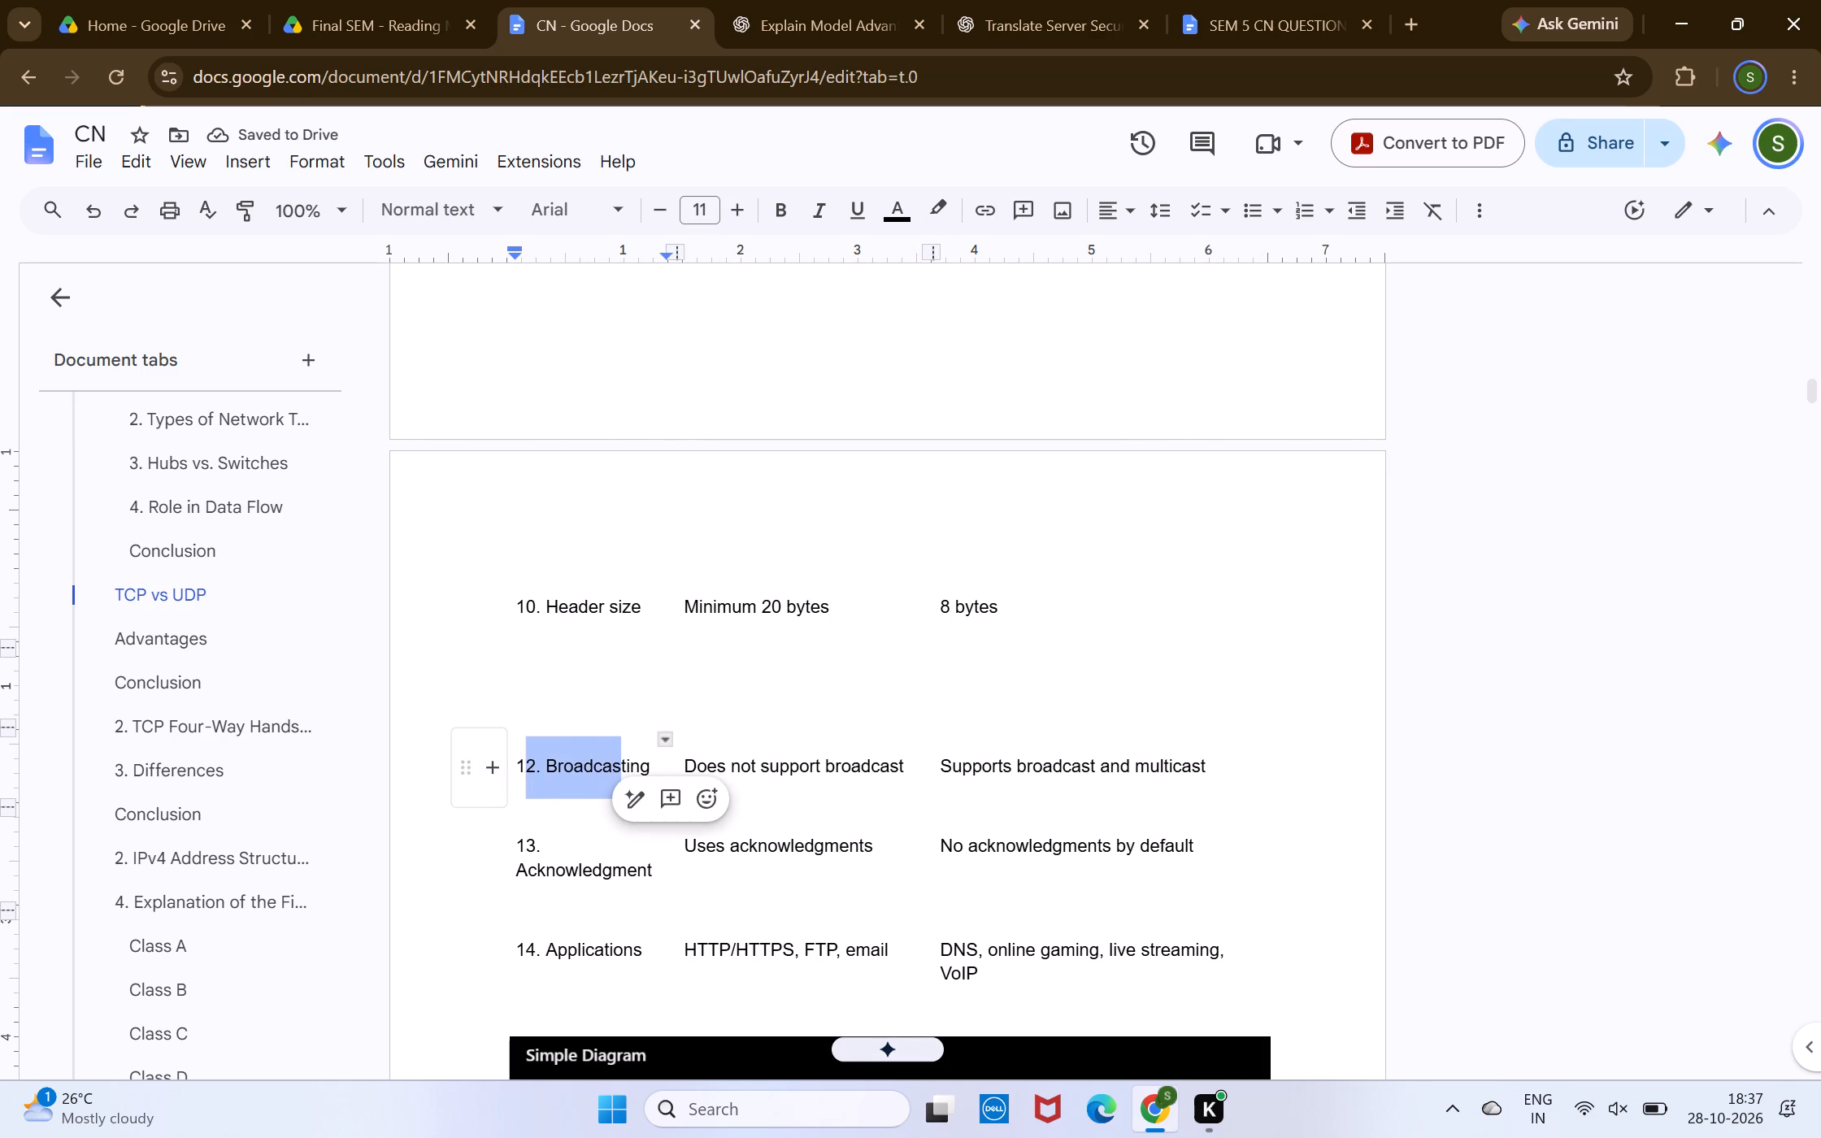
left_click_drag(519, 763, 671, 774)
key("ctrl+c")
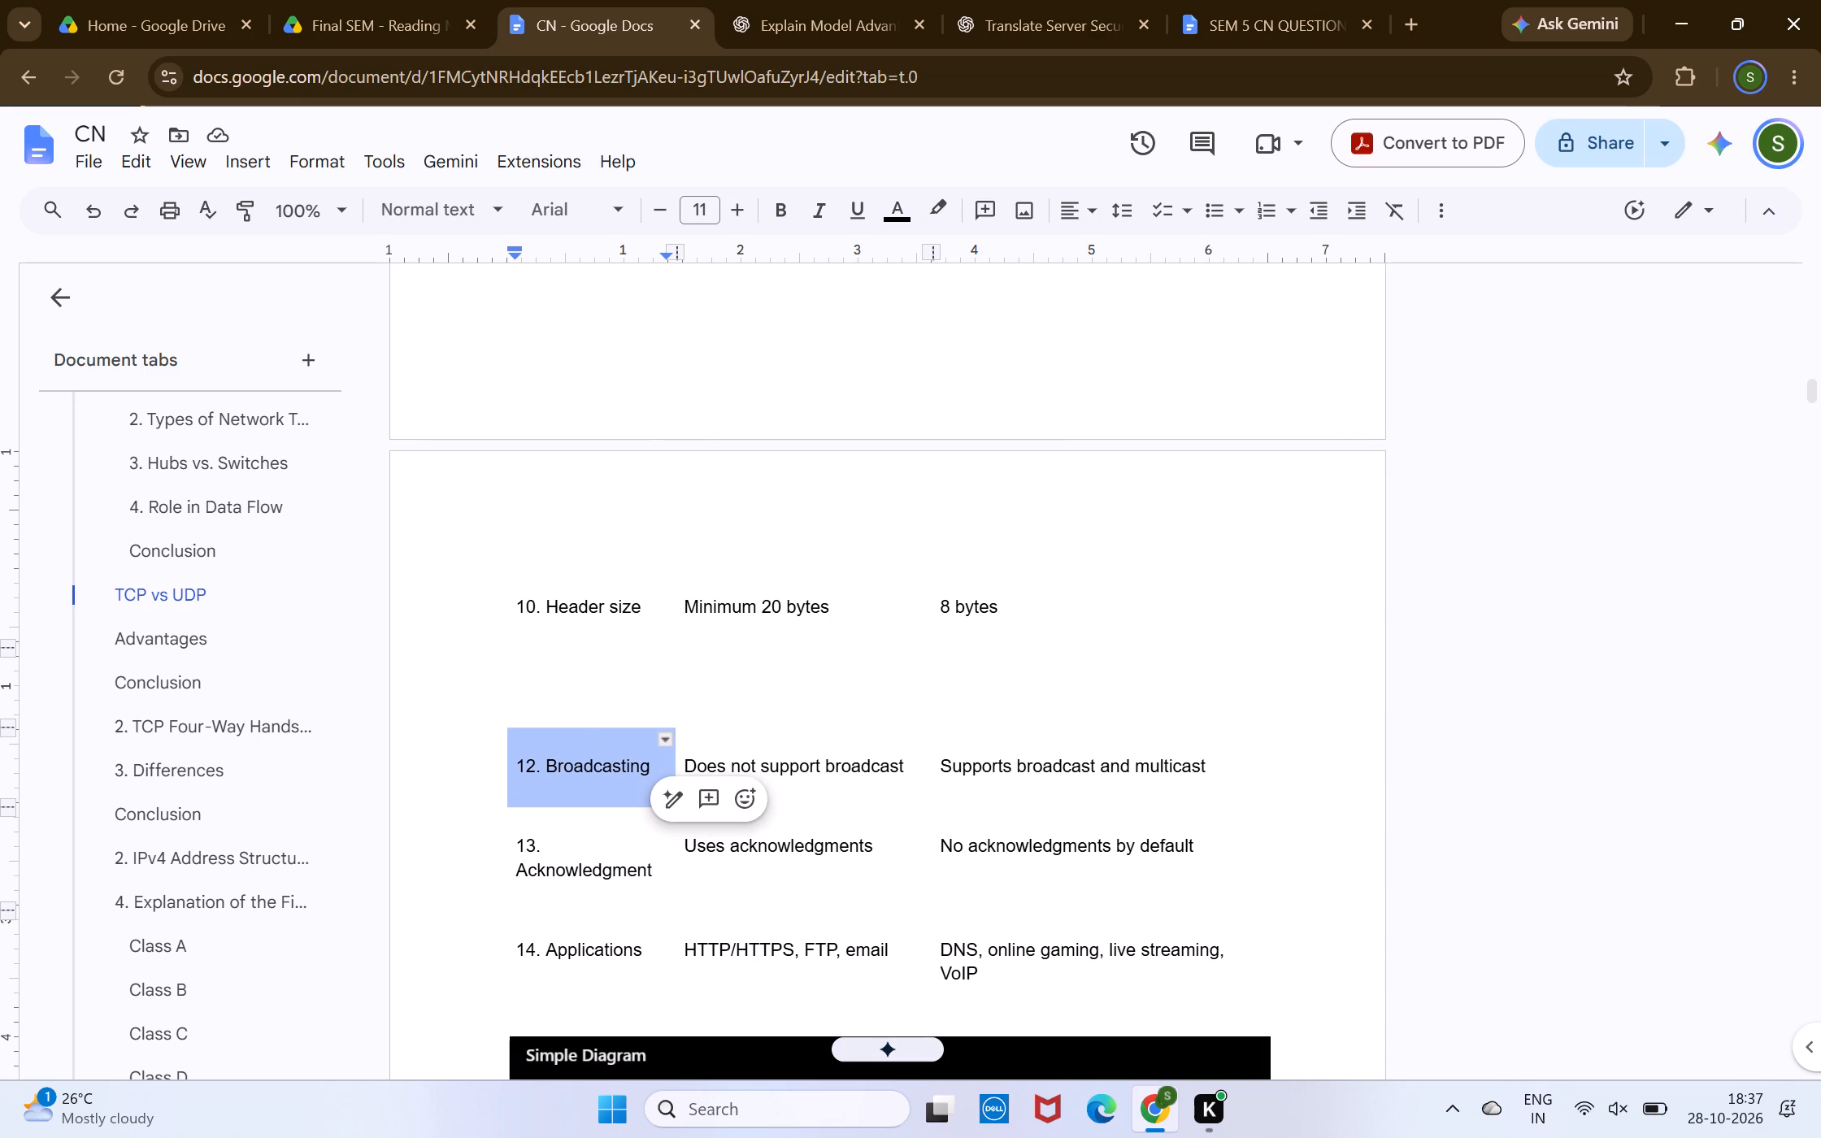
left_click(538, 674)
key("ctrl+v")
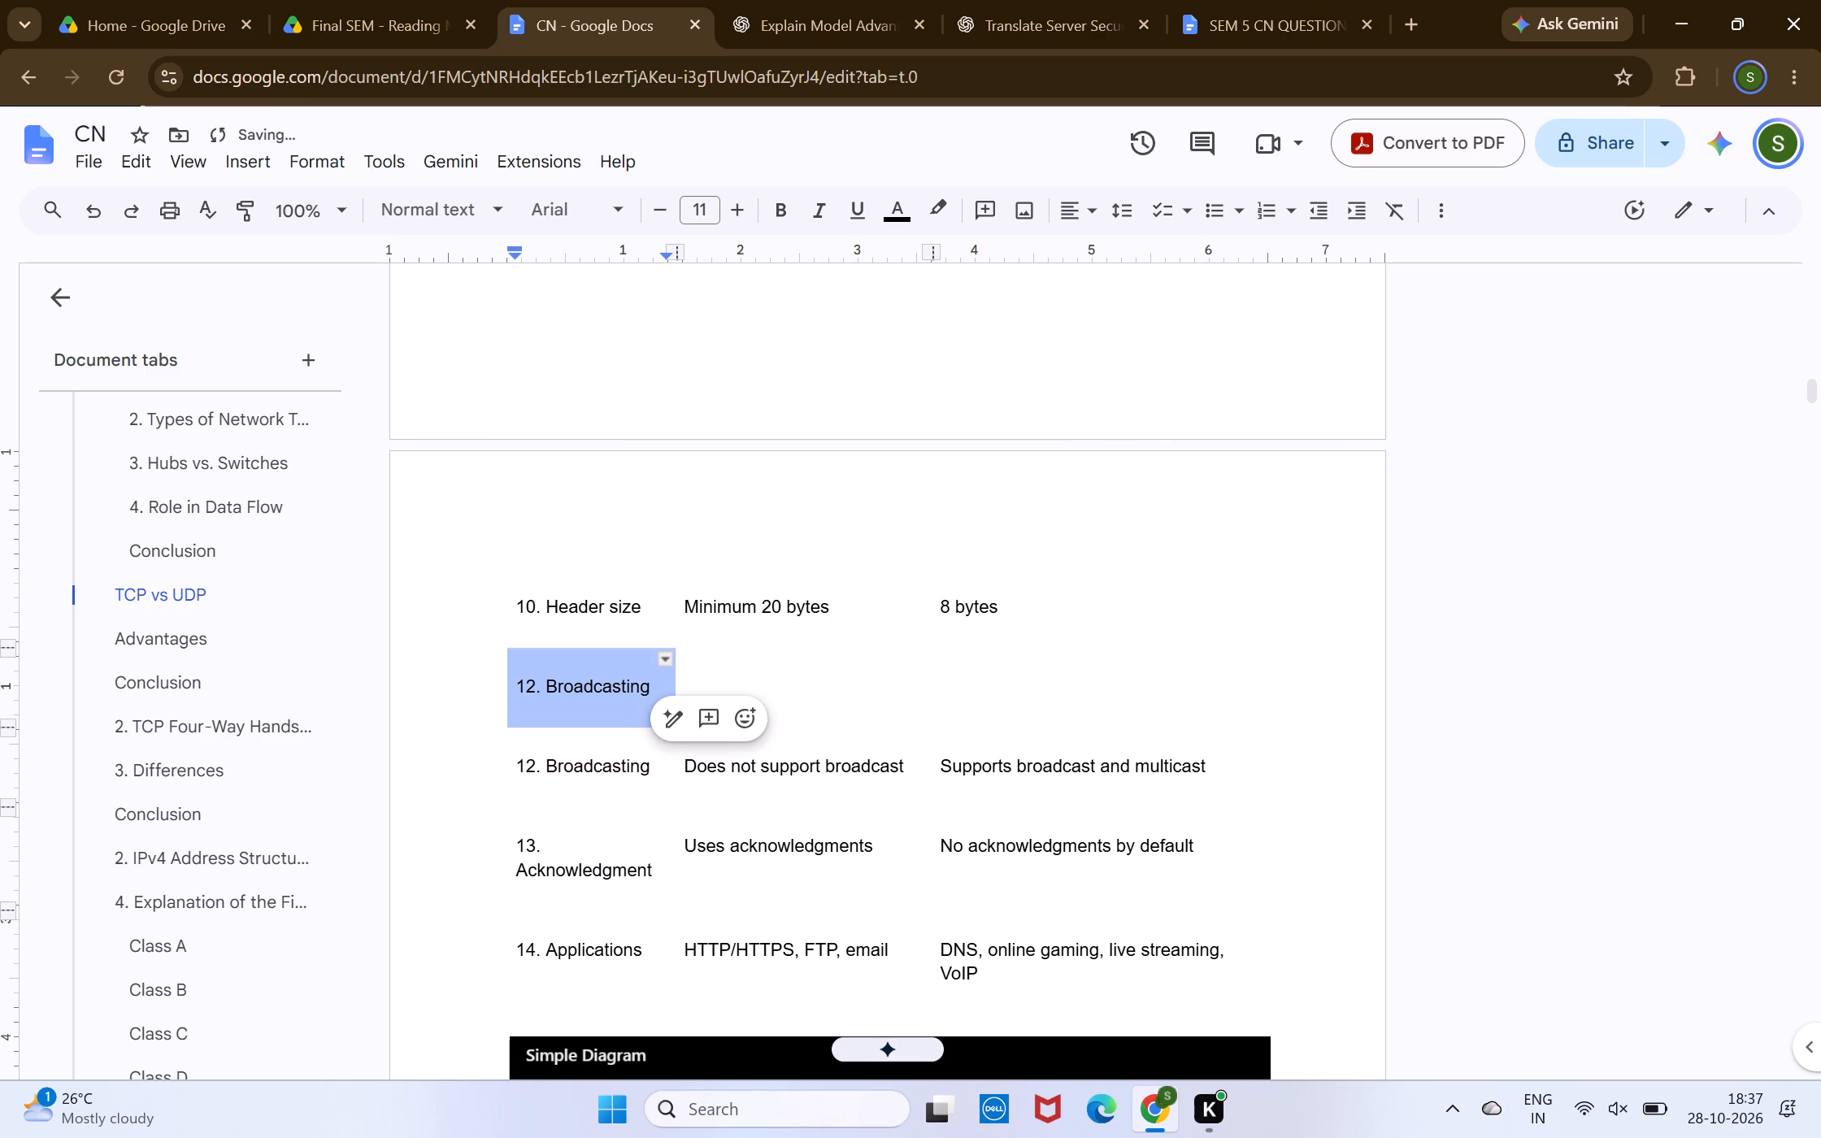
Copy "Does not support broadcast" into the empty TCP cell directly above it.
left_click_drag(679, 765, 681, 779)
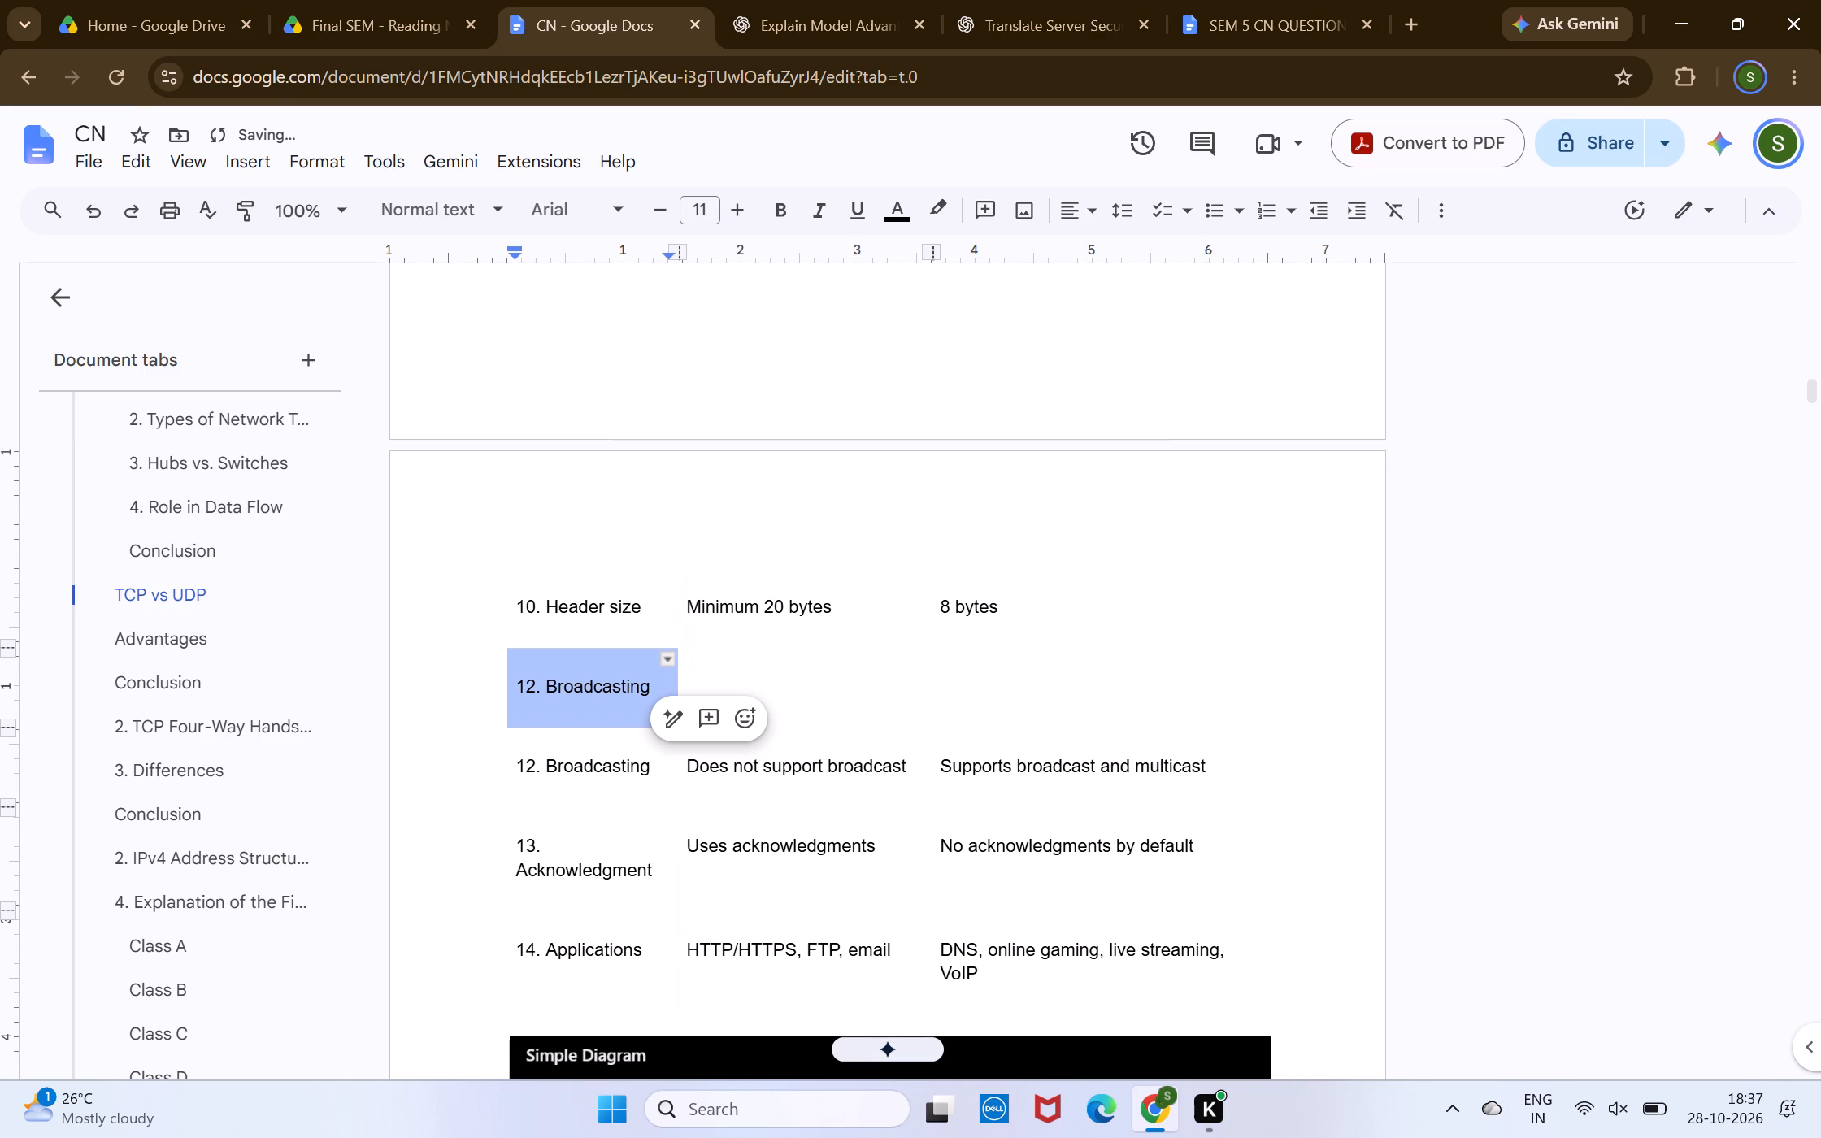
left_click_drag(685, 764, 830, 775)
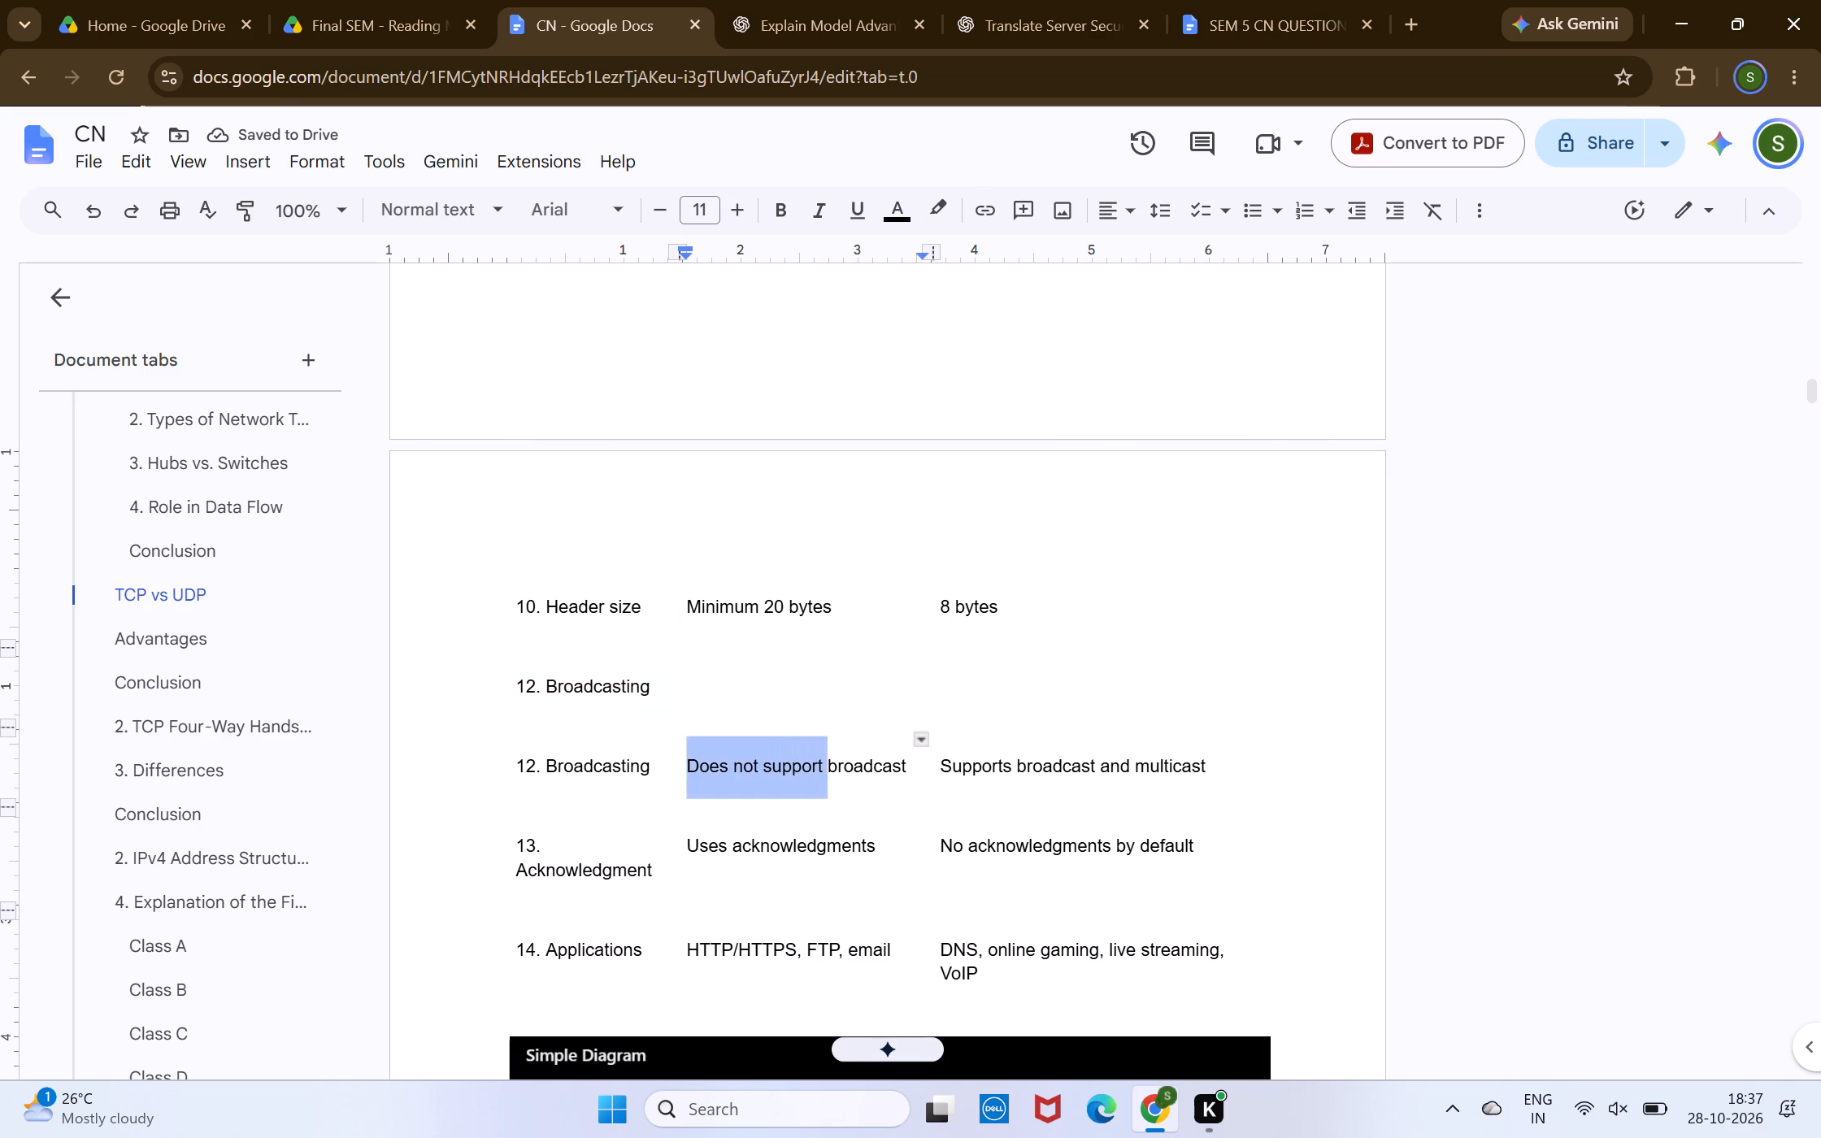
left_click_drag(830, 775, 914, 782)
key("ctrl+c")
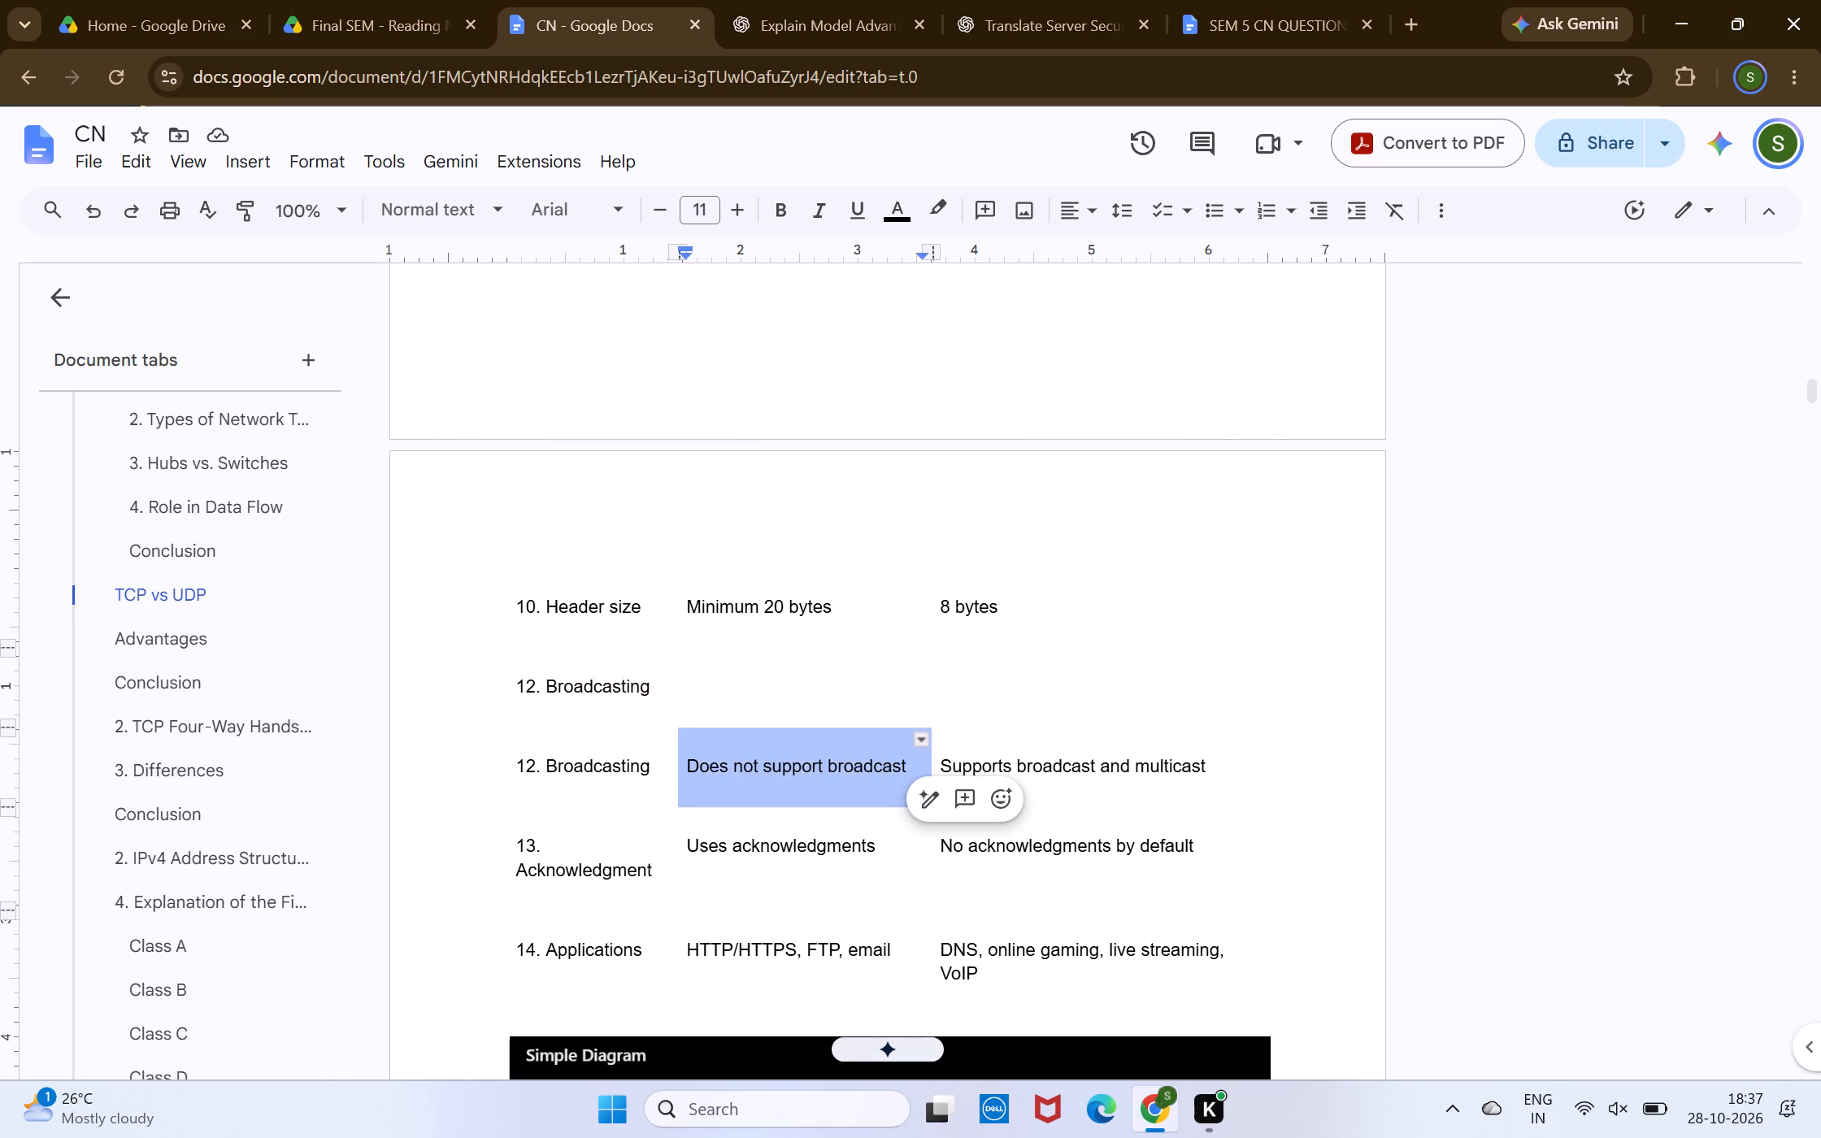
left_click(729, 680)
key("ctrl+v")
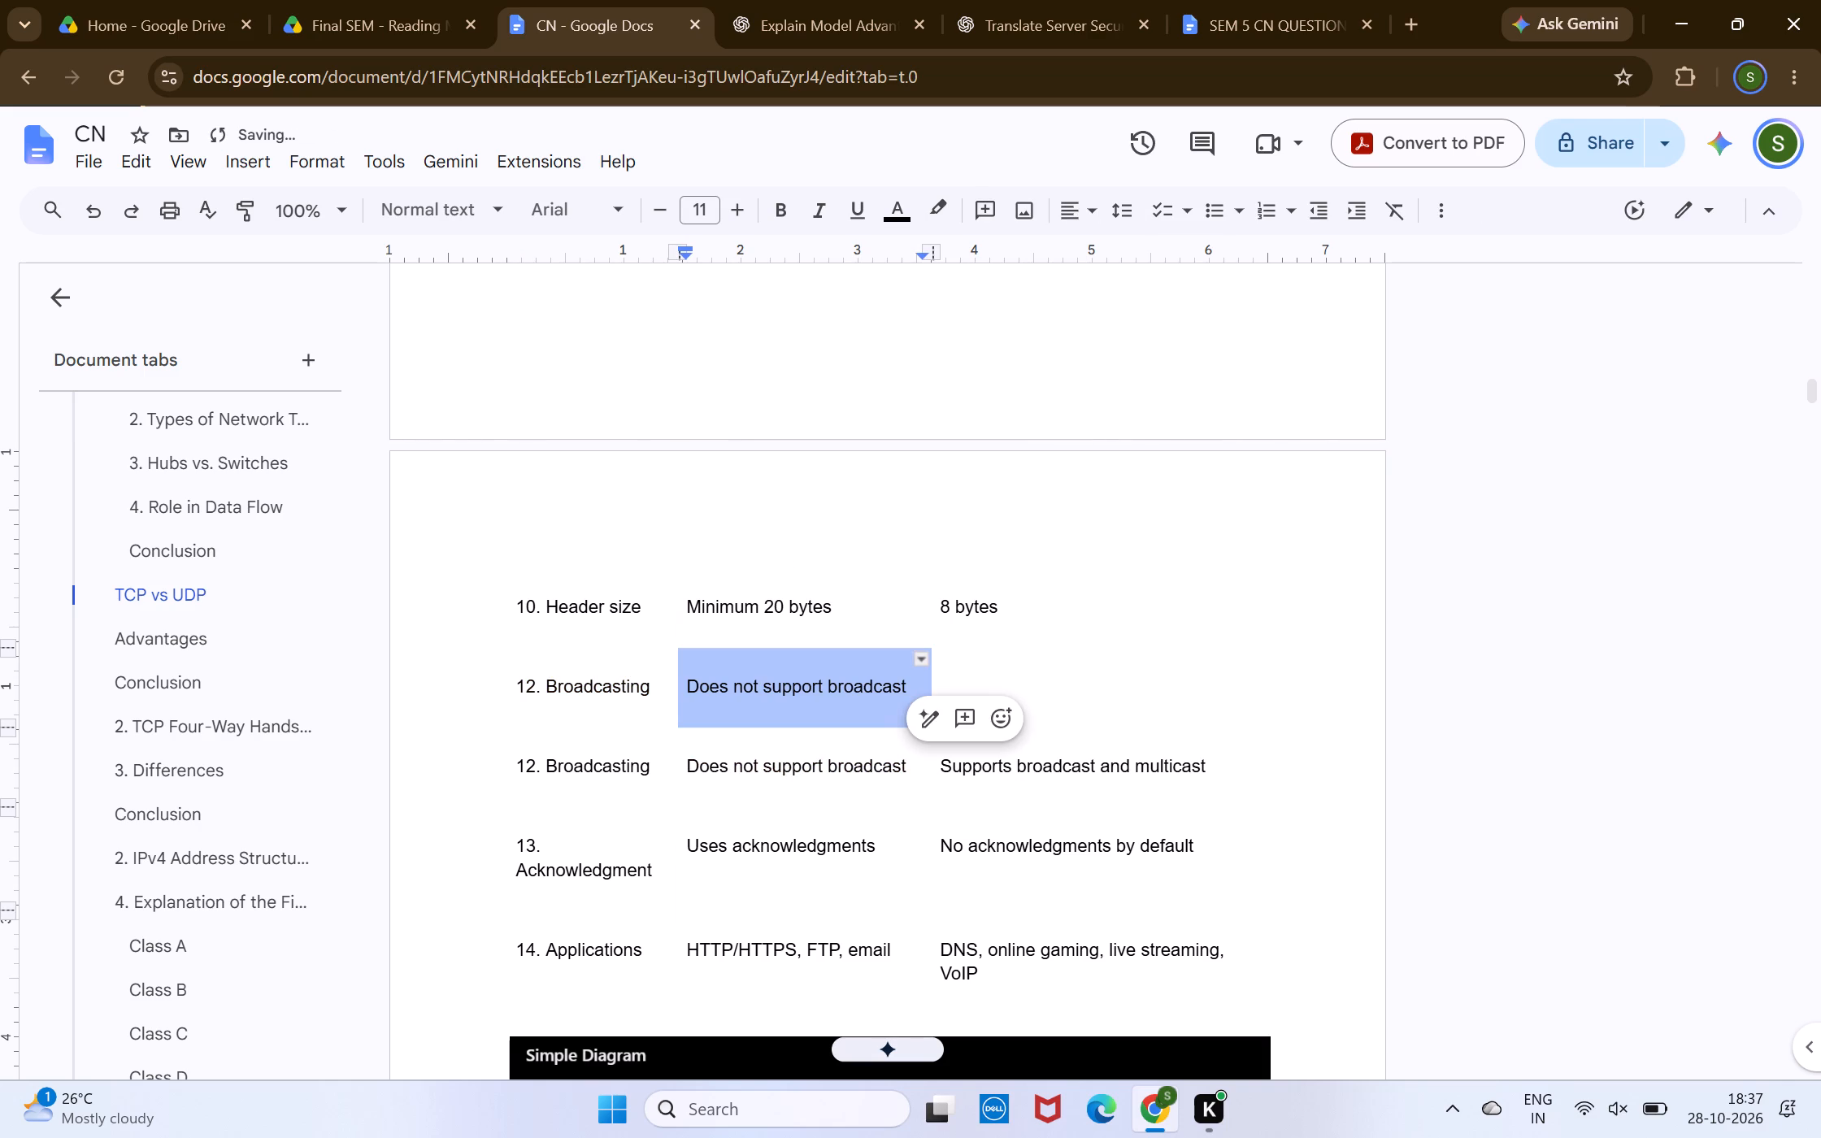
Copy "Supports broadcast and multicast" into the empty UDP cell directly above it.
left_click_drag(945, 767, 1237, 787)
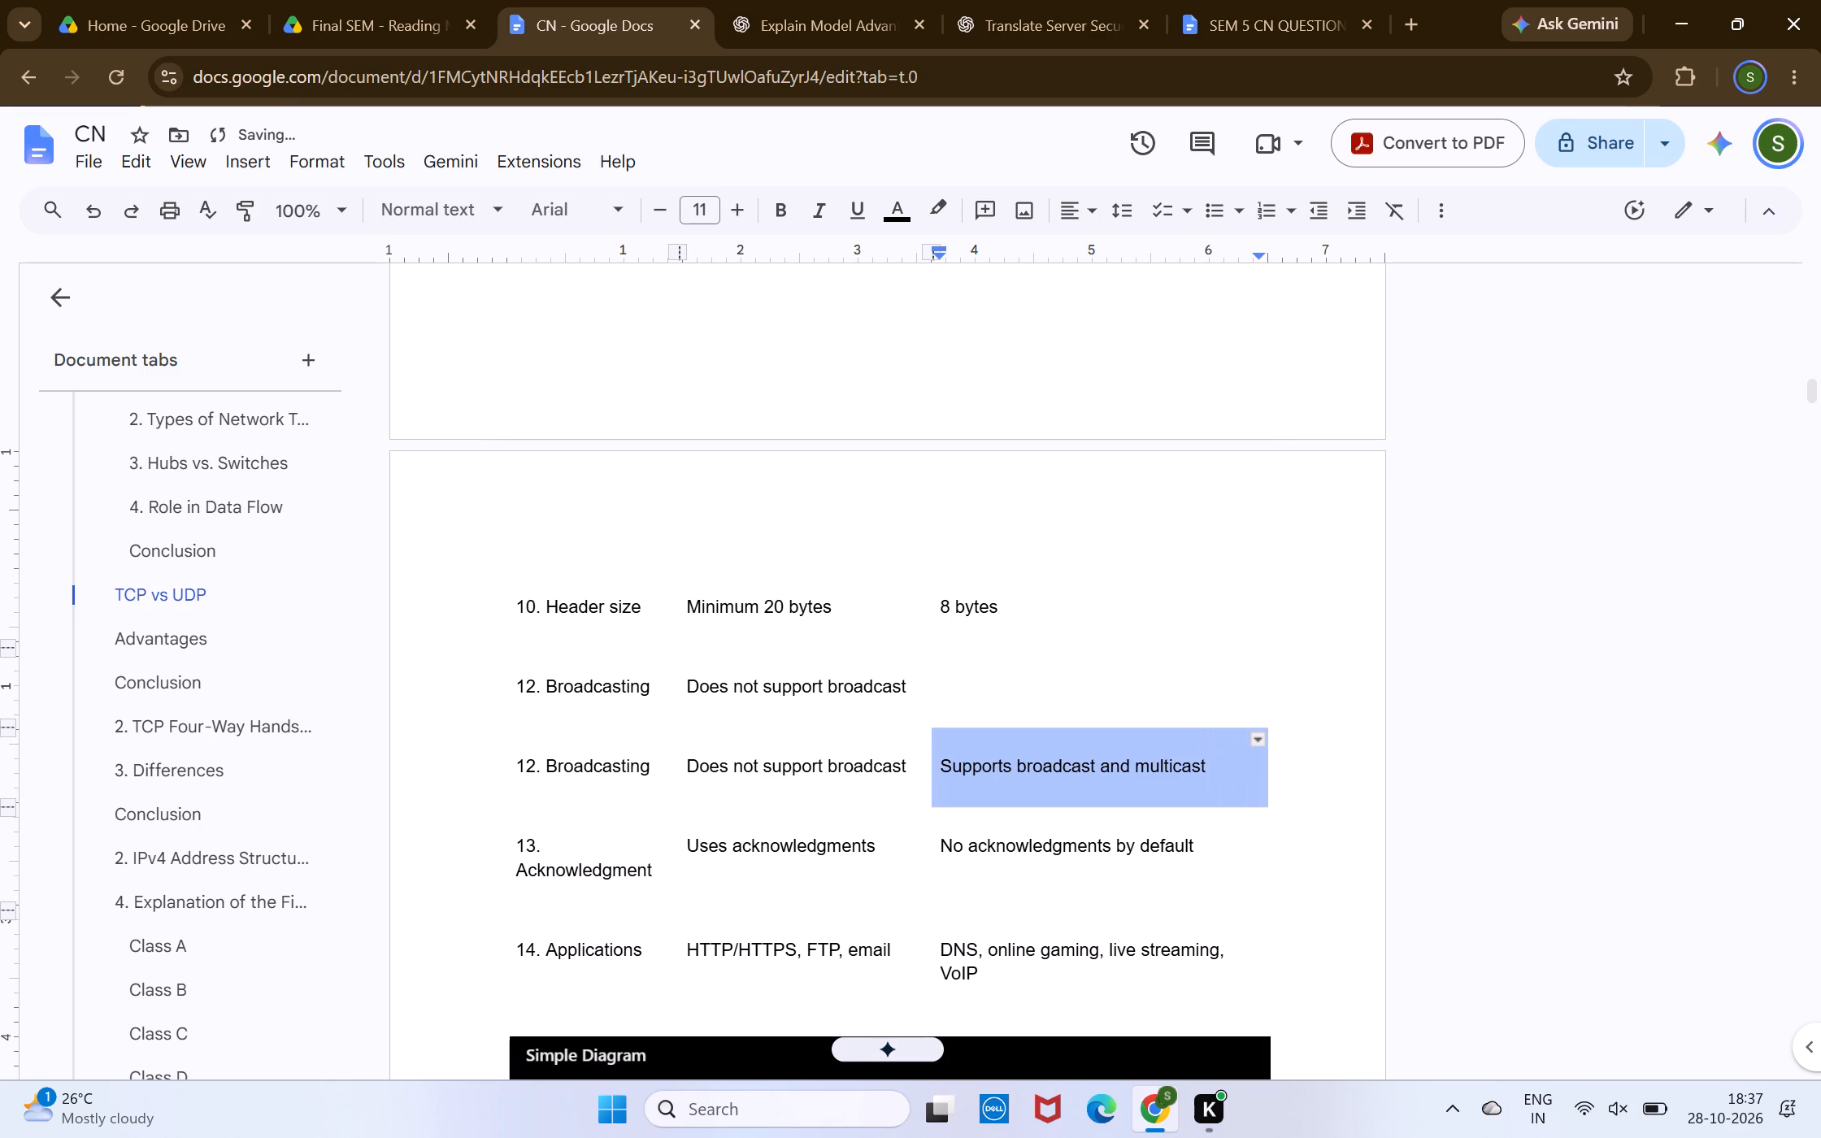
key("ctrl+v")
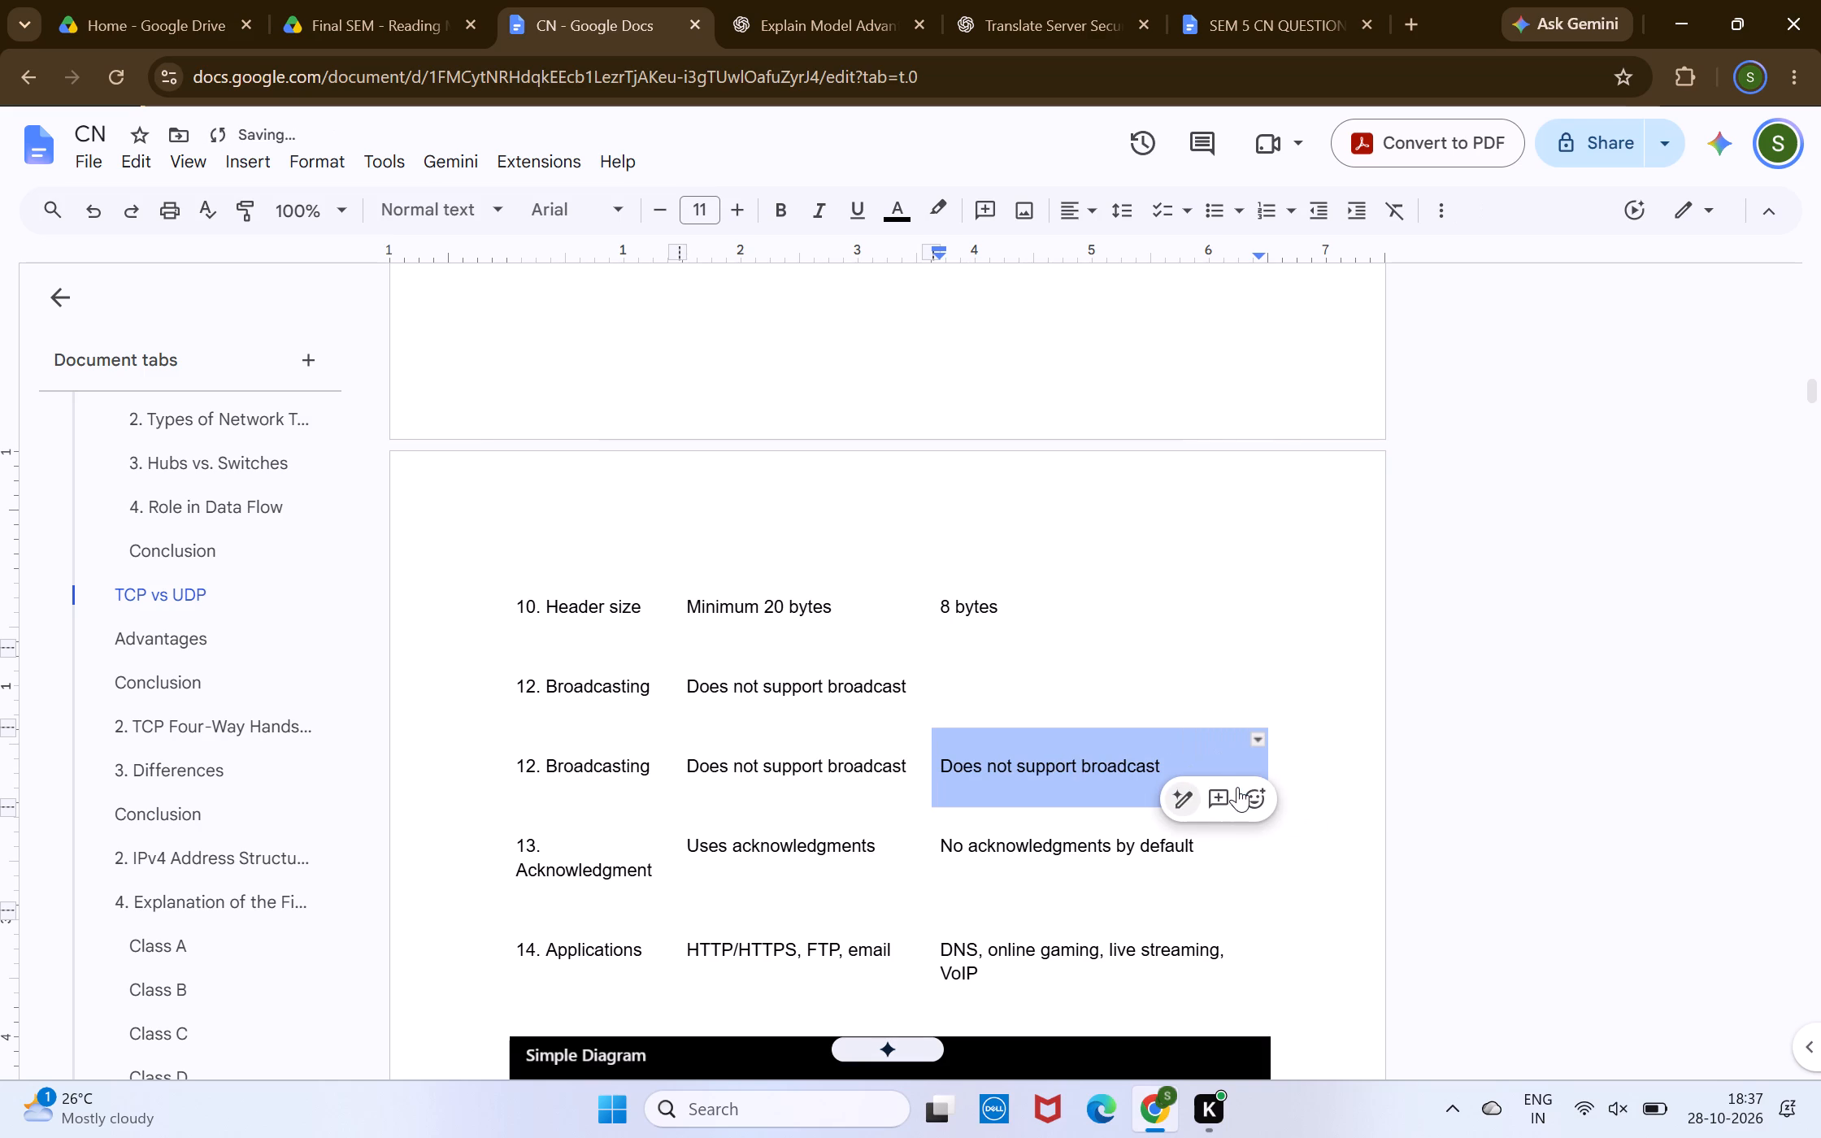
key("ctrl+z")
key("ctrl+c")
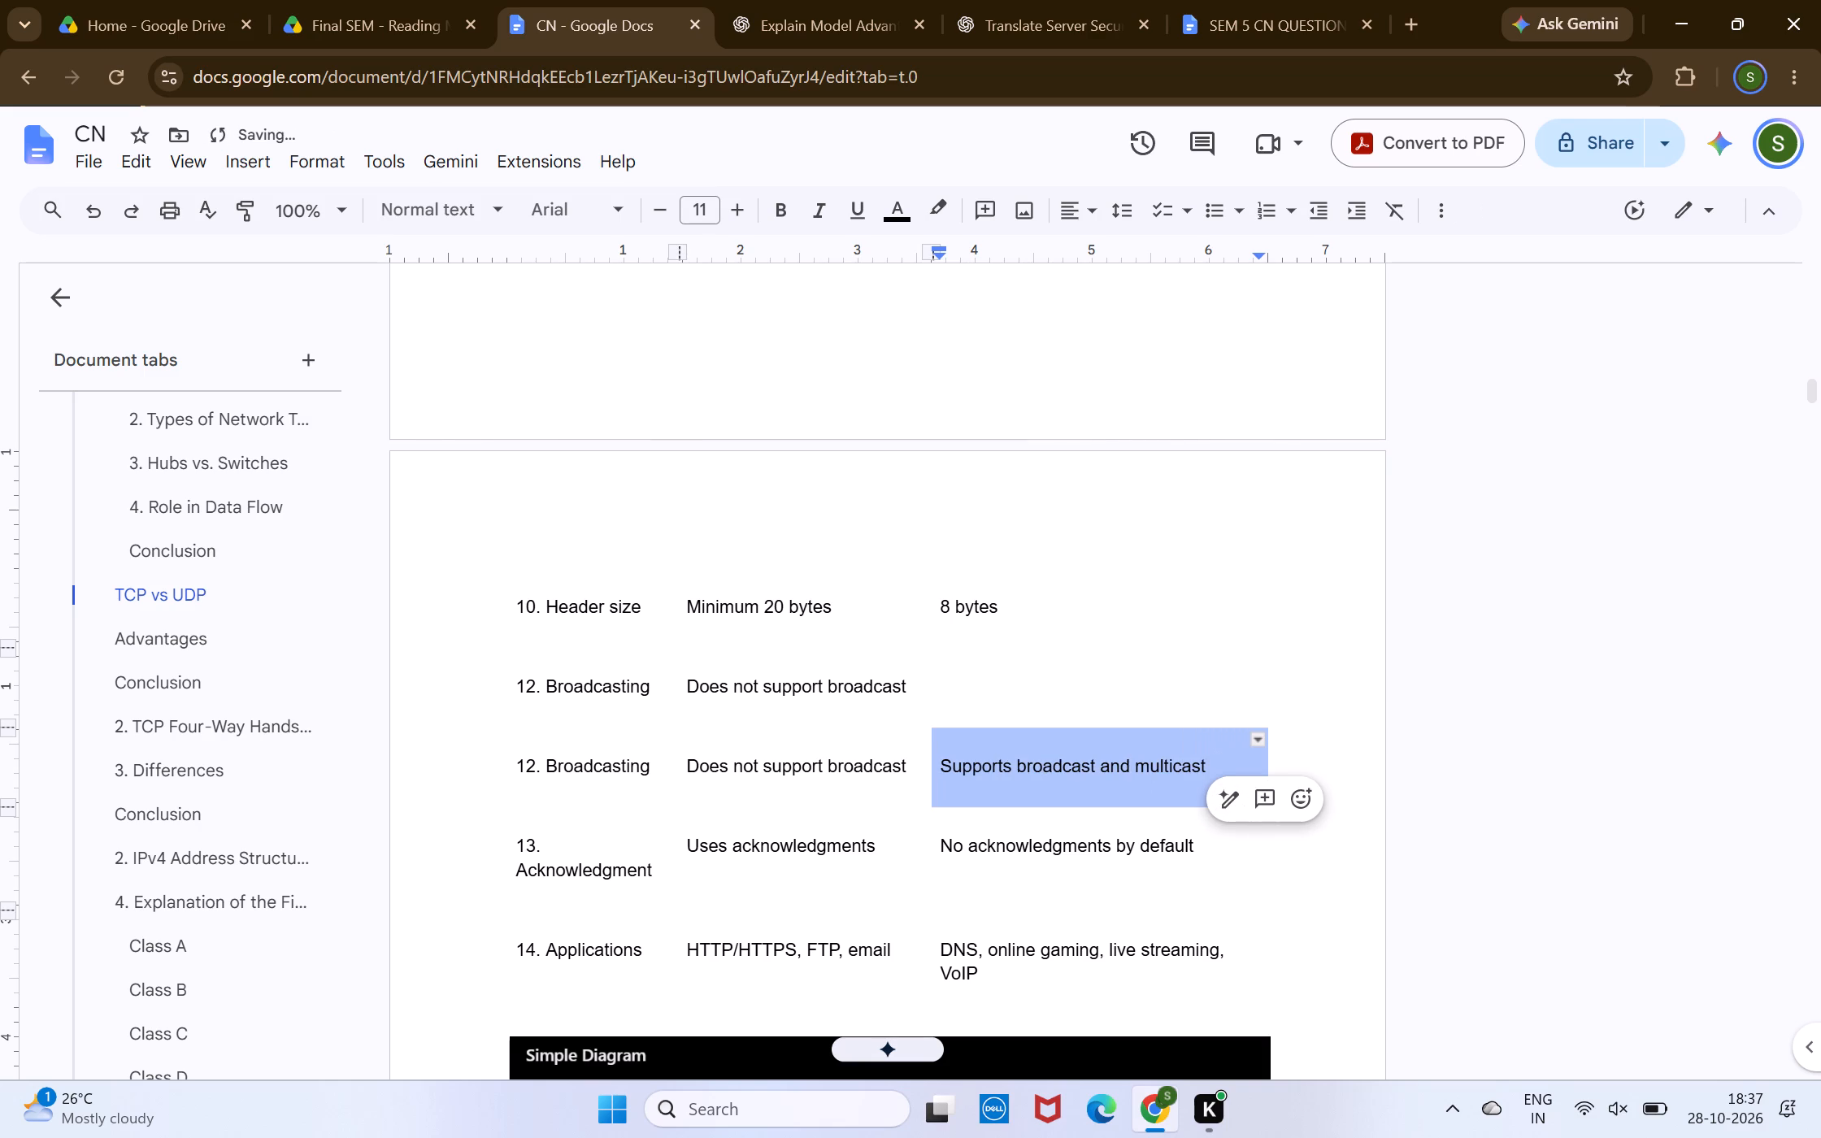
left_click(960, 714)
key("ctrl+v")
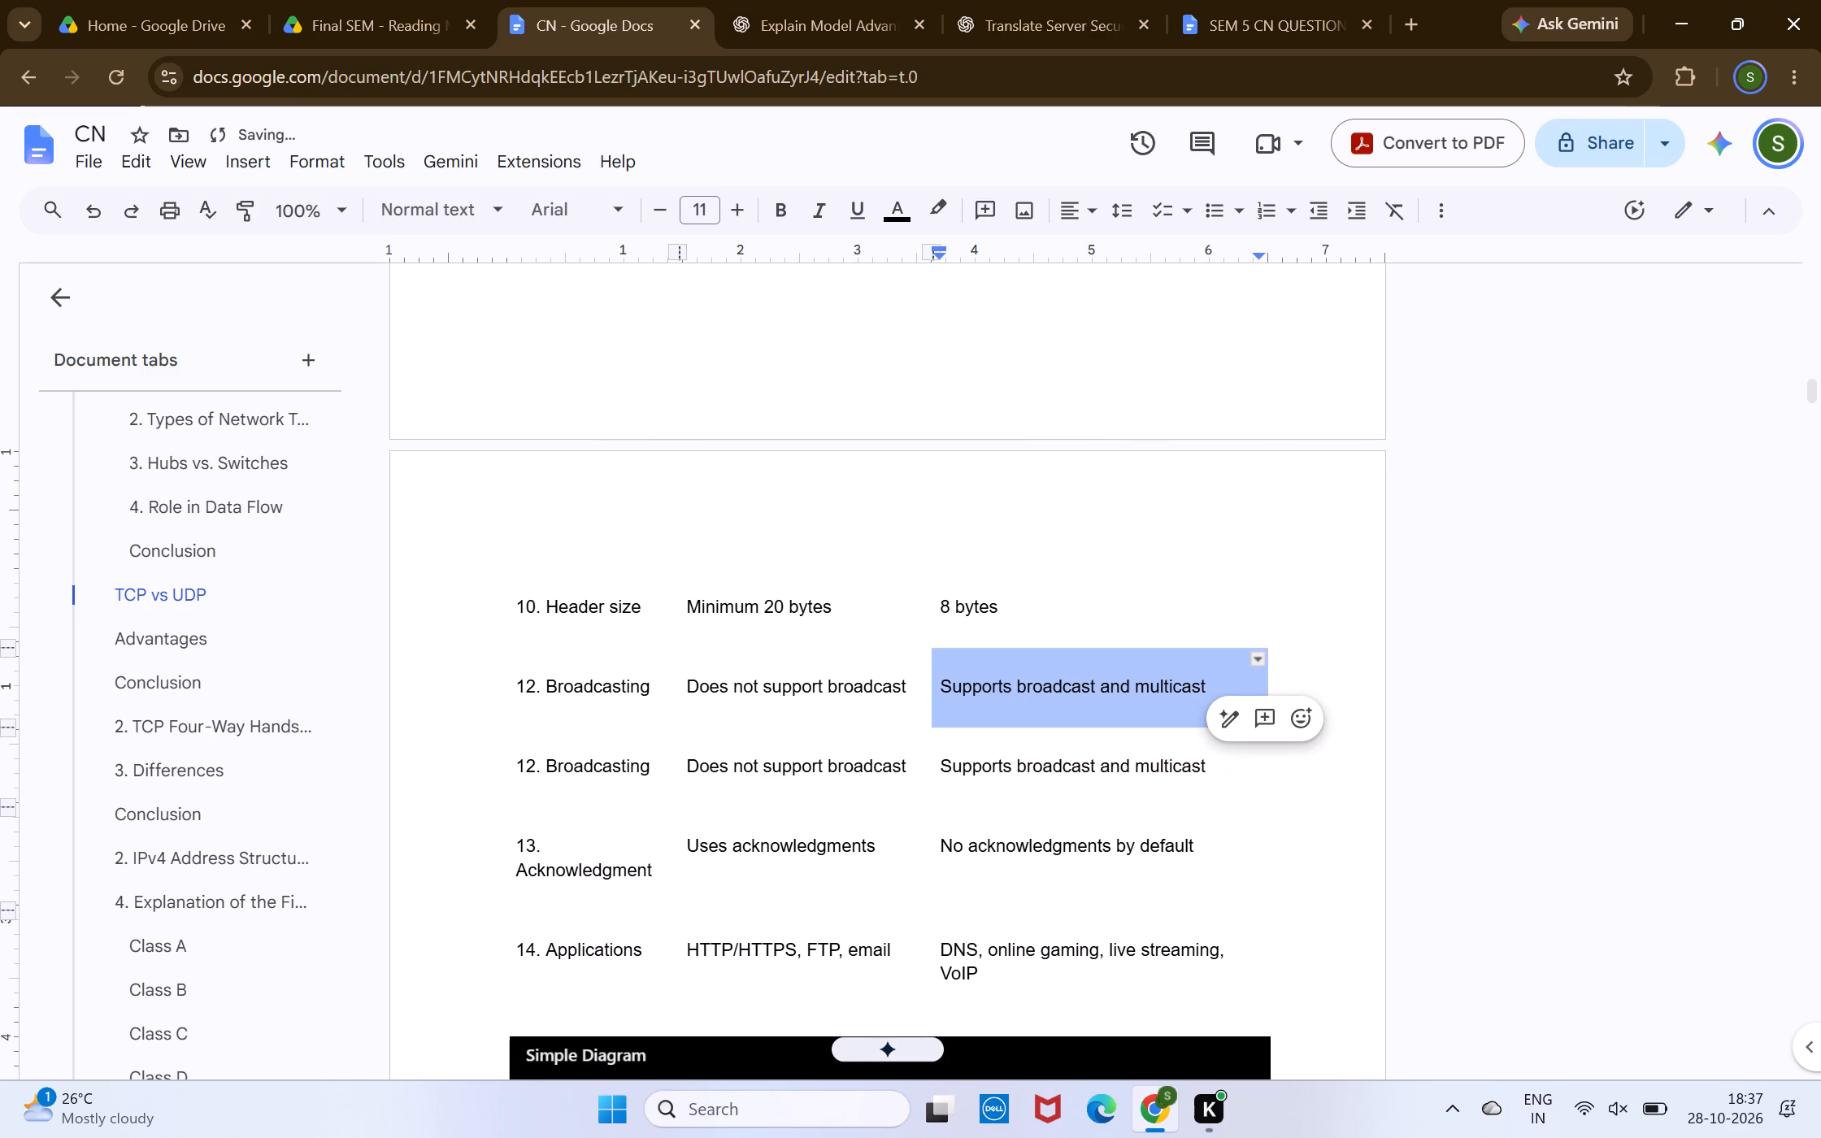
Clear all three cells of the lower, duplicate "12. Broadcasting" row.
left_click_drag(516, 772, 1276, 792)
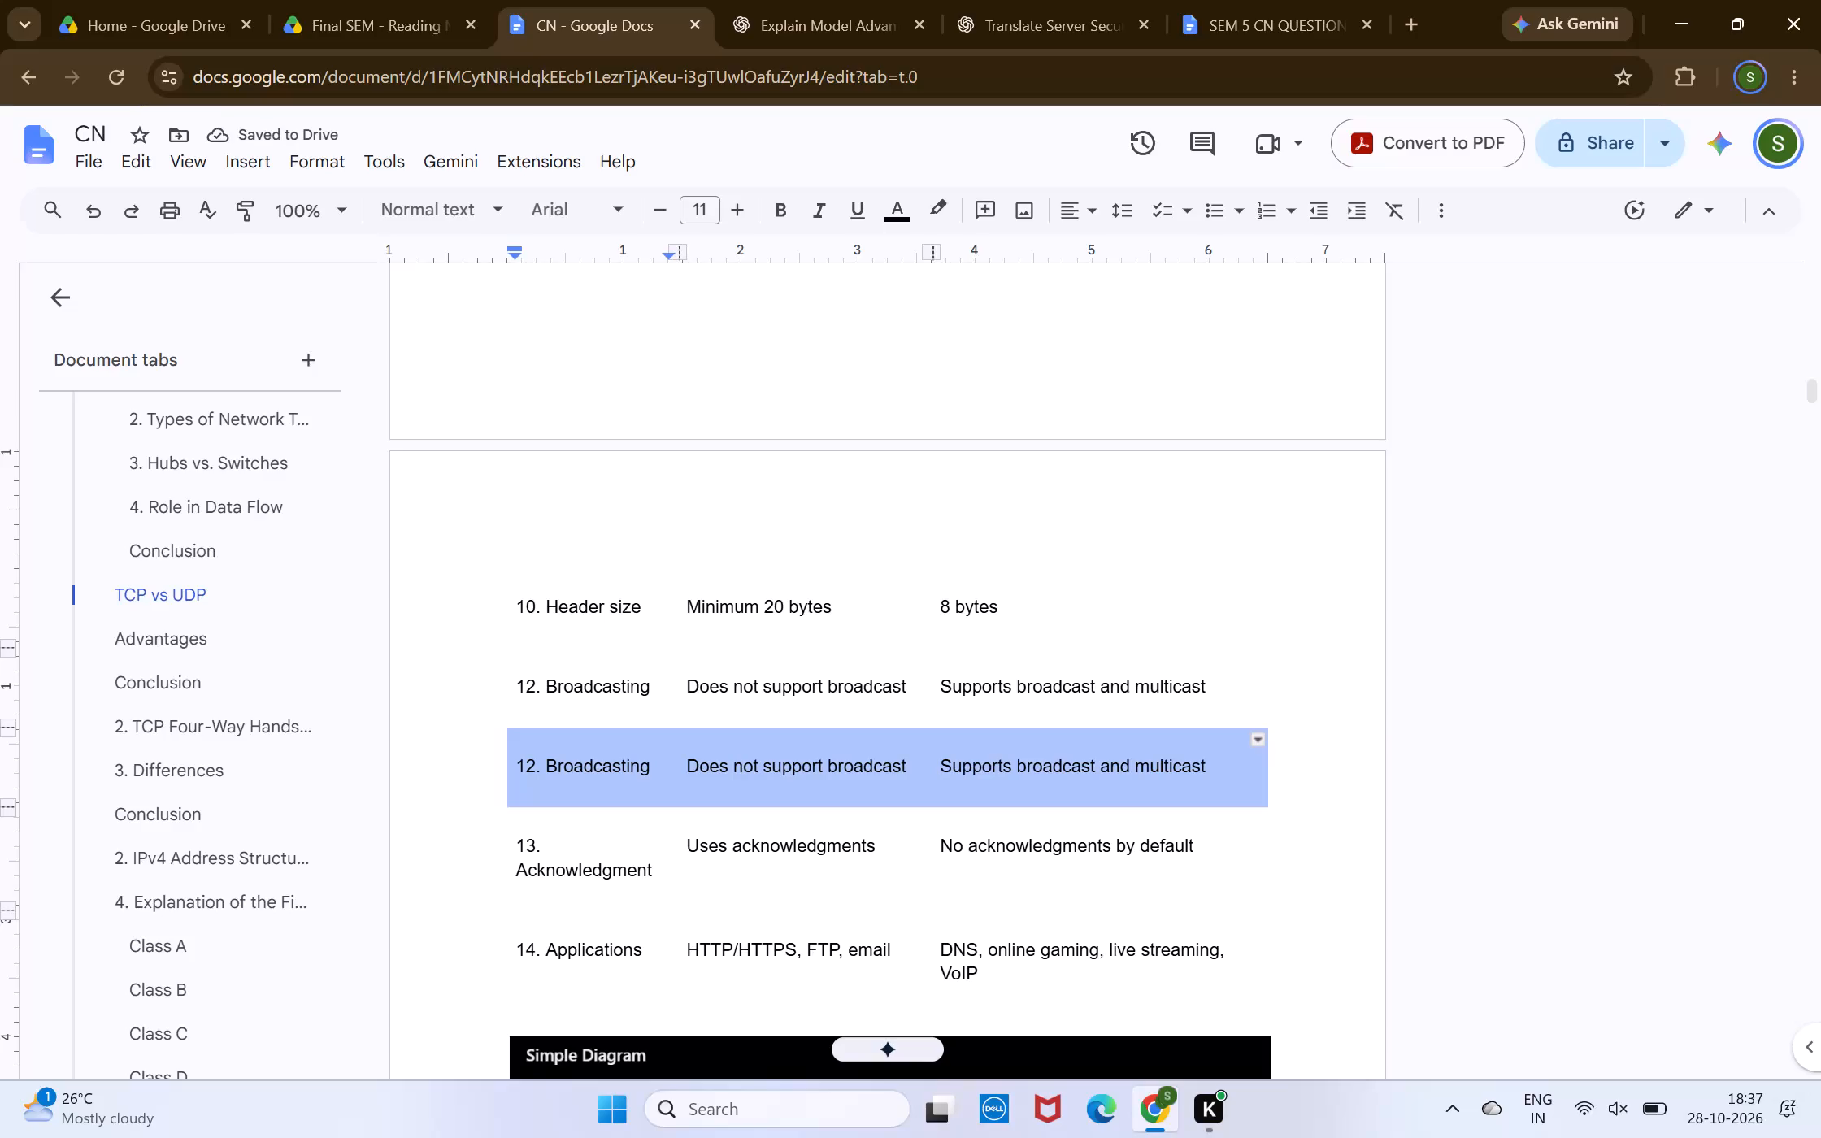
left_click_drag(1276, 792, 1276, 789)
key("Delete")
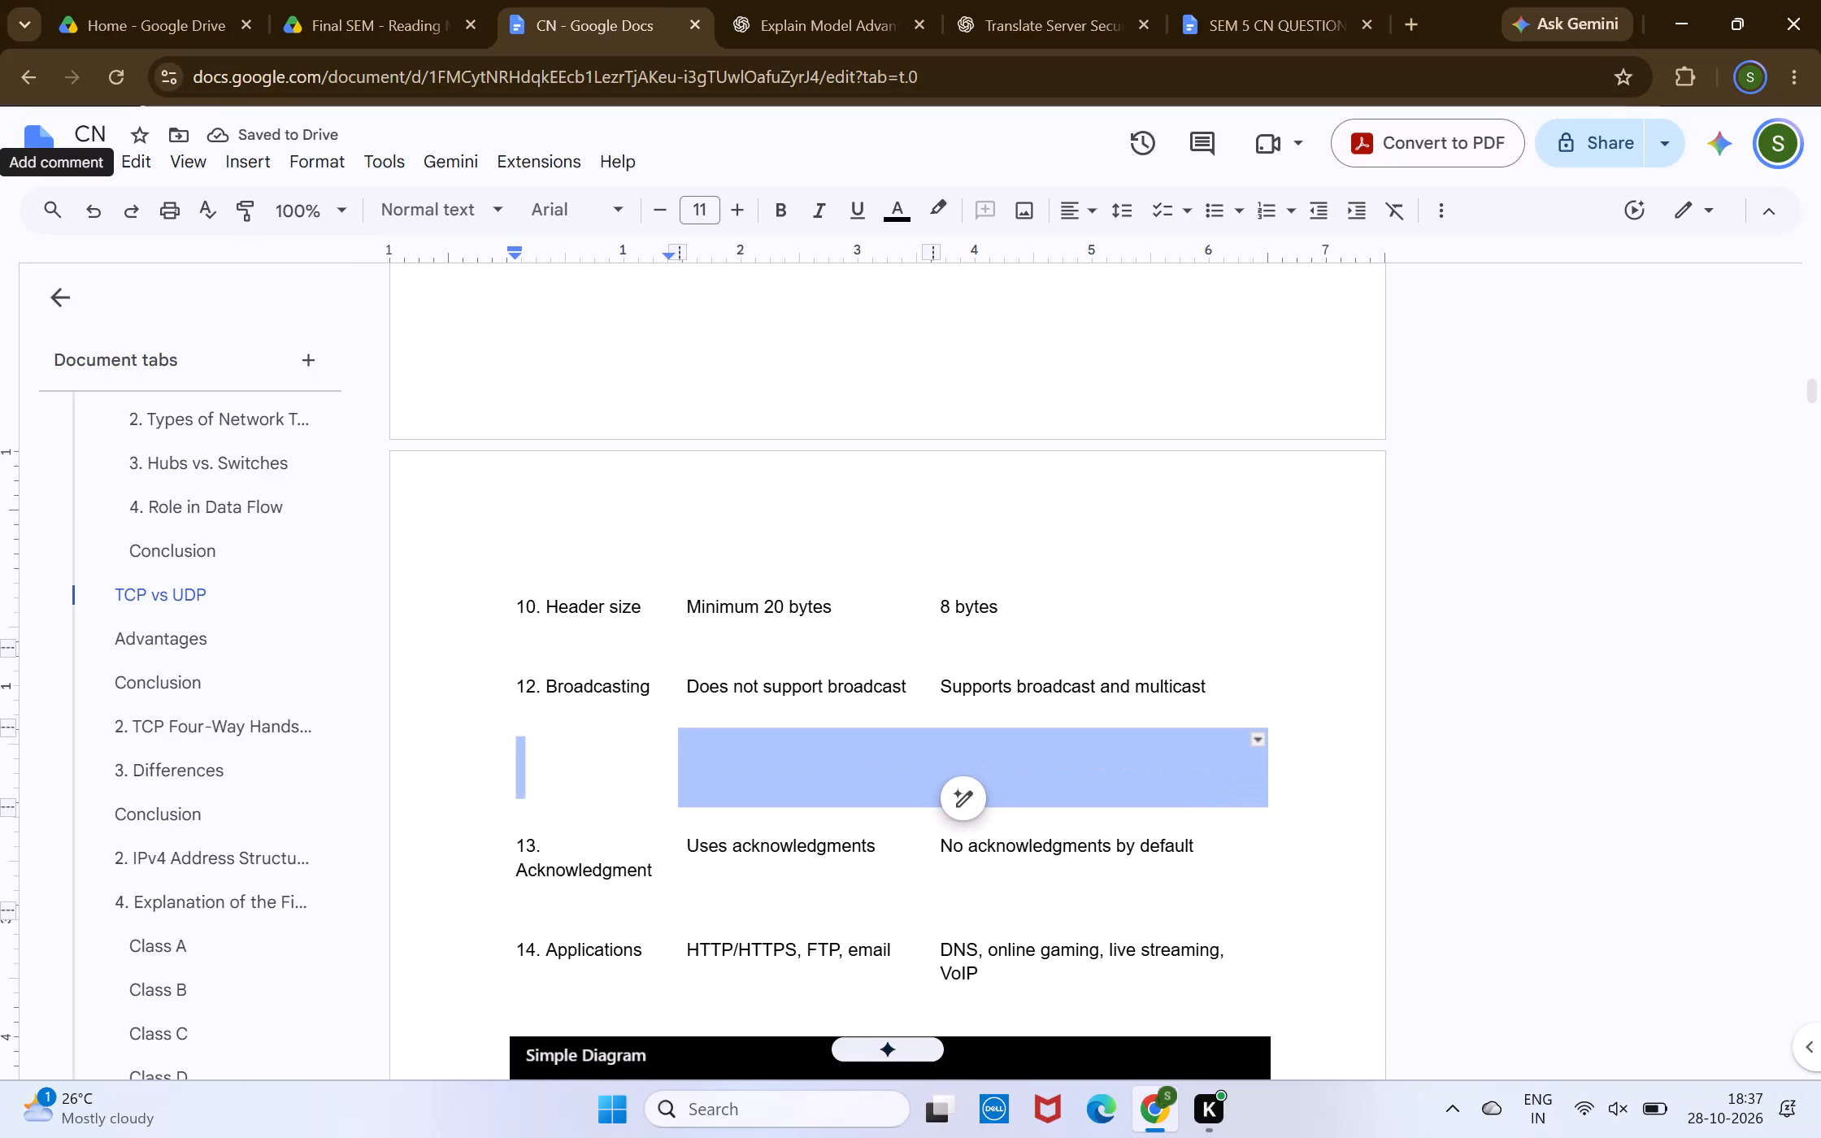
Copy the whole "13. Acknowledgment" row into the empty row directly above it.
left_click(532, 859)
left_click_drag(518, 843, 1111, 868)
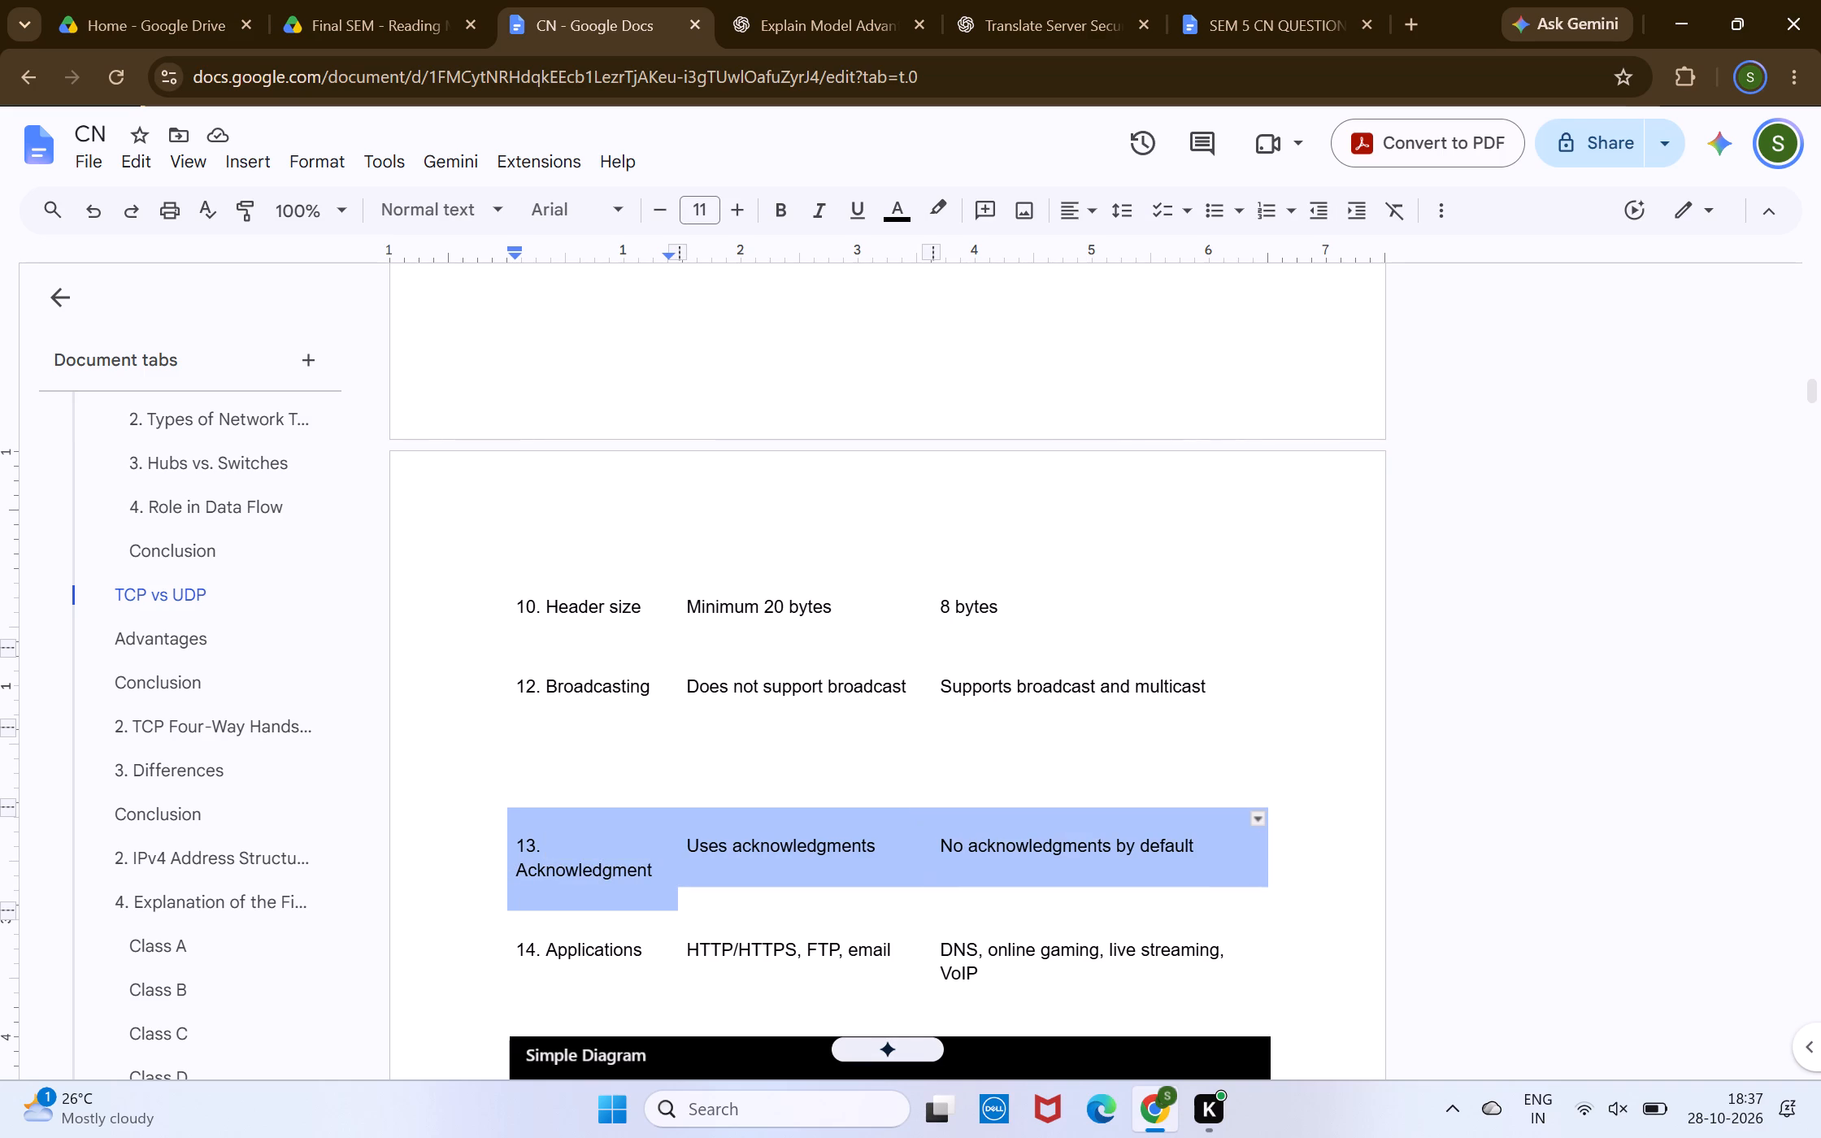
left_click_drag(1111, 868, 1137, 863)
key("ctrl+c")
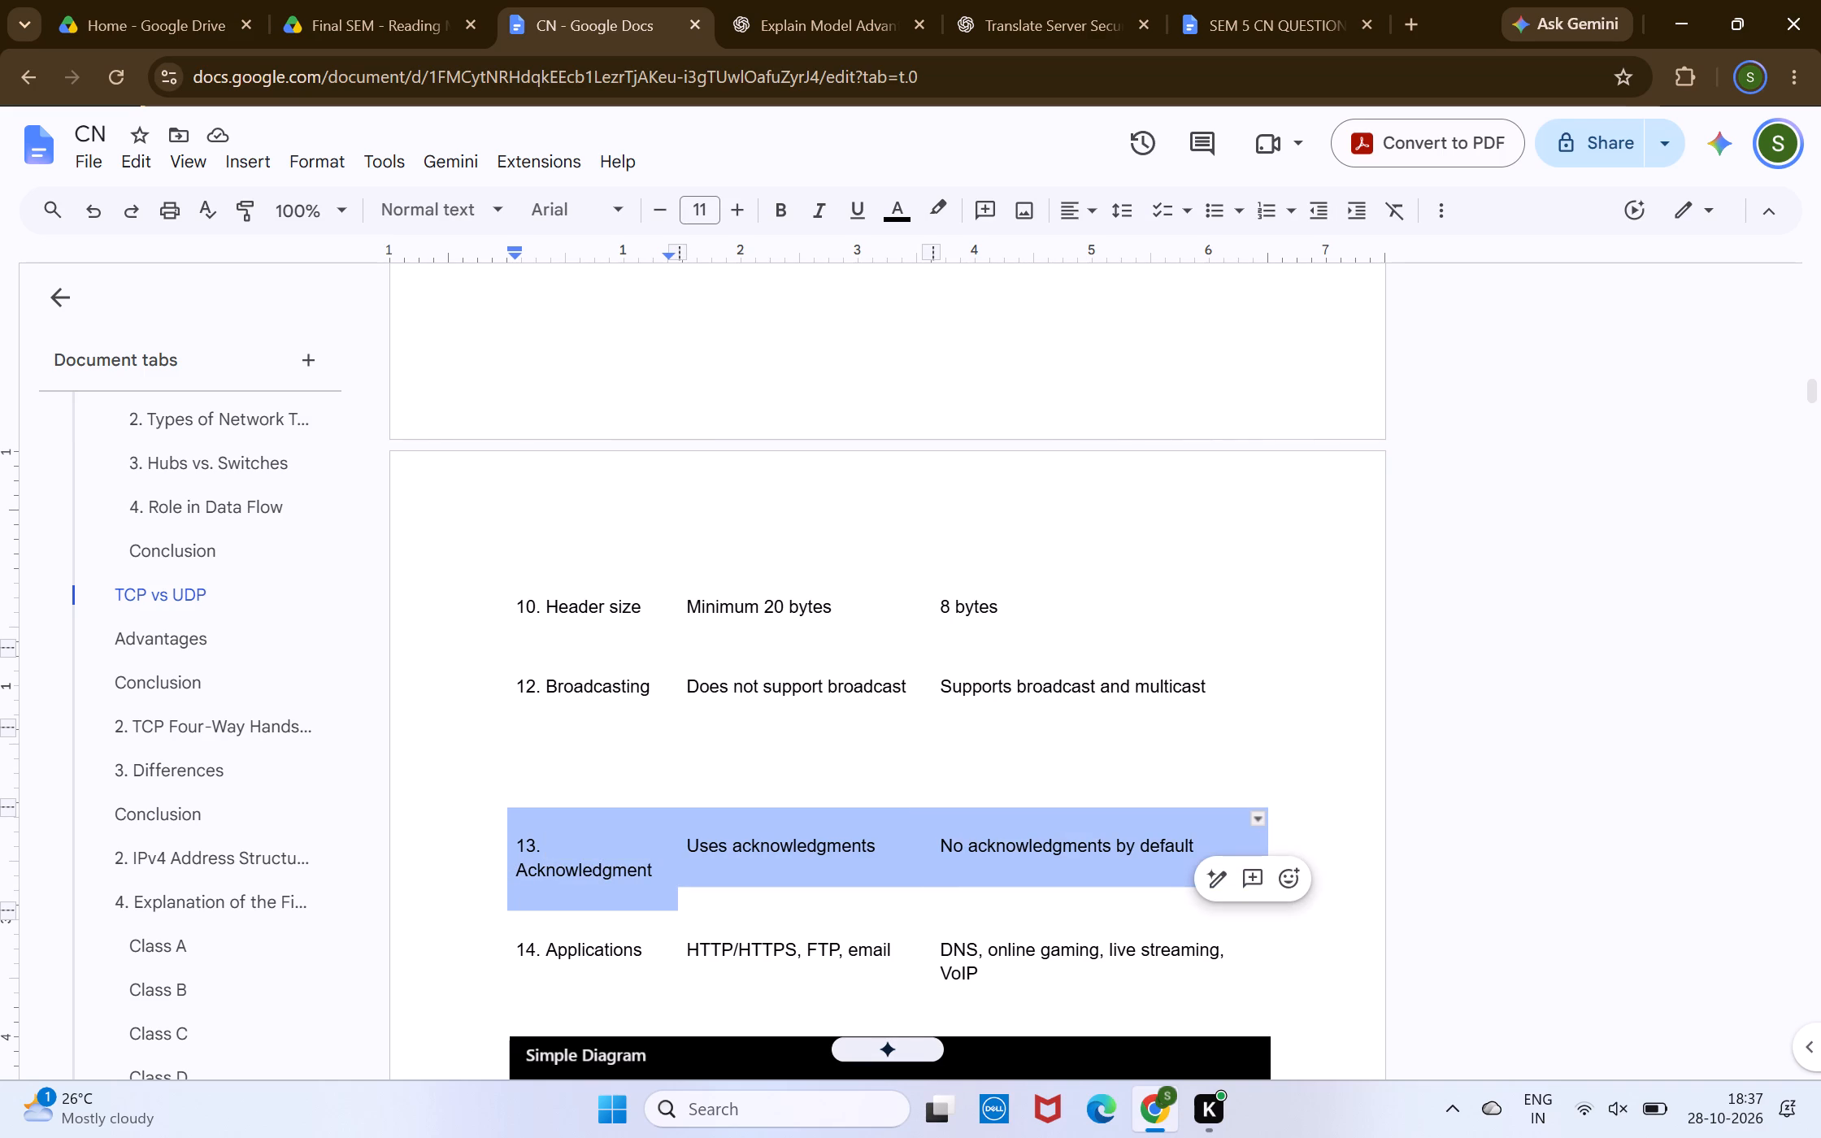
left_click(538, 767)
key("ctrl+v")
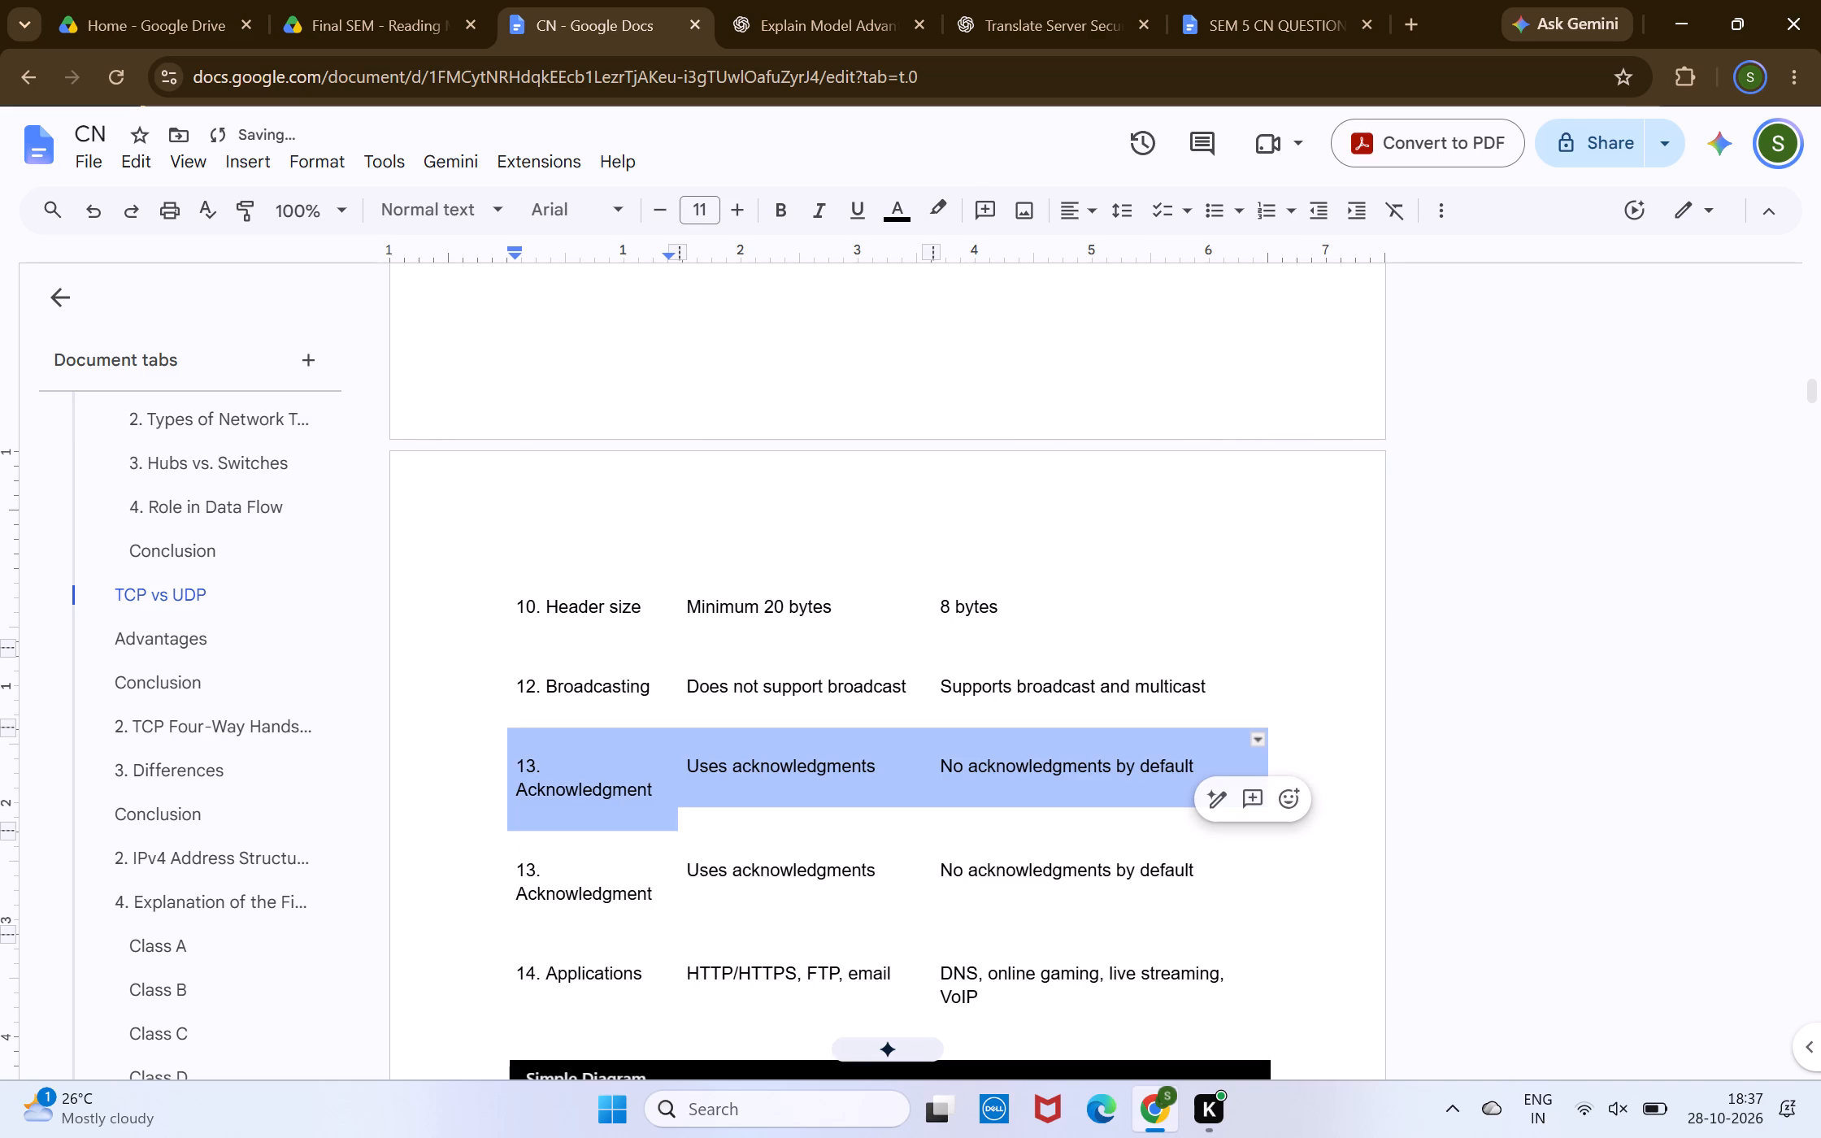
Clear all three cells of the lower, duplicate "13. Acknowledgment" row.
left_click_drag(518, 872, 1184, 897)
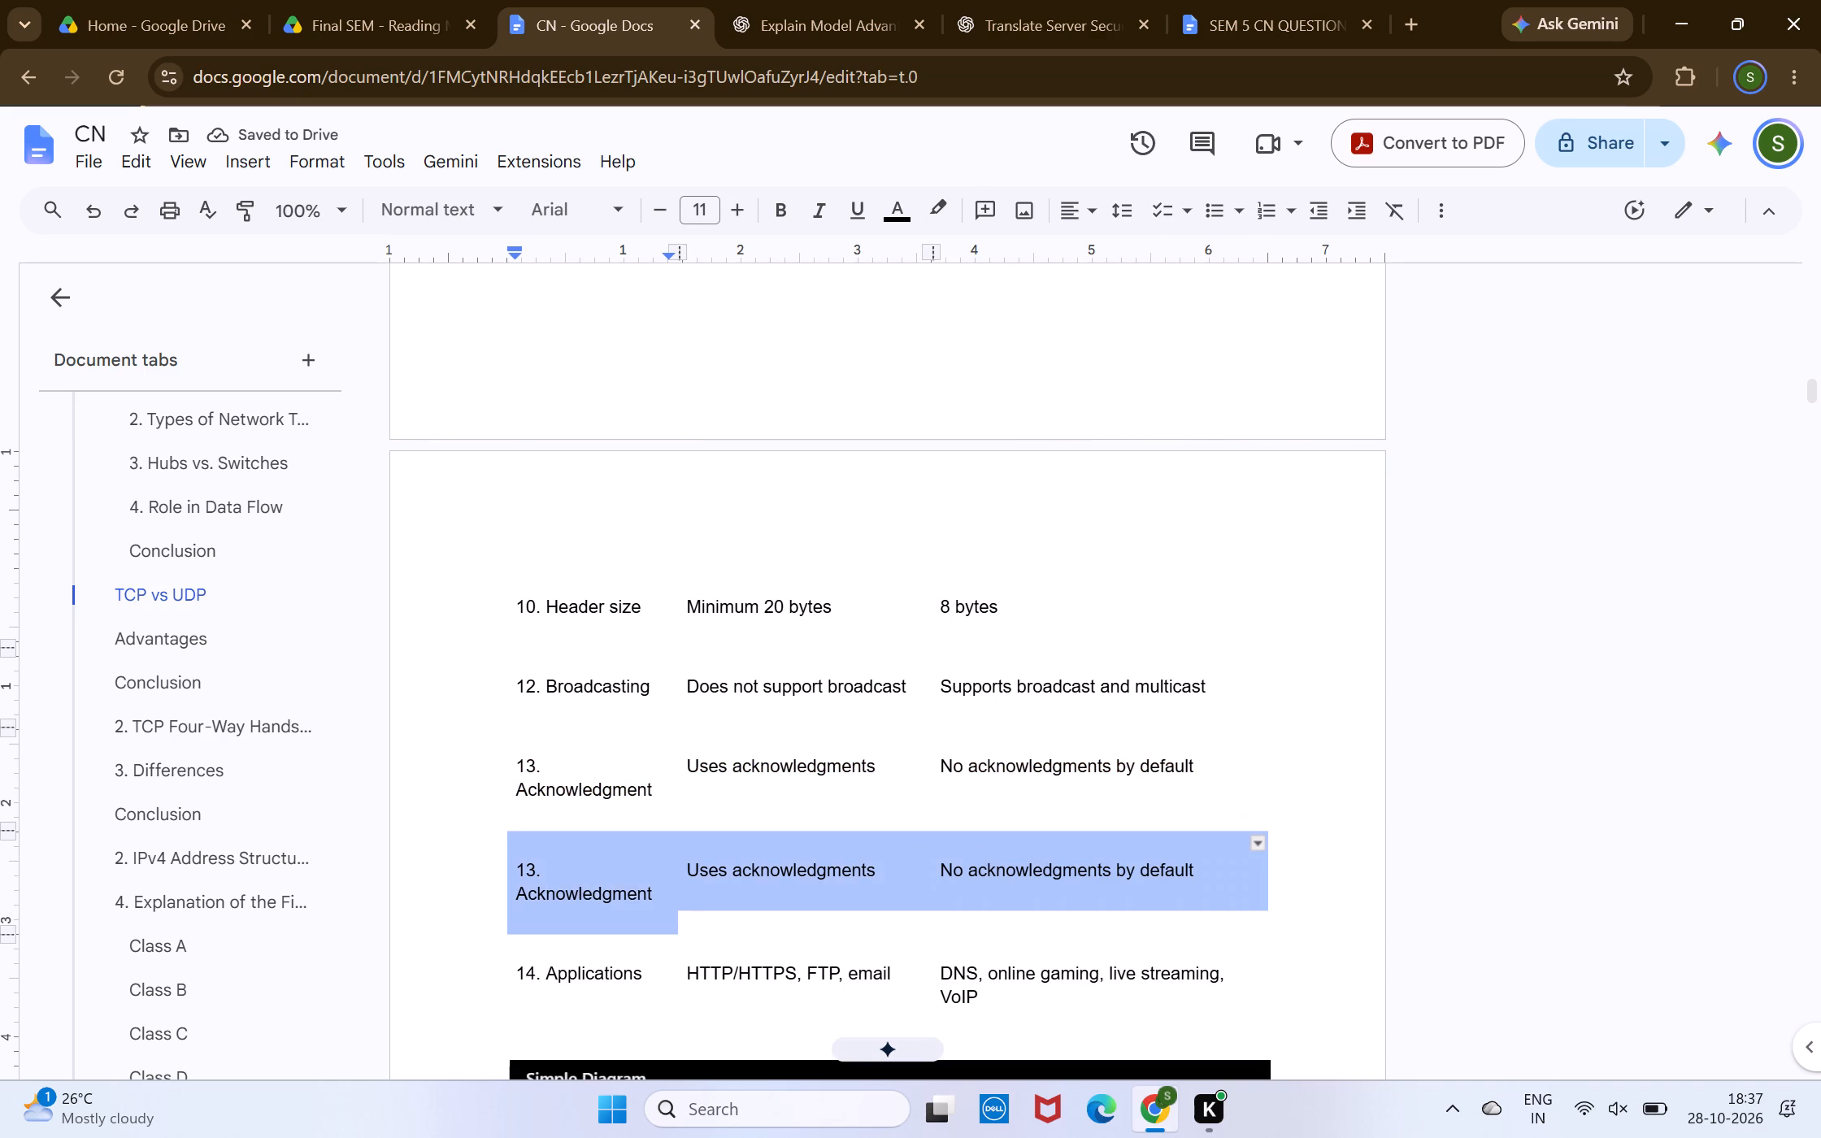
left_click_drag(1184, 897, 1289, 871)
key("Delete")
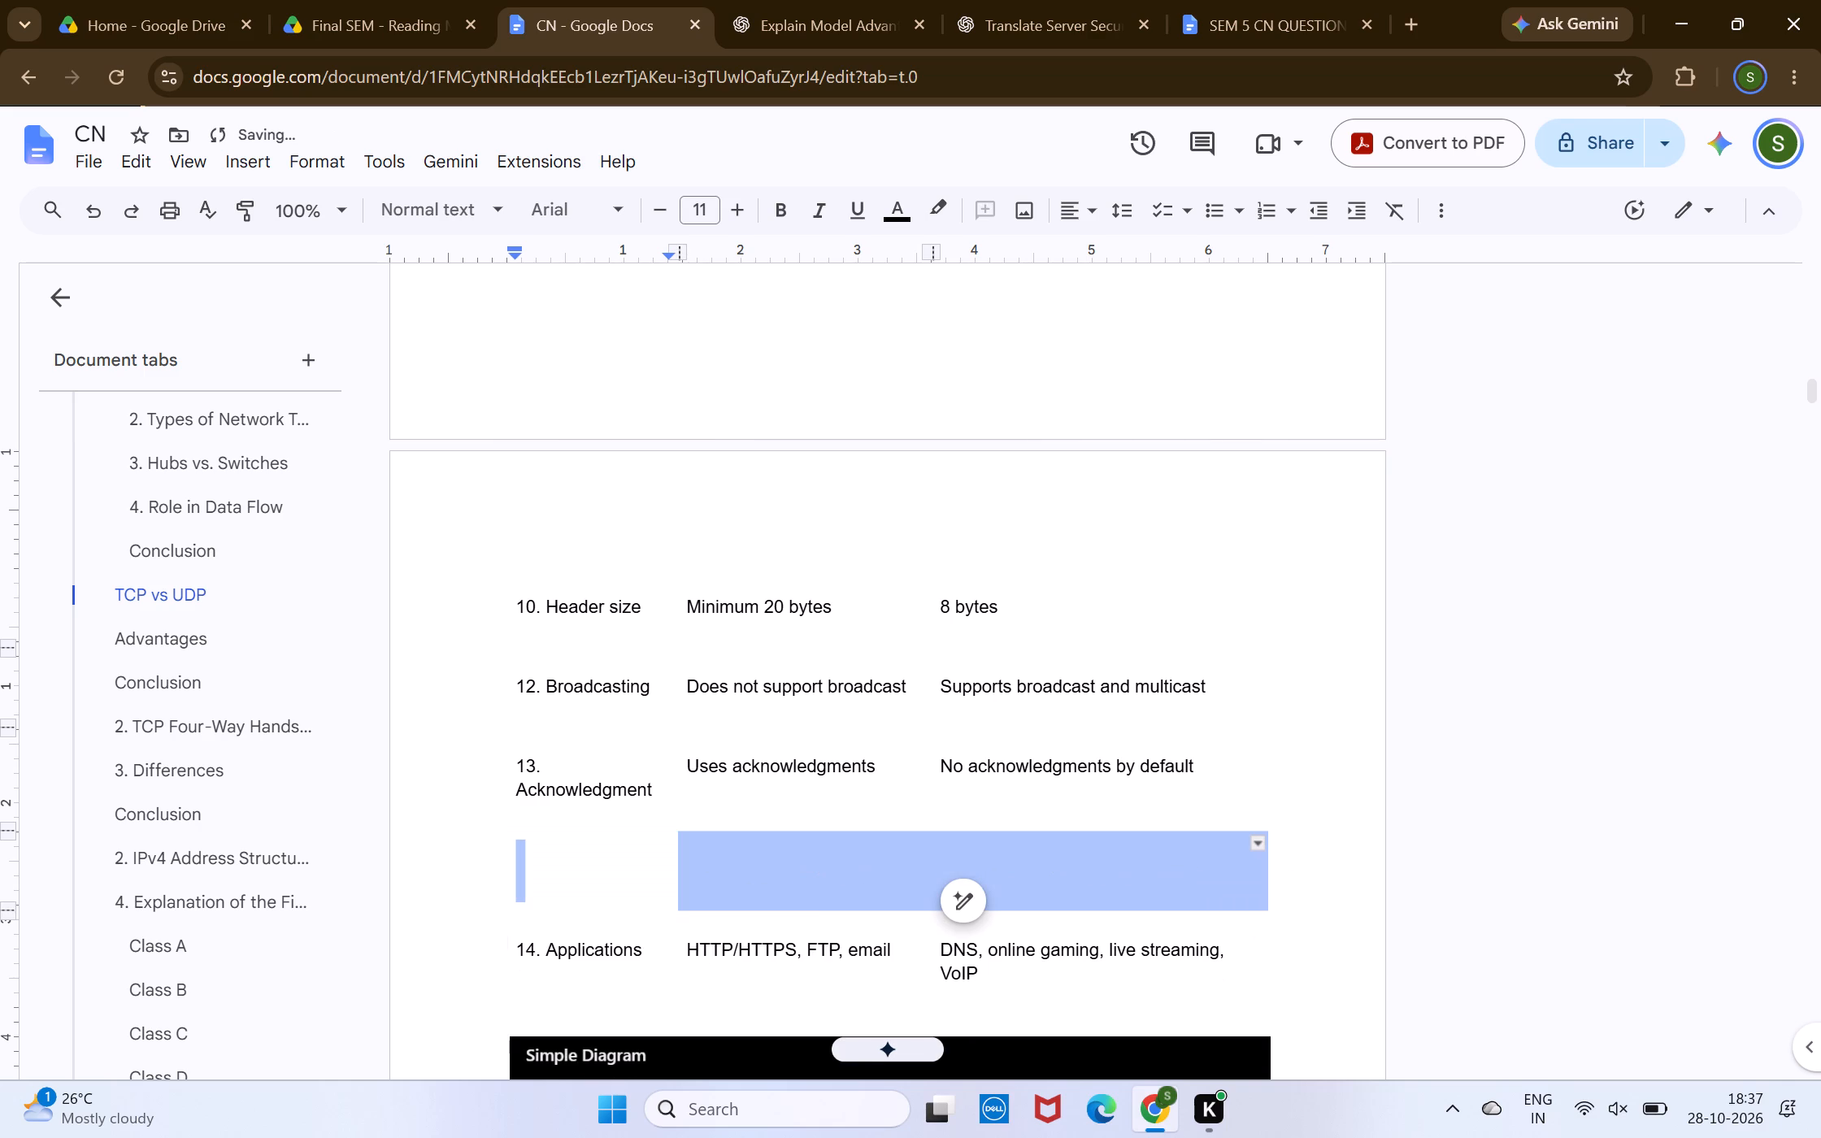
Remove the space between "13." and "Acknowledgment" in the row label.
left_click(511, 785)
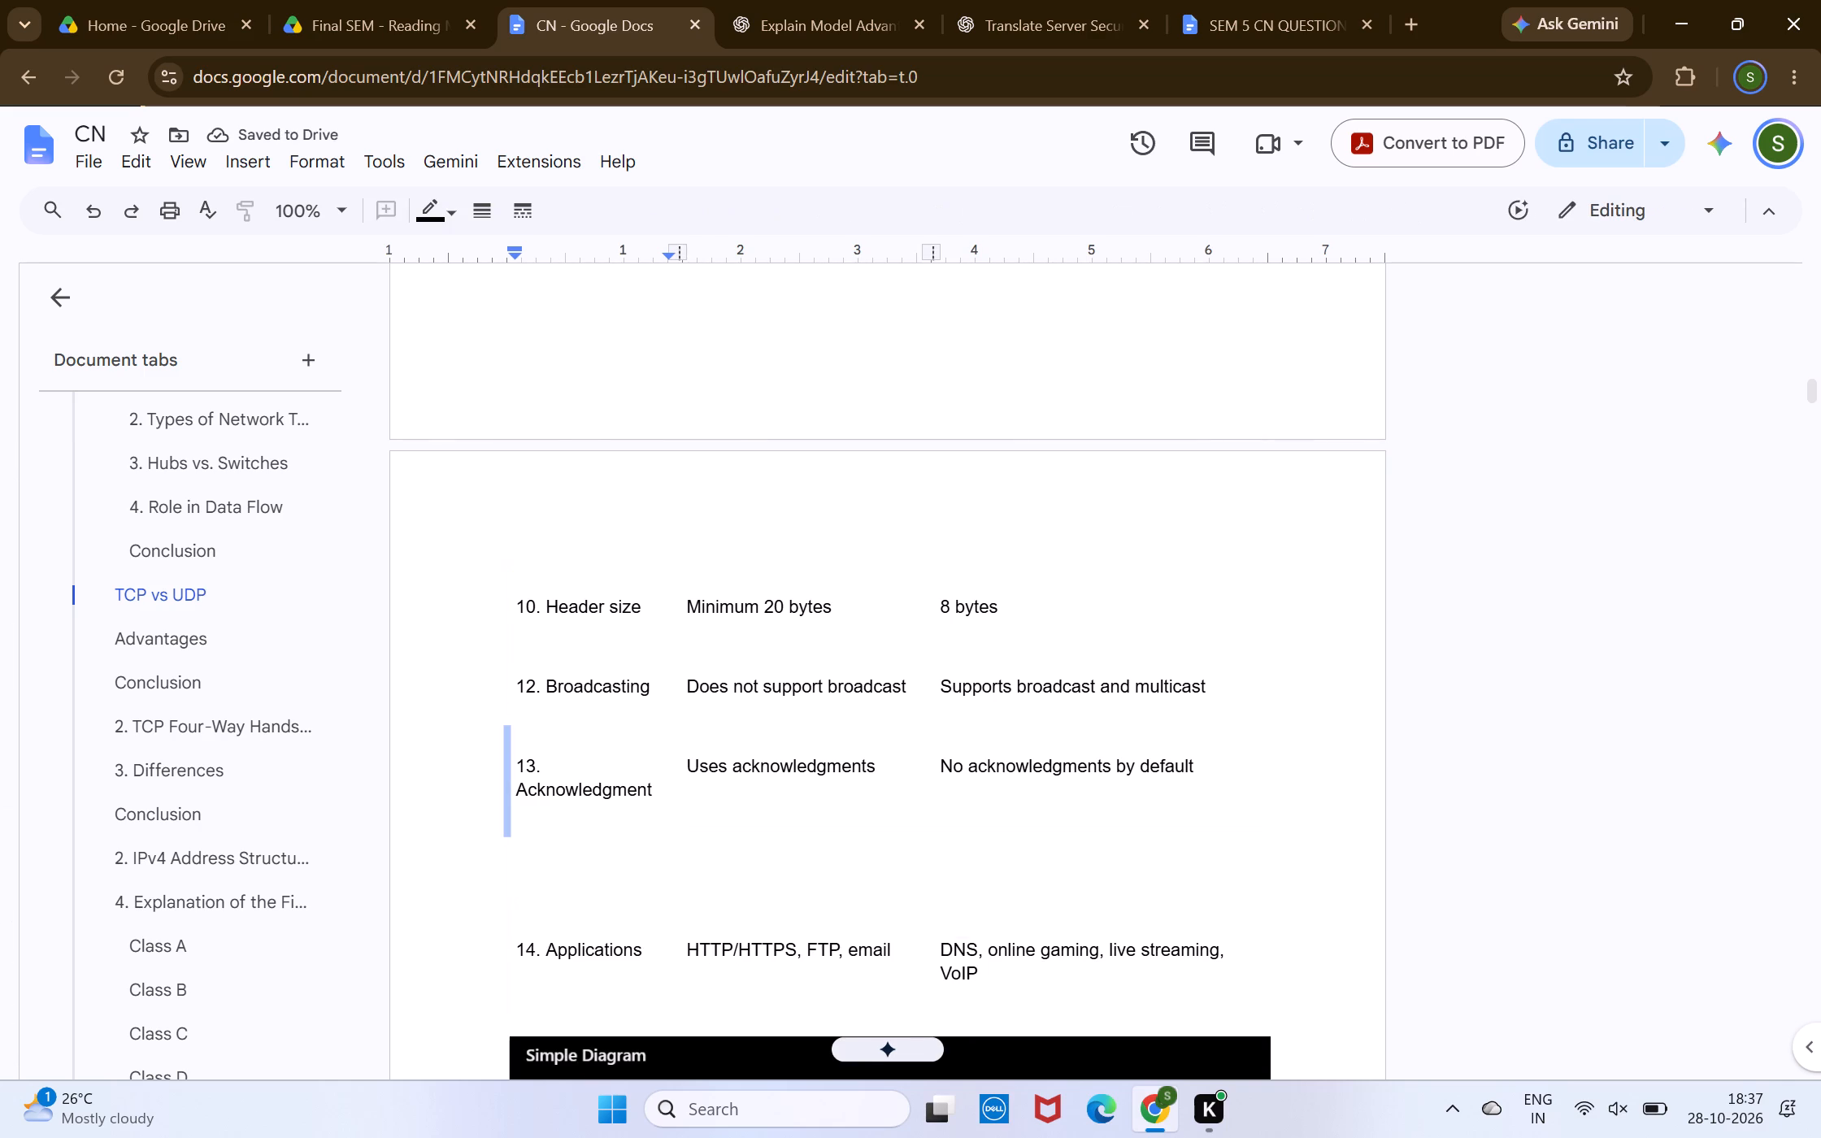
key("Right")
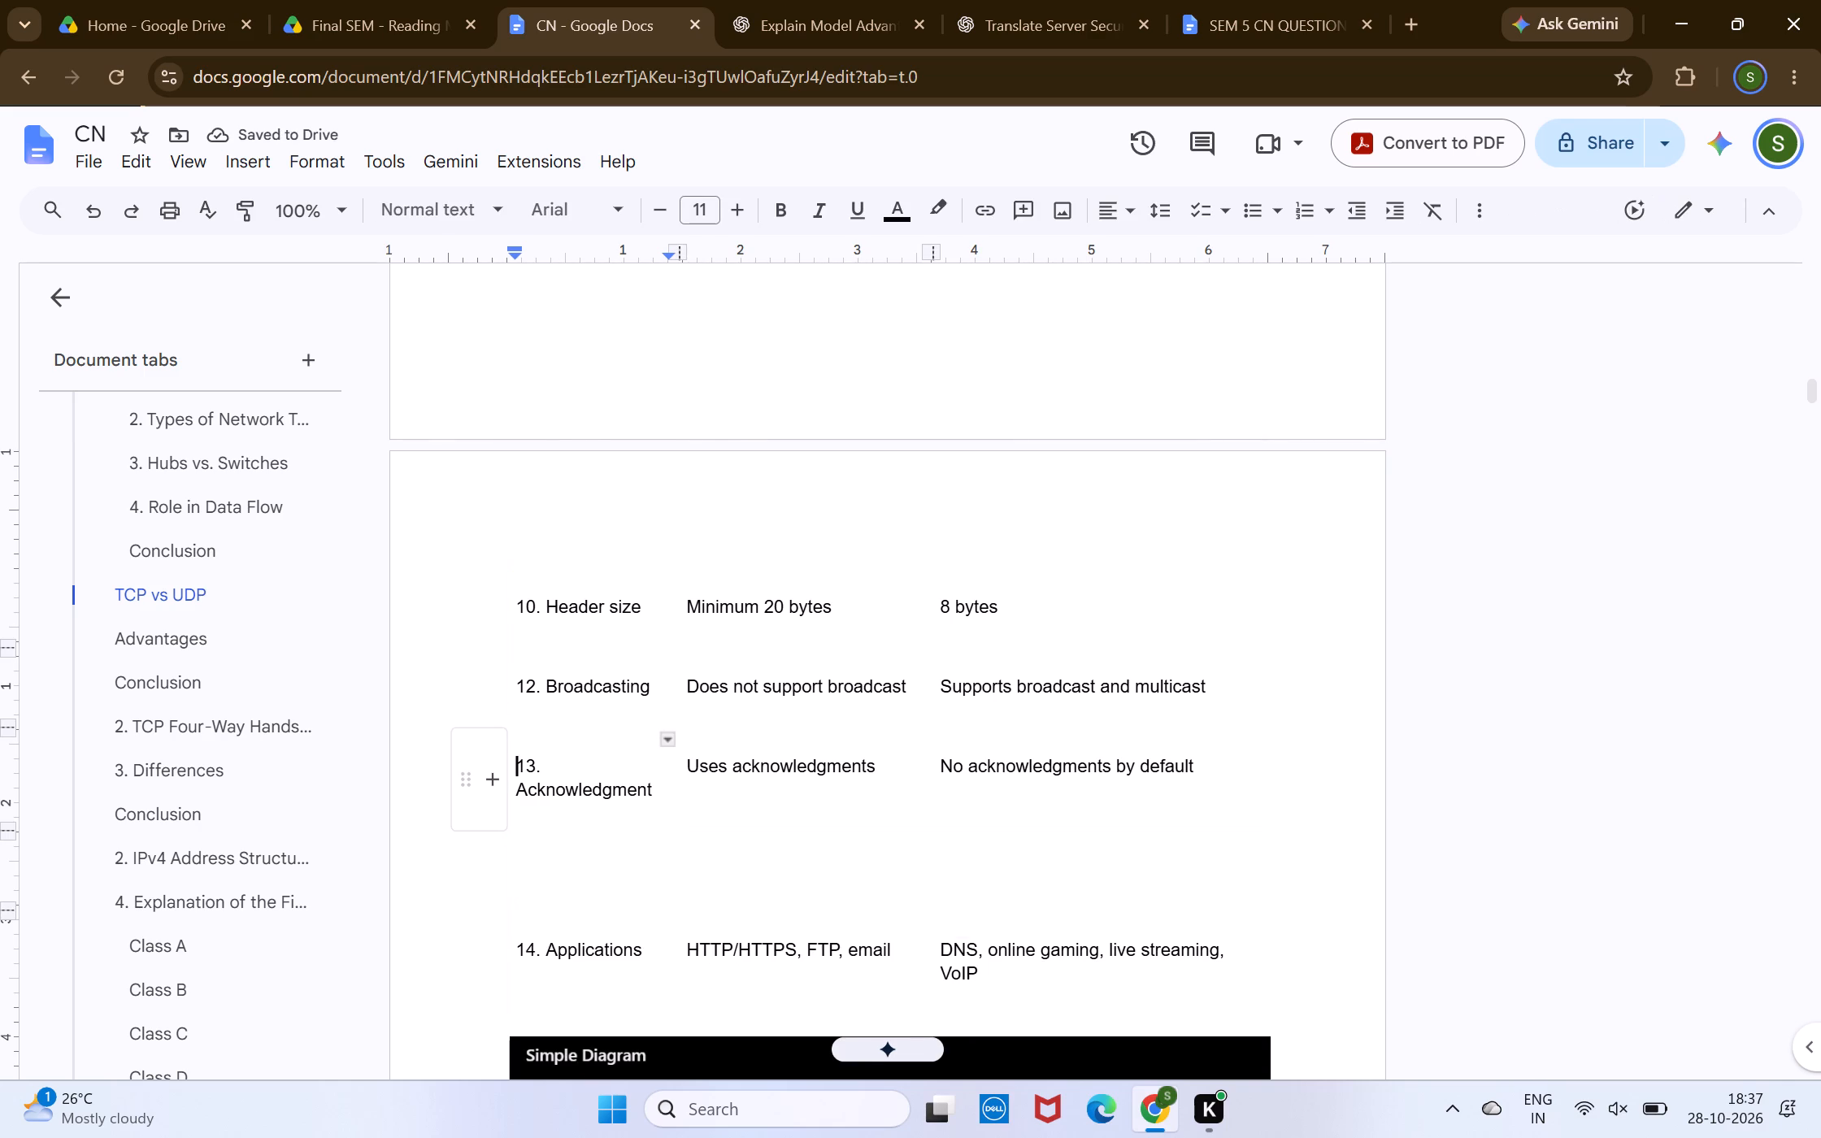
left_click(514, 787)
key("BackSpace")
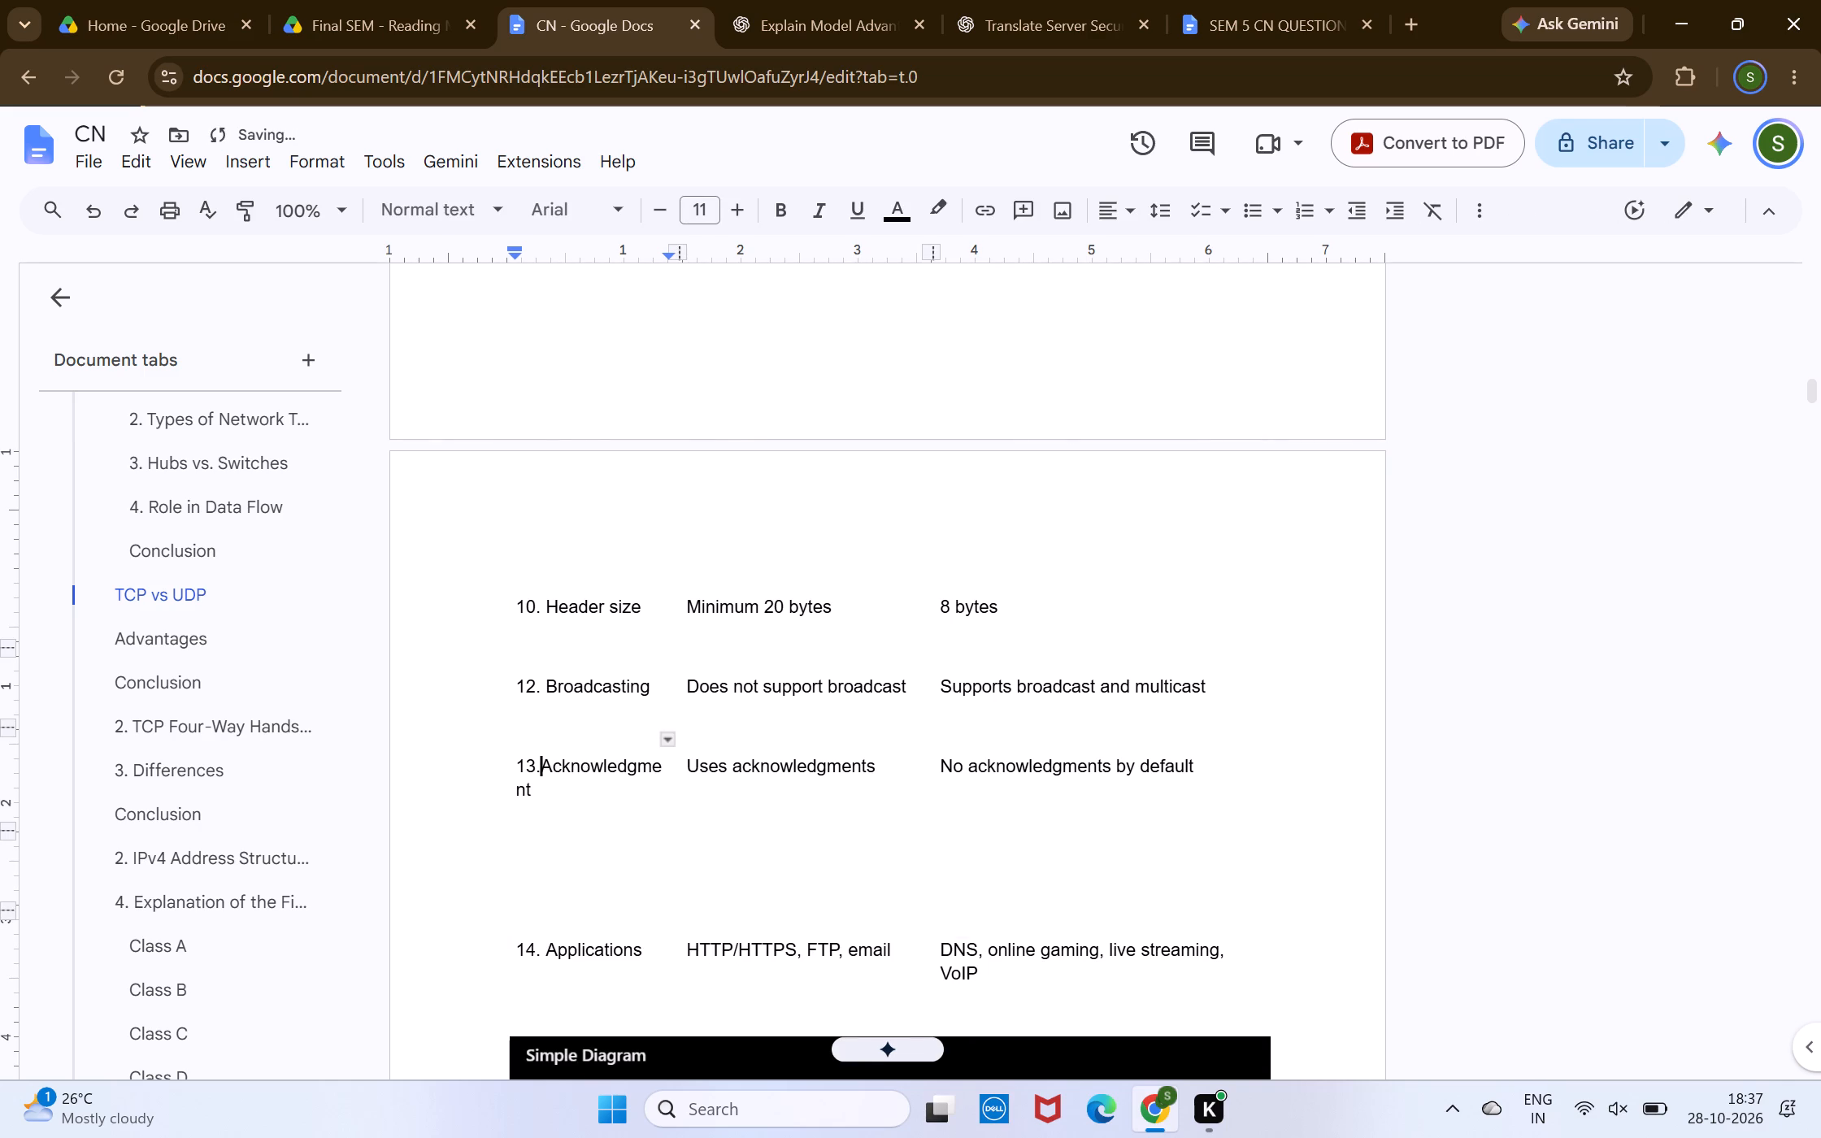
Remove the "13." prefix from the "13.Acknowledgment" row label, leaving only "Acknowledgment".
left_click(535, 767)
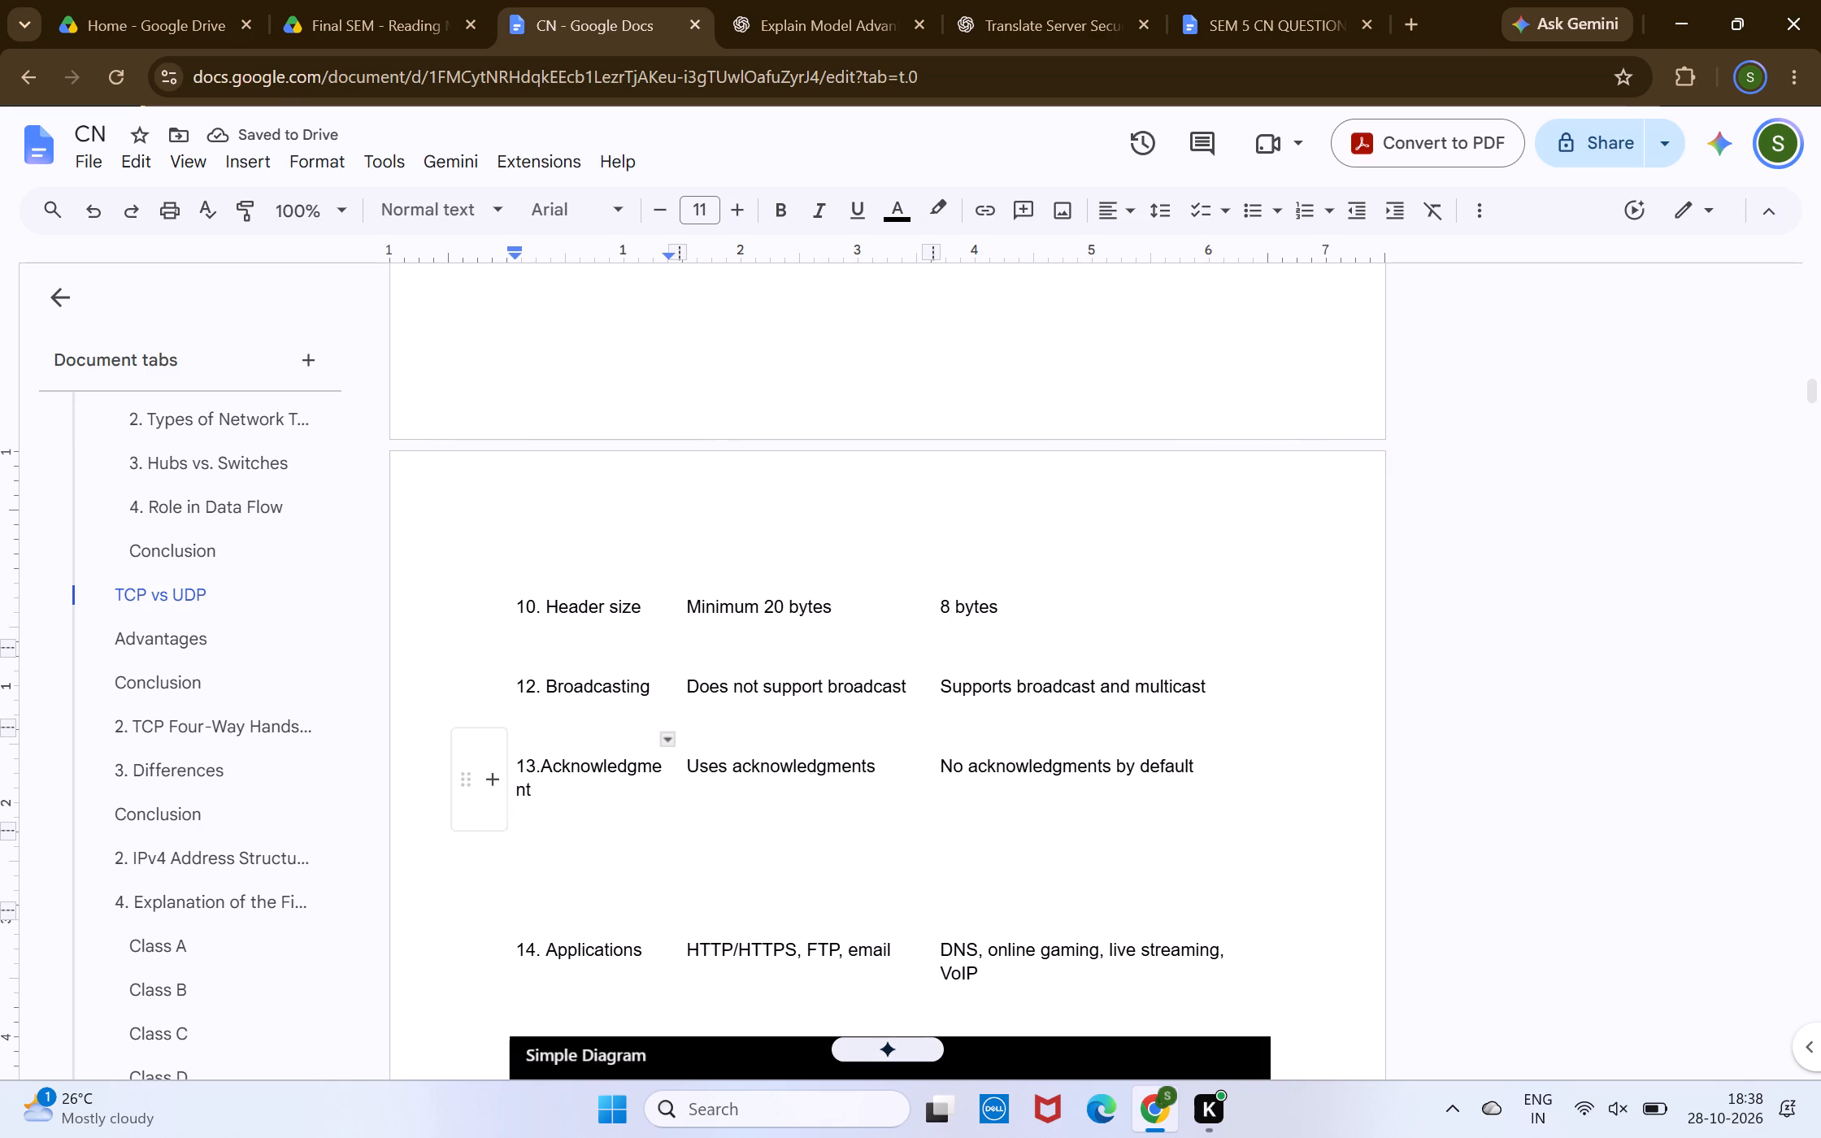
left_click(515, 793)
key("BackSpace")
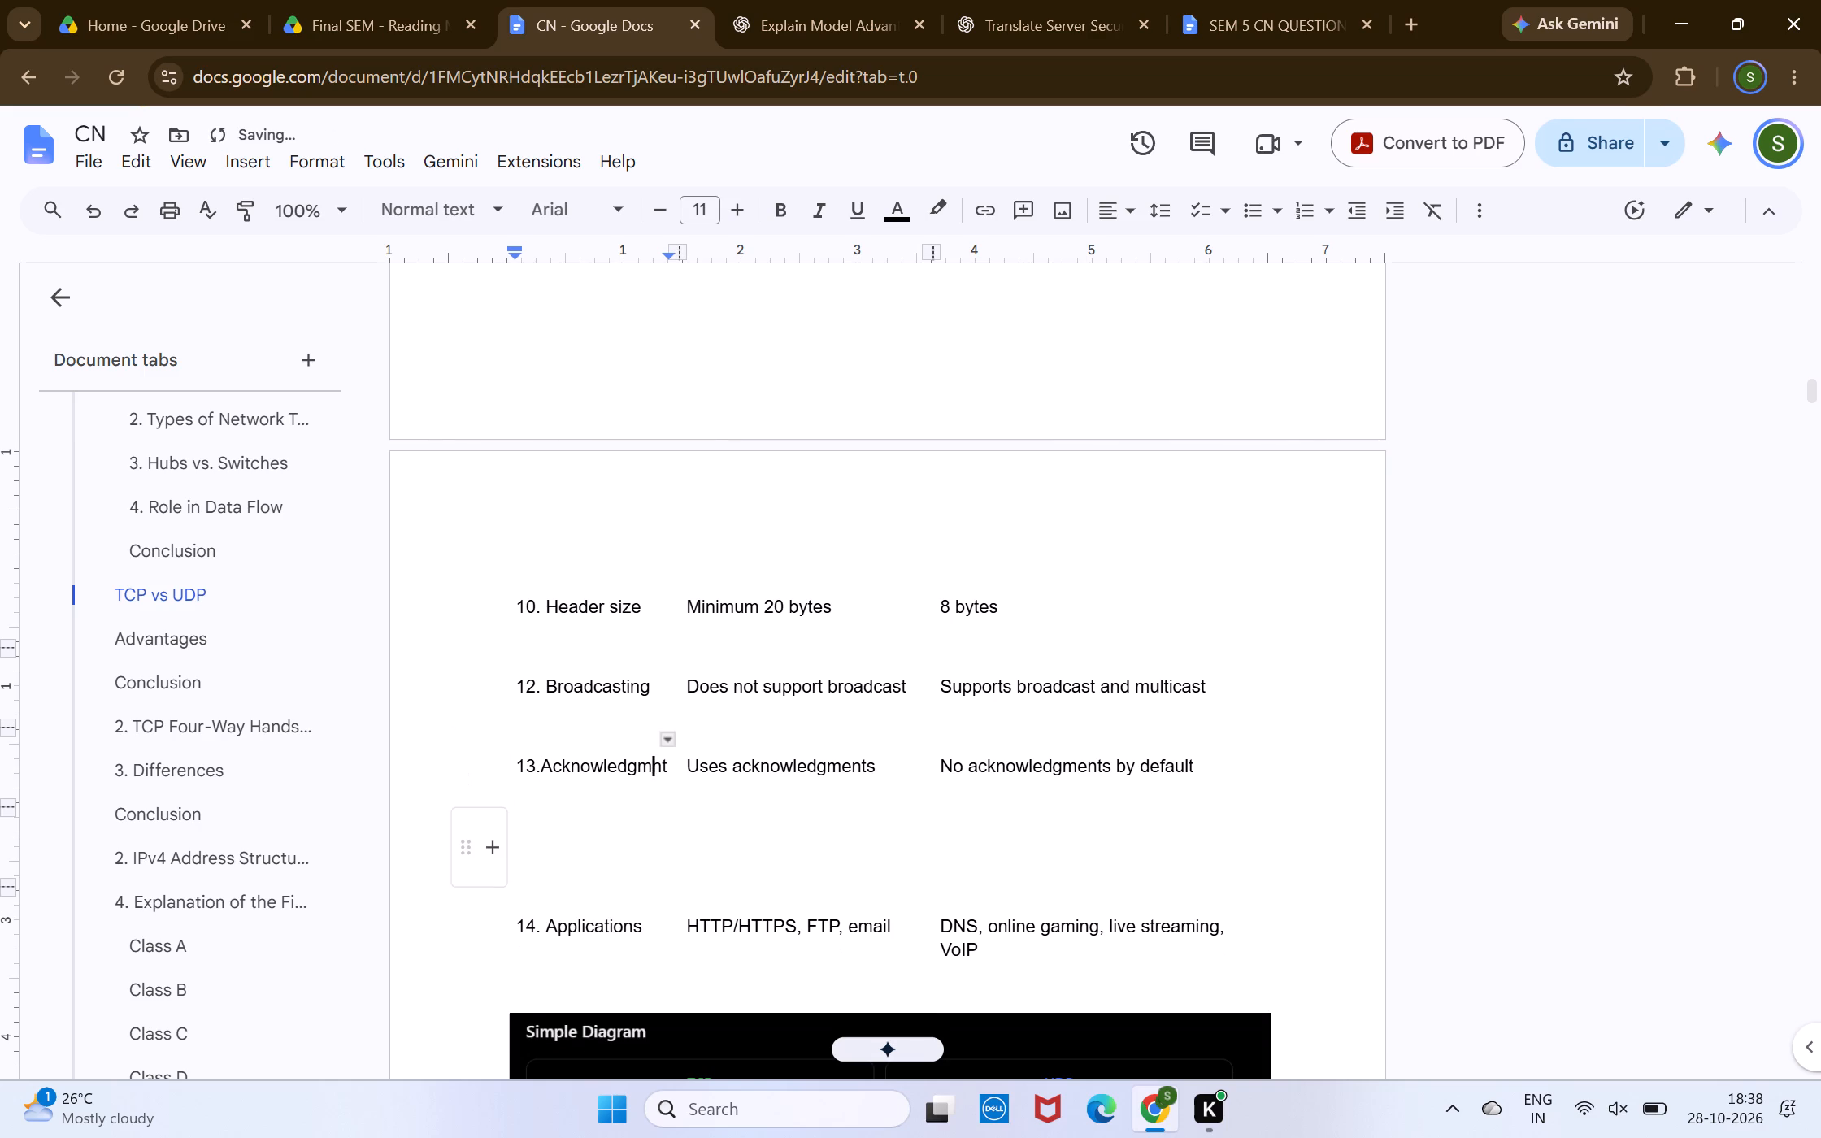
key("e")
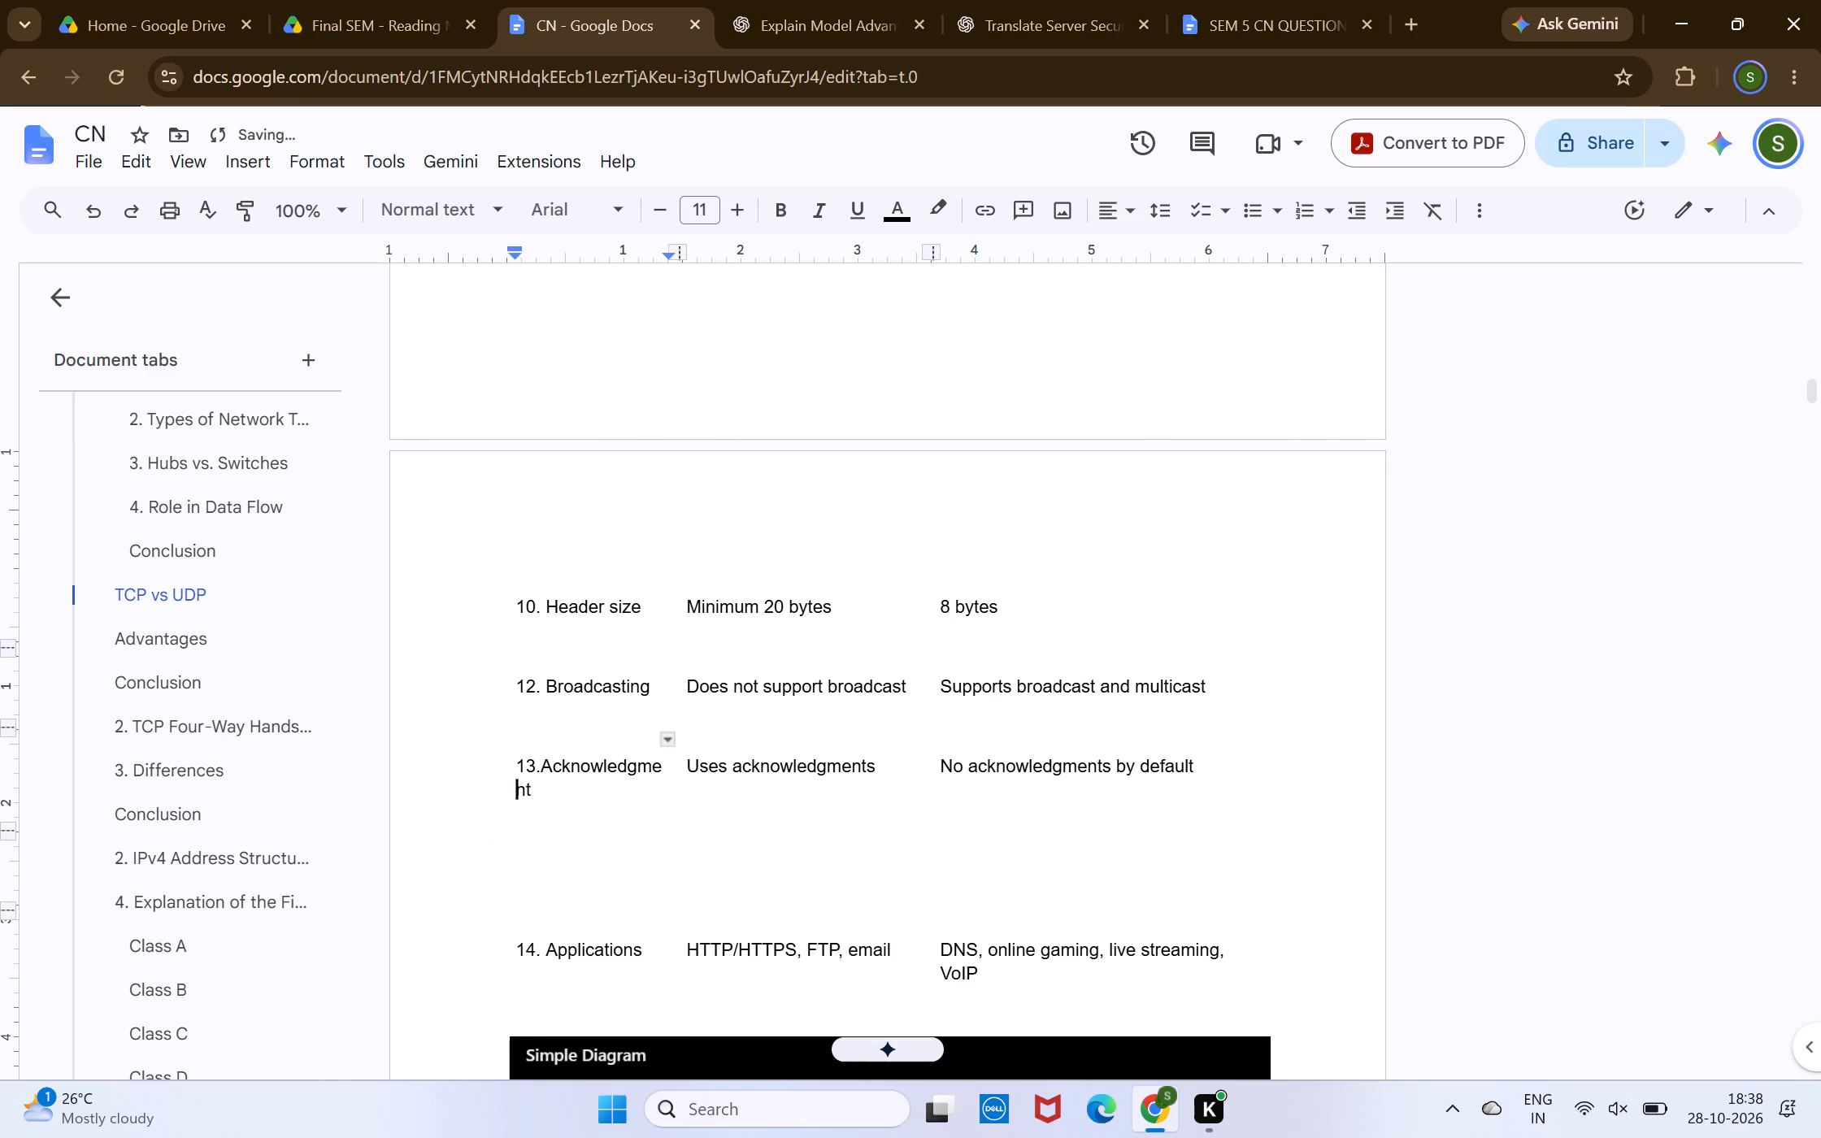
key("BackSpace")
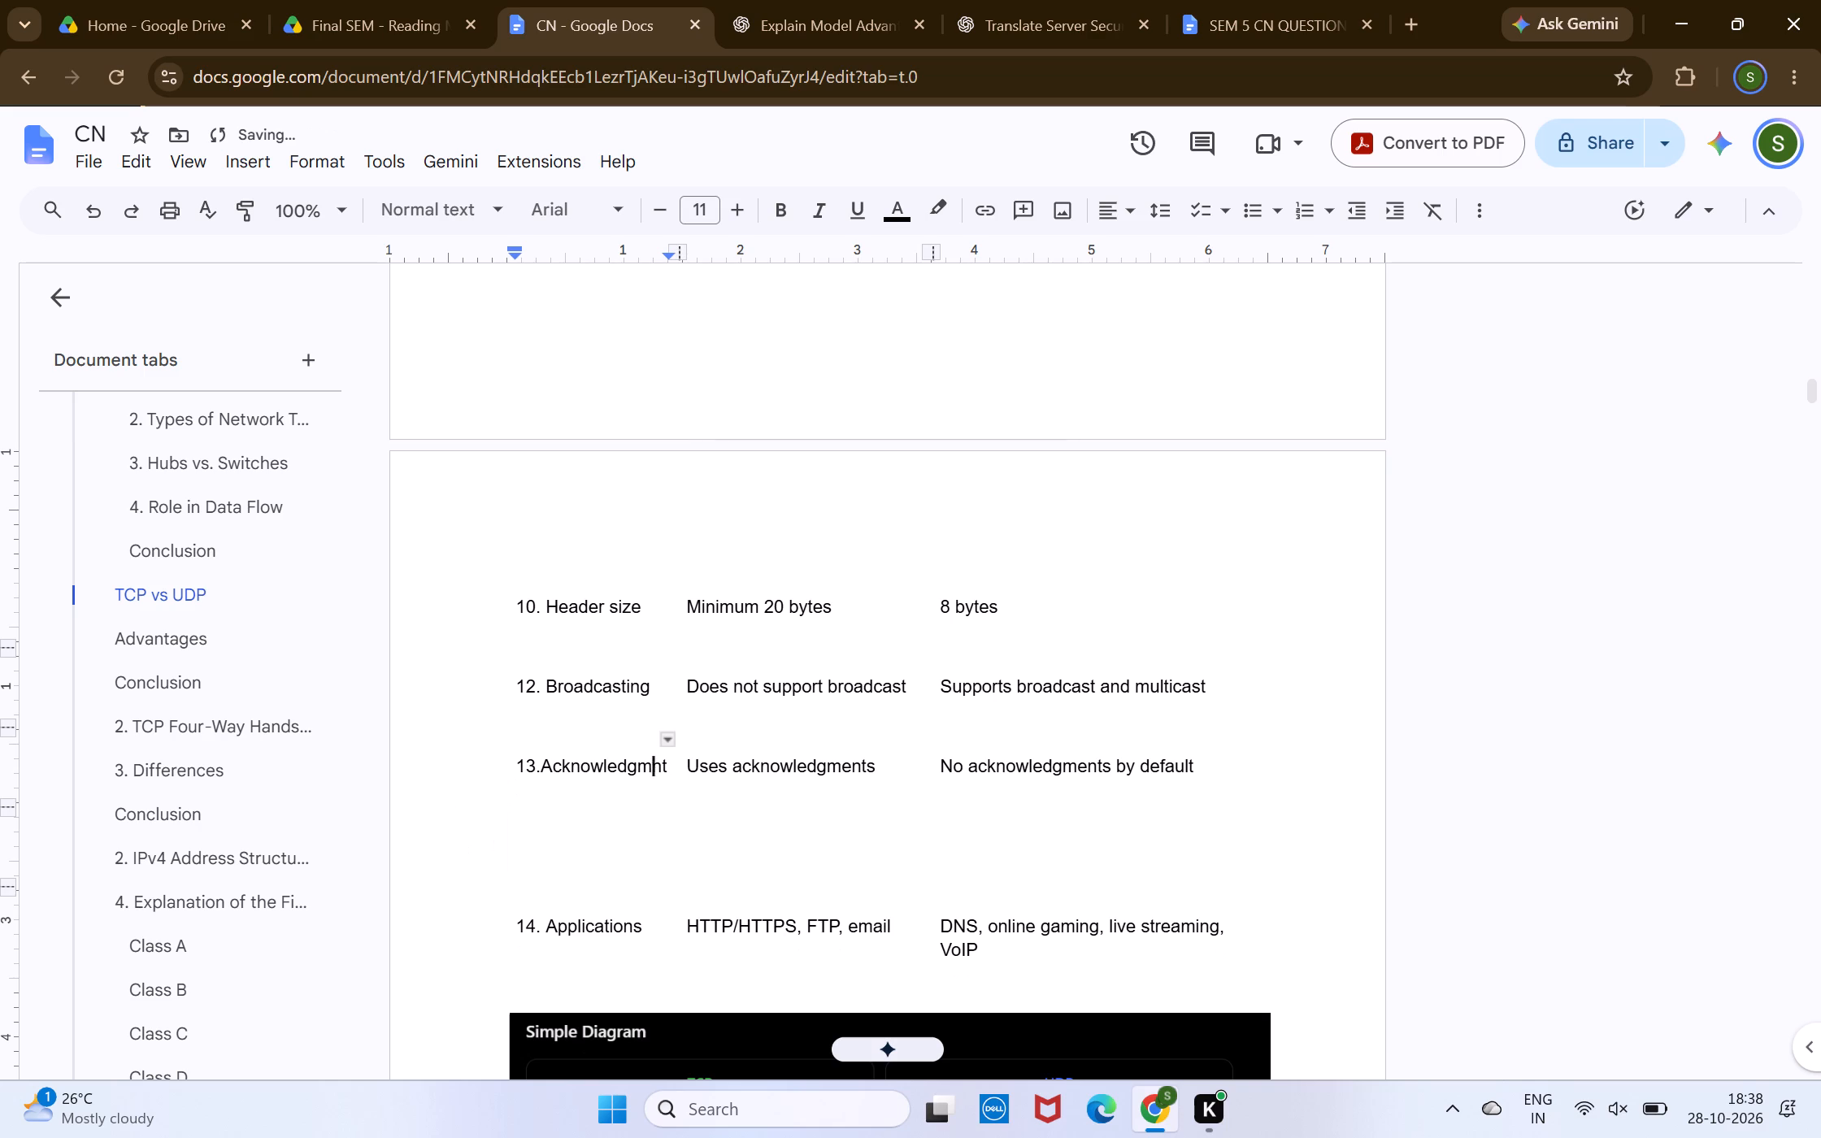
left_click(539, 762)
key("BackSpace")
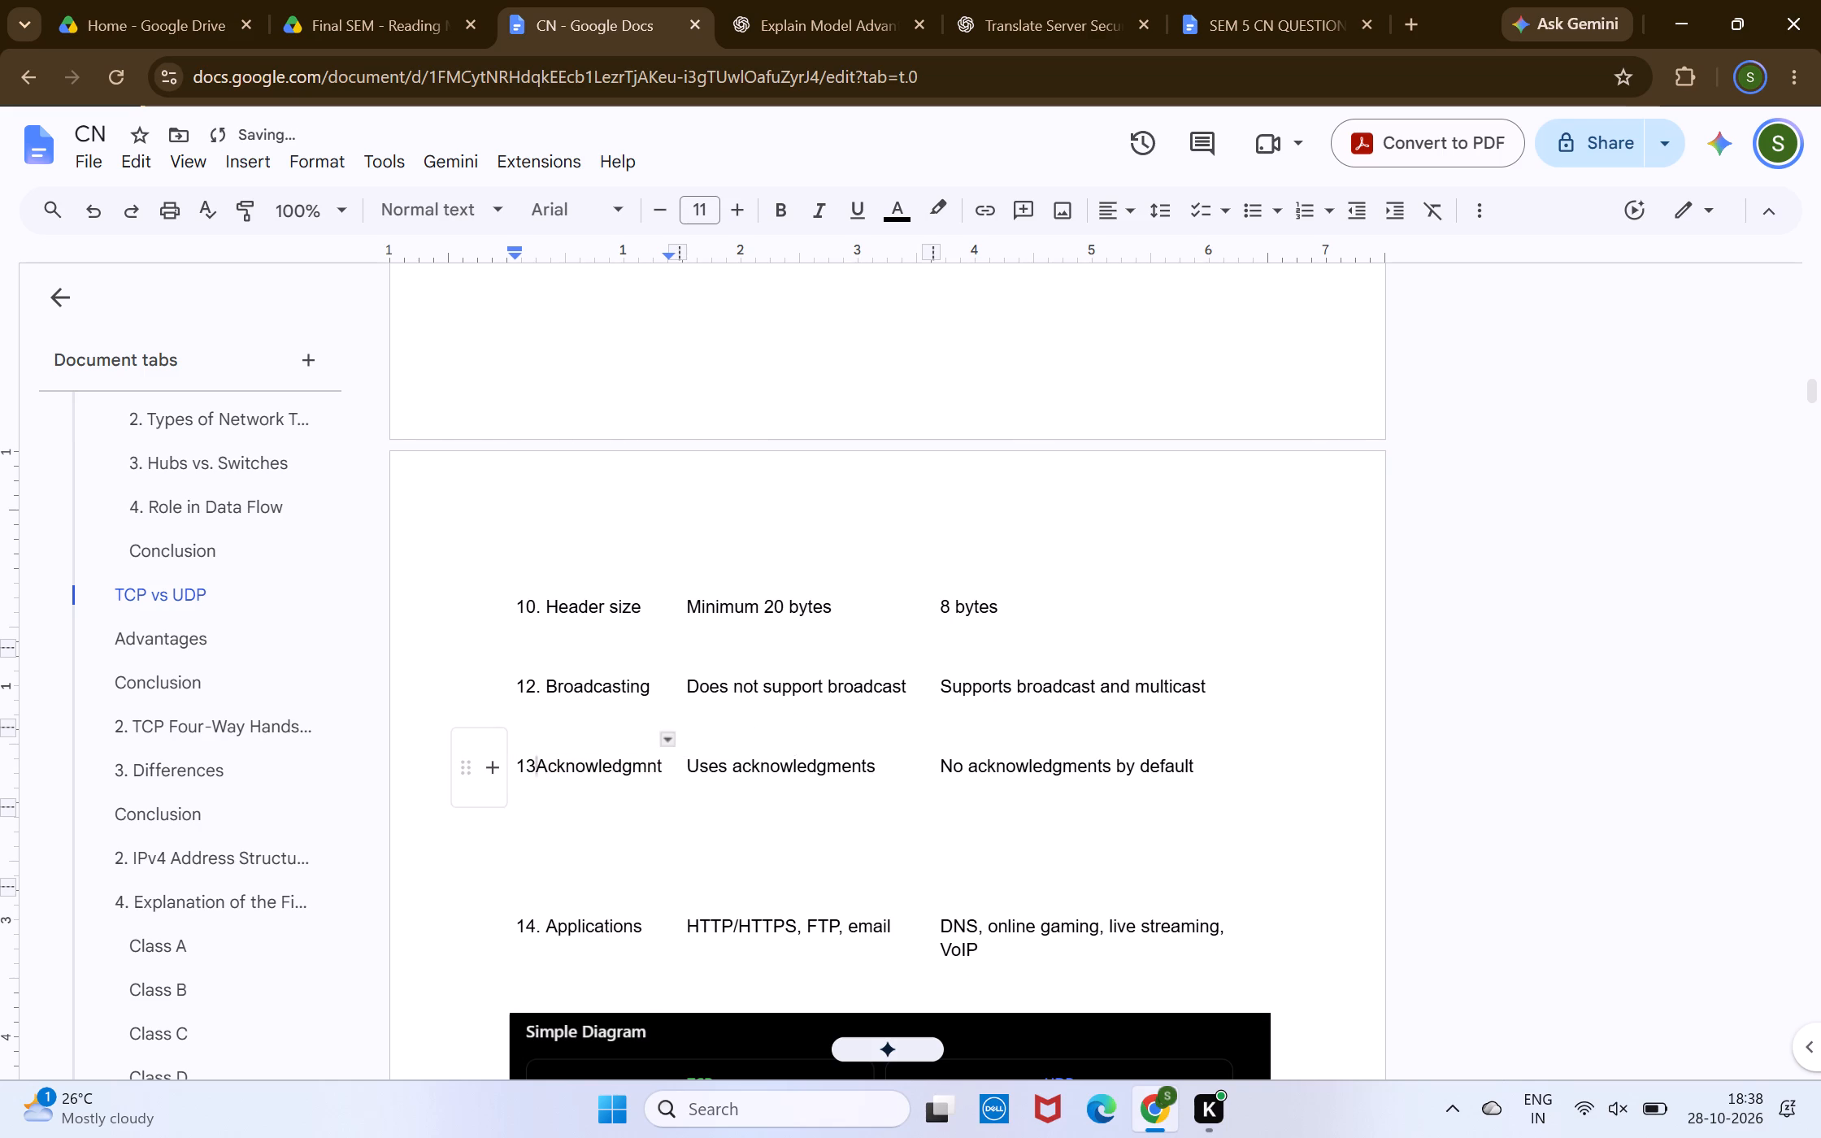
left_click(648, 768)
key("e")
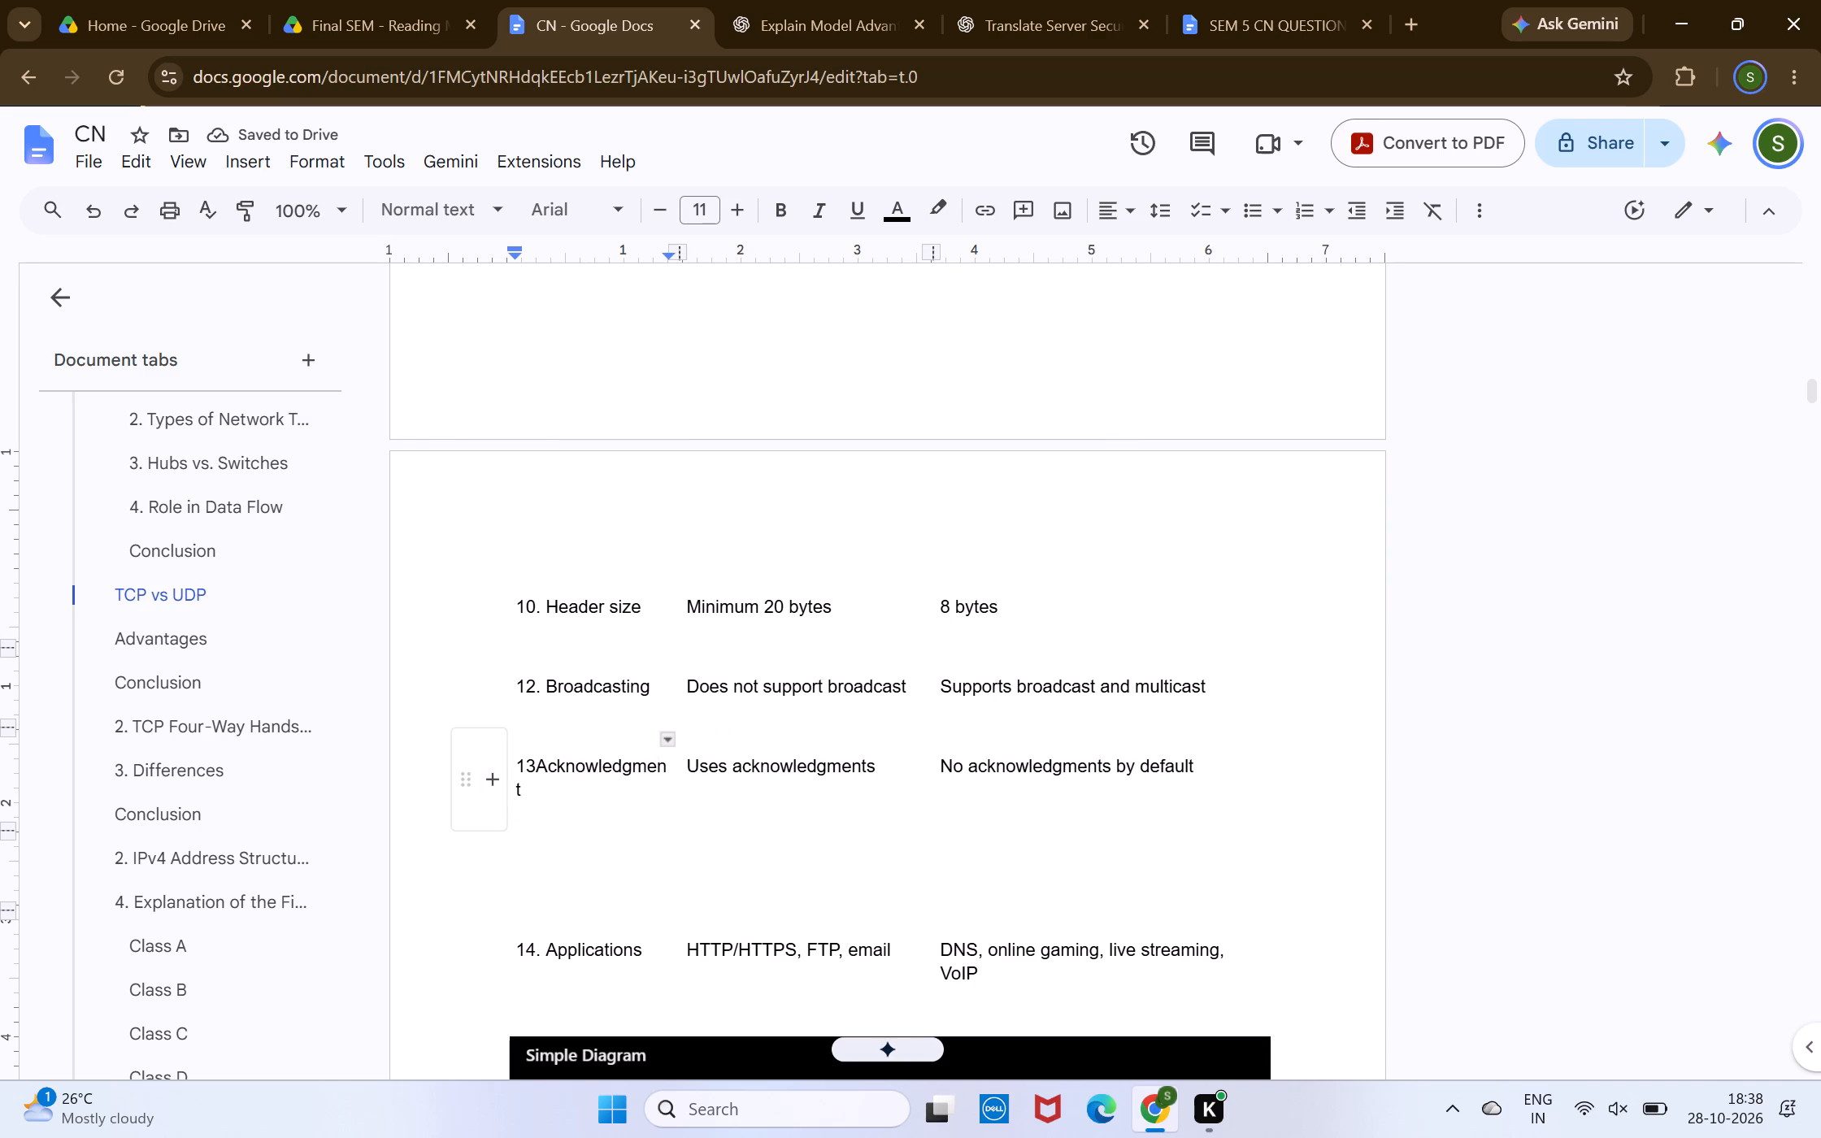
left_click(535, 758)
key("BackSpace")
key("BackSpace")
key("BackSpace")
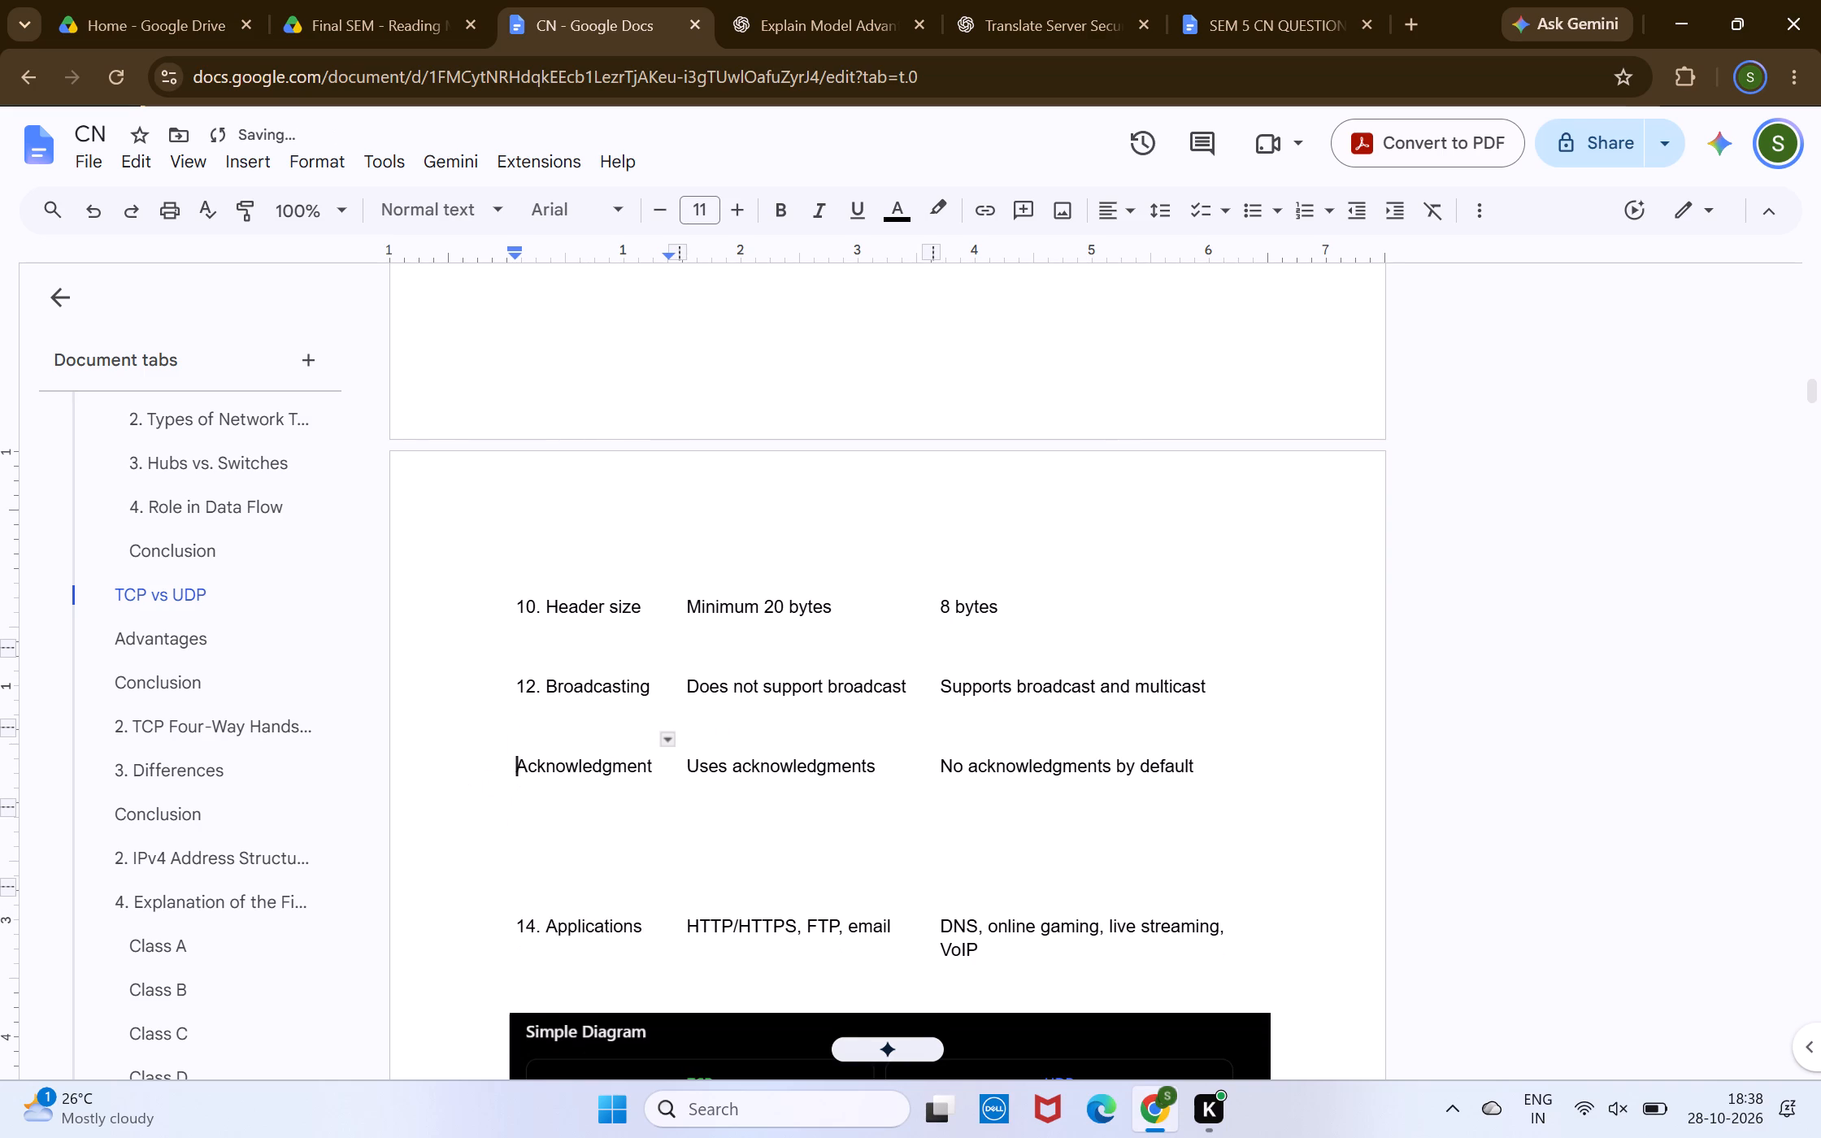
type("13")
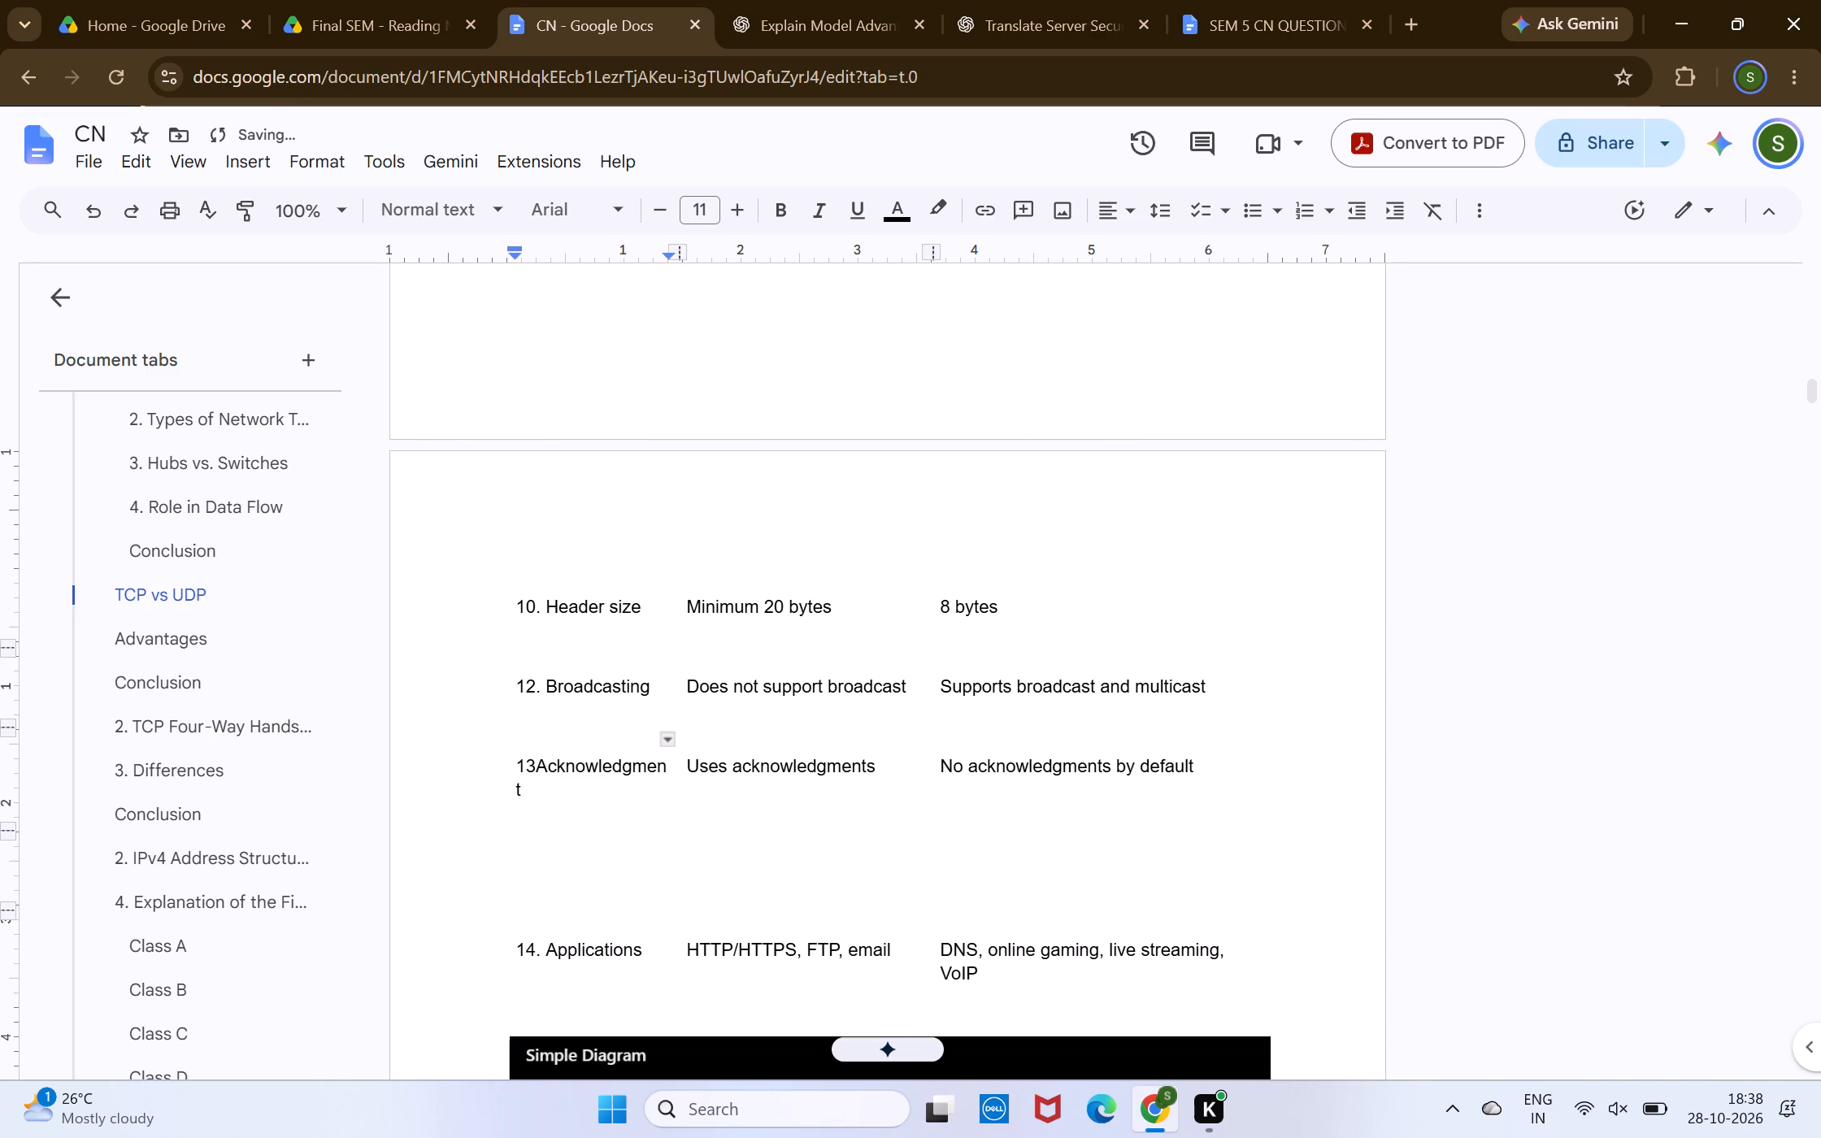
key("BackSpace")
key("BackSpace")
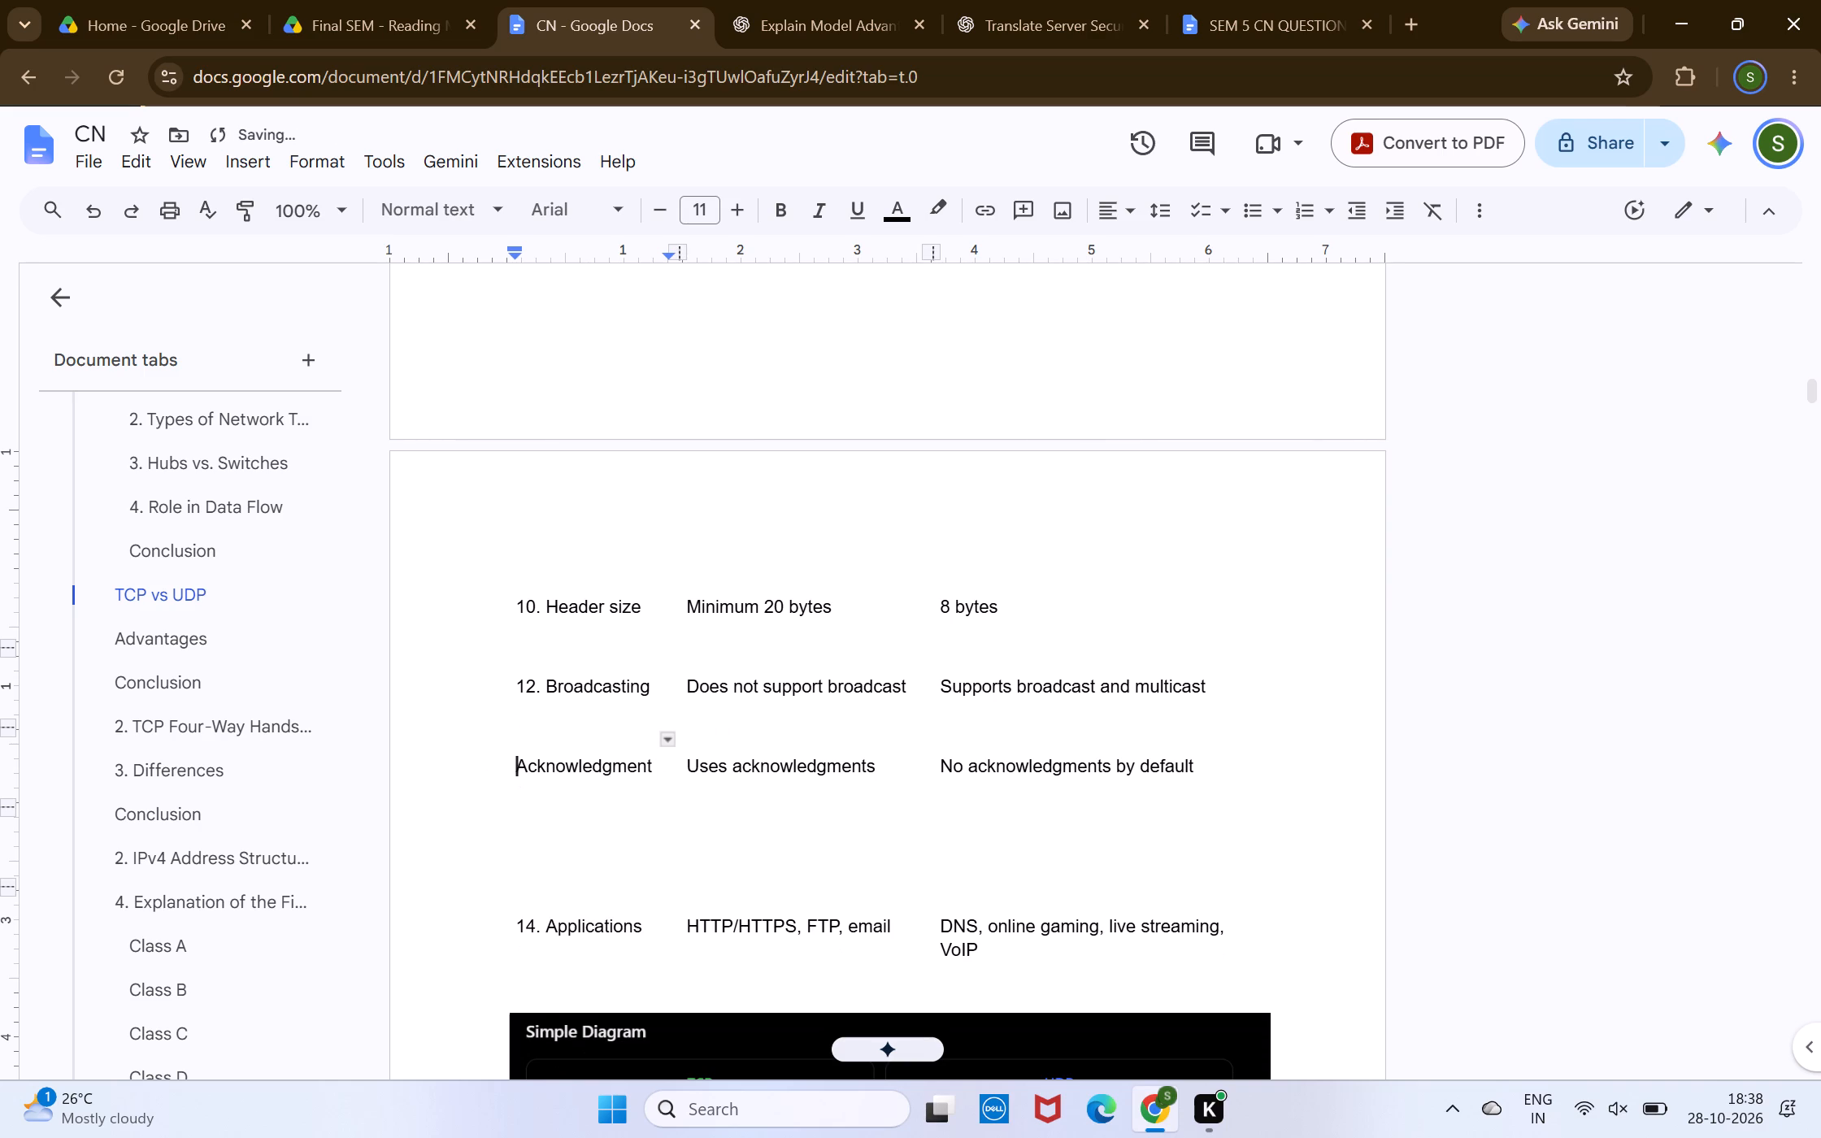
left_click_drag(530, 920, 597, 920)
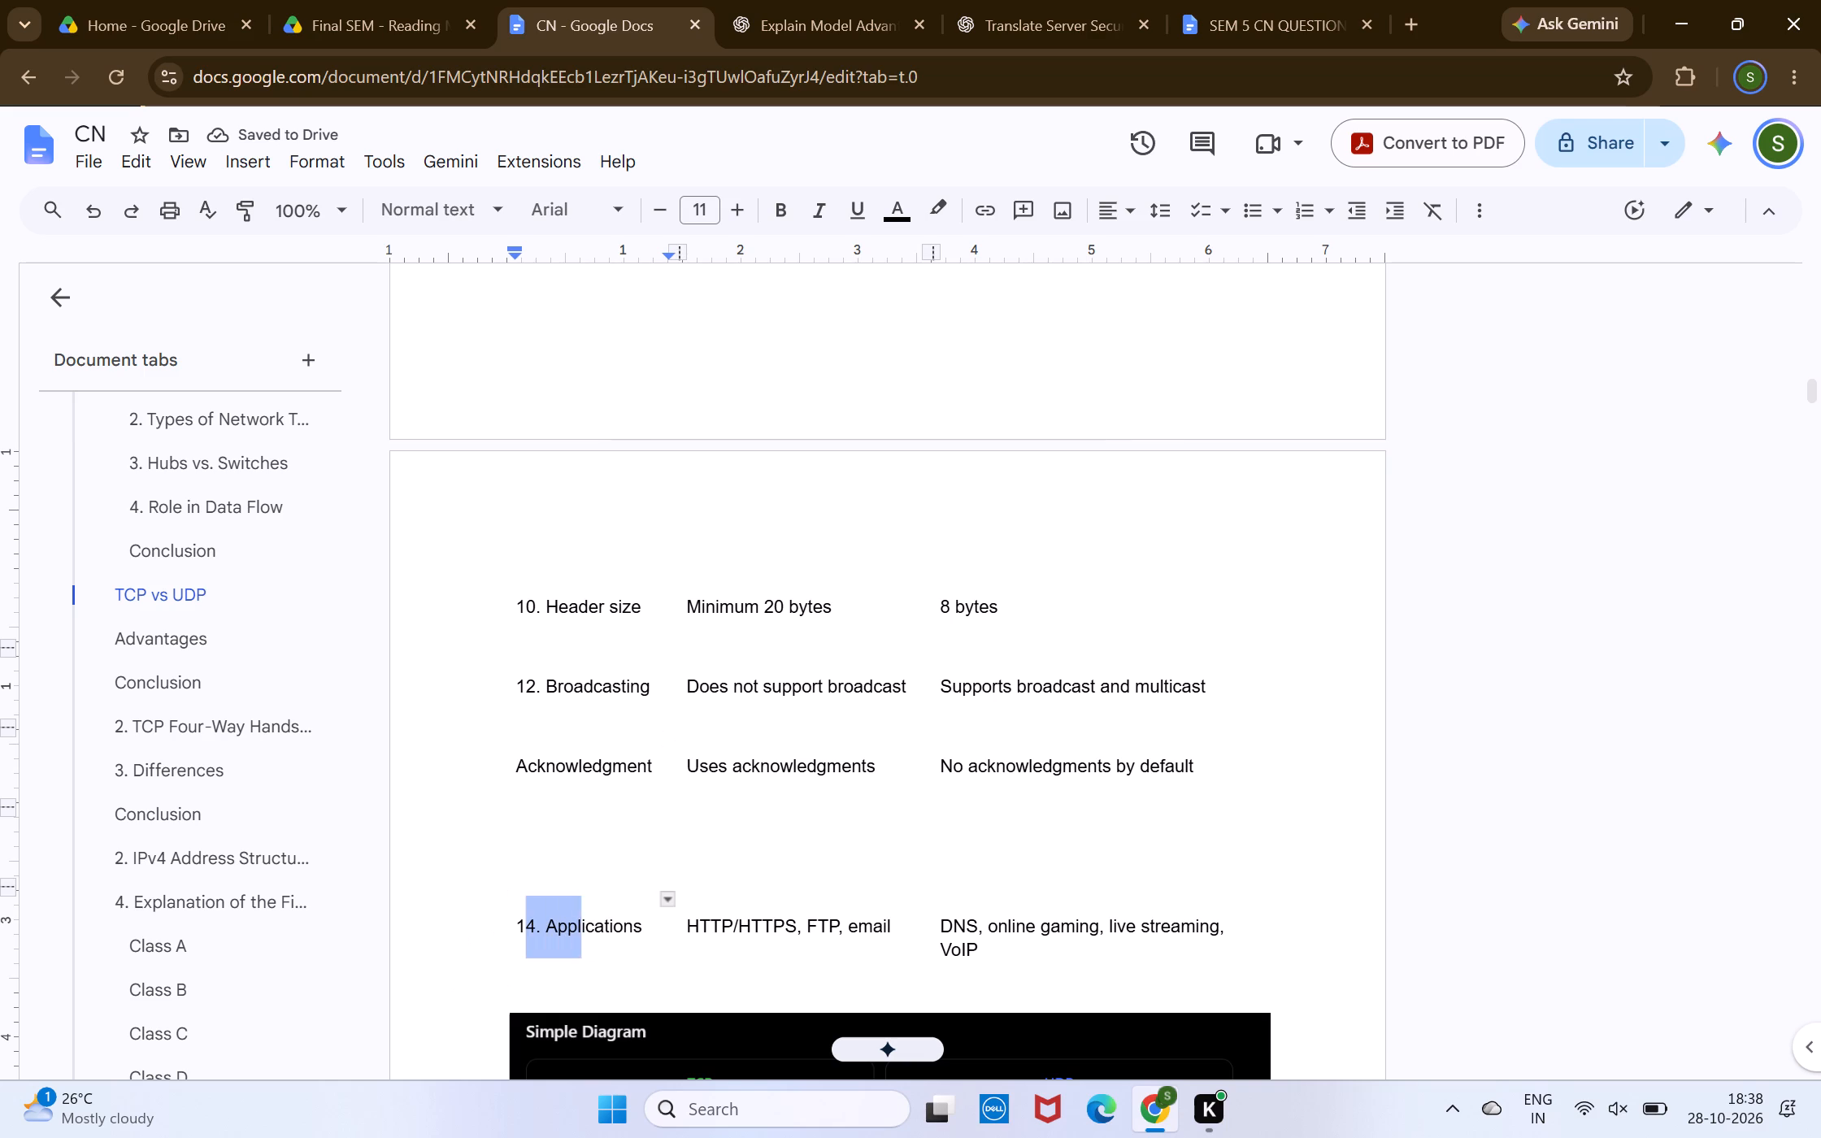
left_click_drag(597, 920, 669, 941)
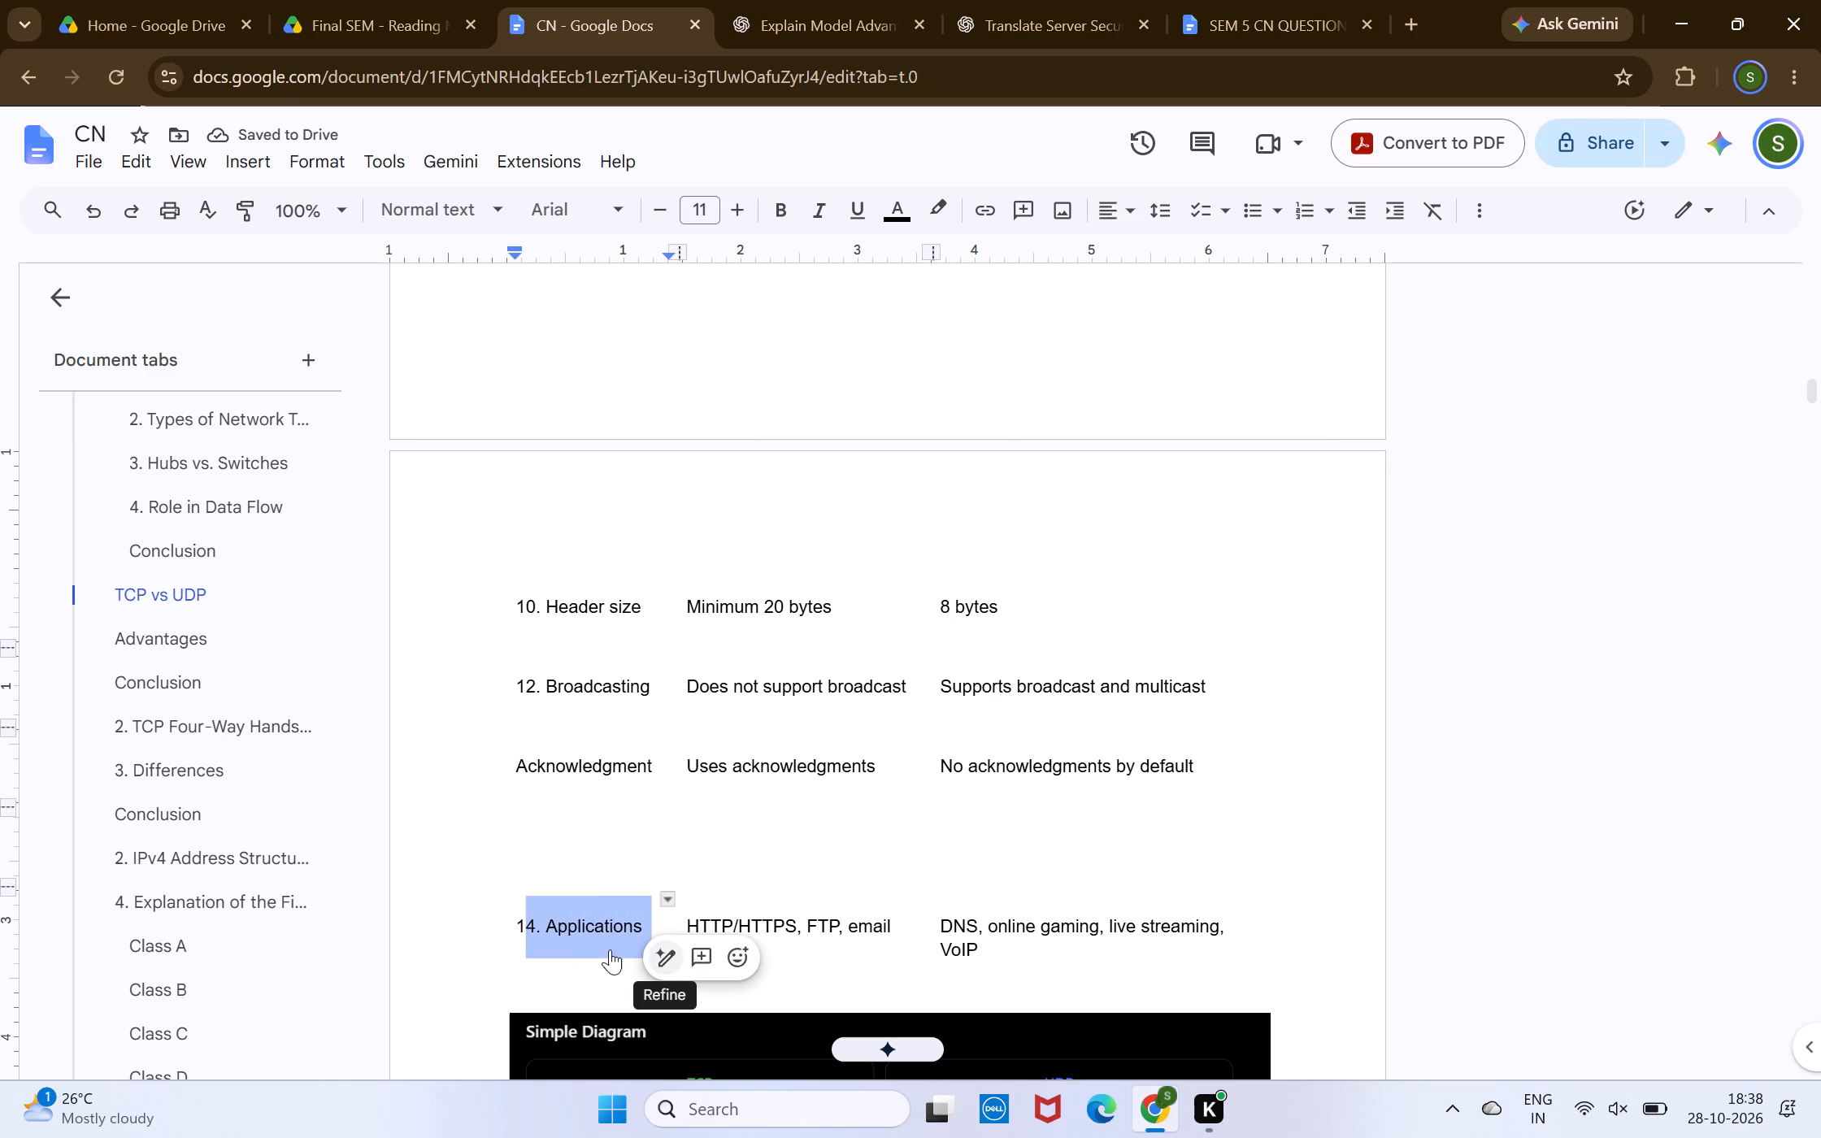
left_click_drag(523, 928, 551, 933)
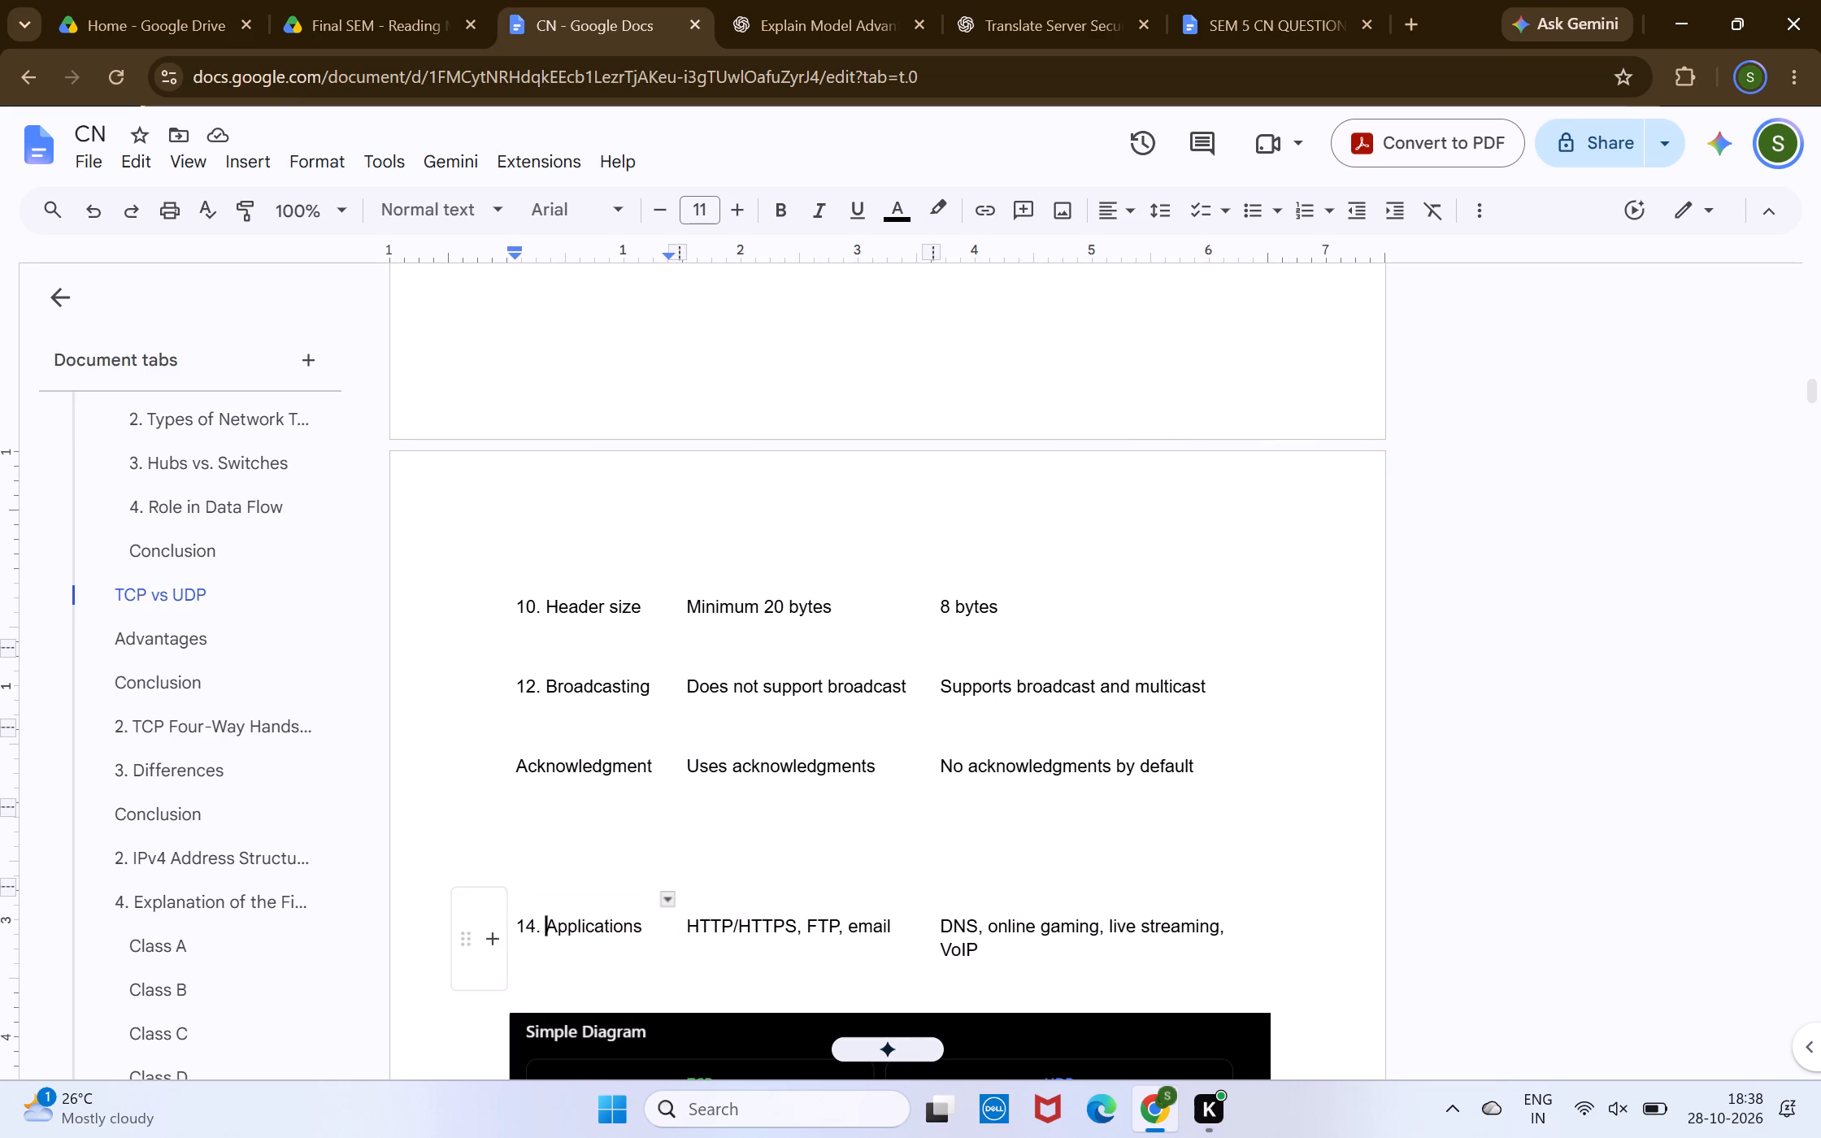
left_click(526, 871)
Undo the Broadcasting and Acknowledgment row moves and label edits back to where row "11. Data format" is still in the table.
key("ctrl+z")
key("ctrl+z")
key("ctrl+z")
key("ctrl+z")
key("ctrl+z")
key("ctrl+z")
key("ctrl+z")
key("ctrl+z")
key("ctrl+z")
key("ctrl+z")
key("ctrl+z")
key("ctrl+z")
key("ctrl+z")
key("ctrl+z")
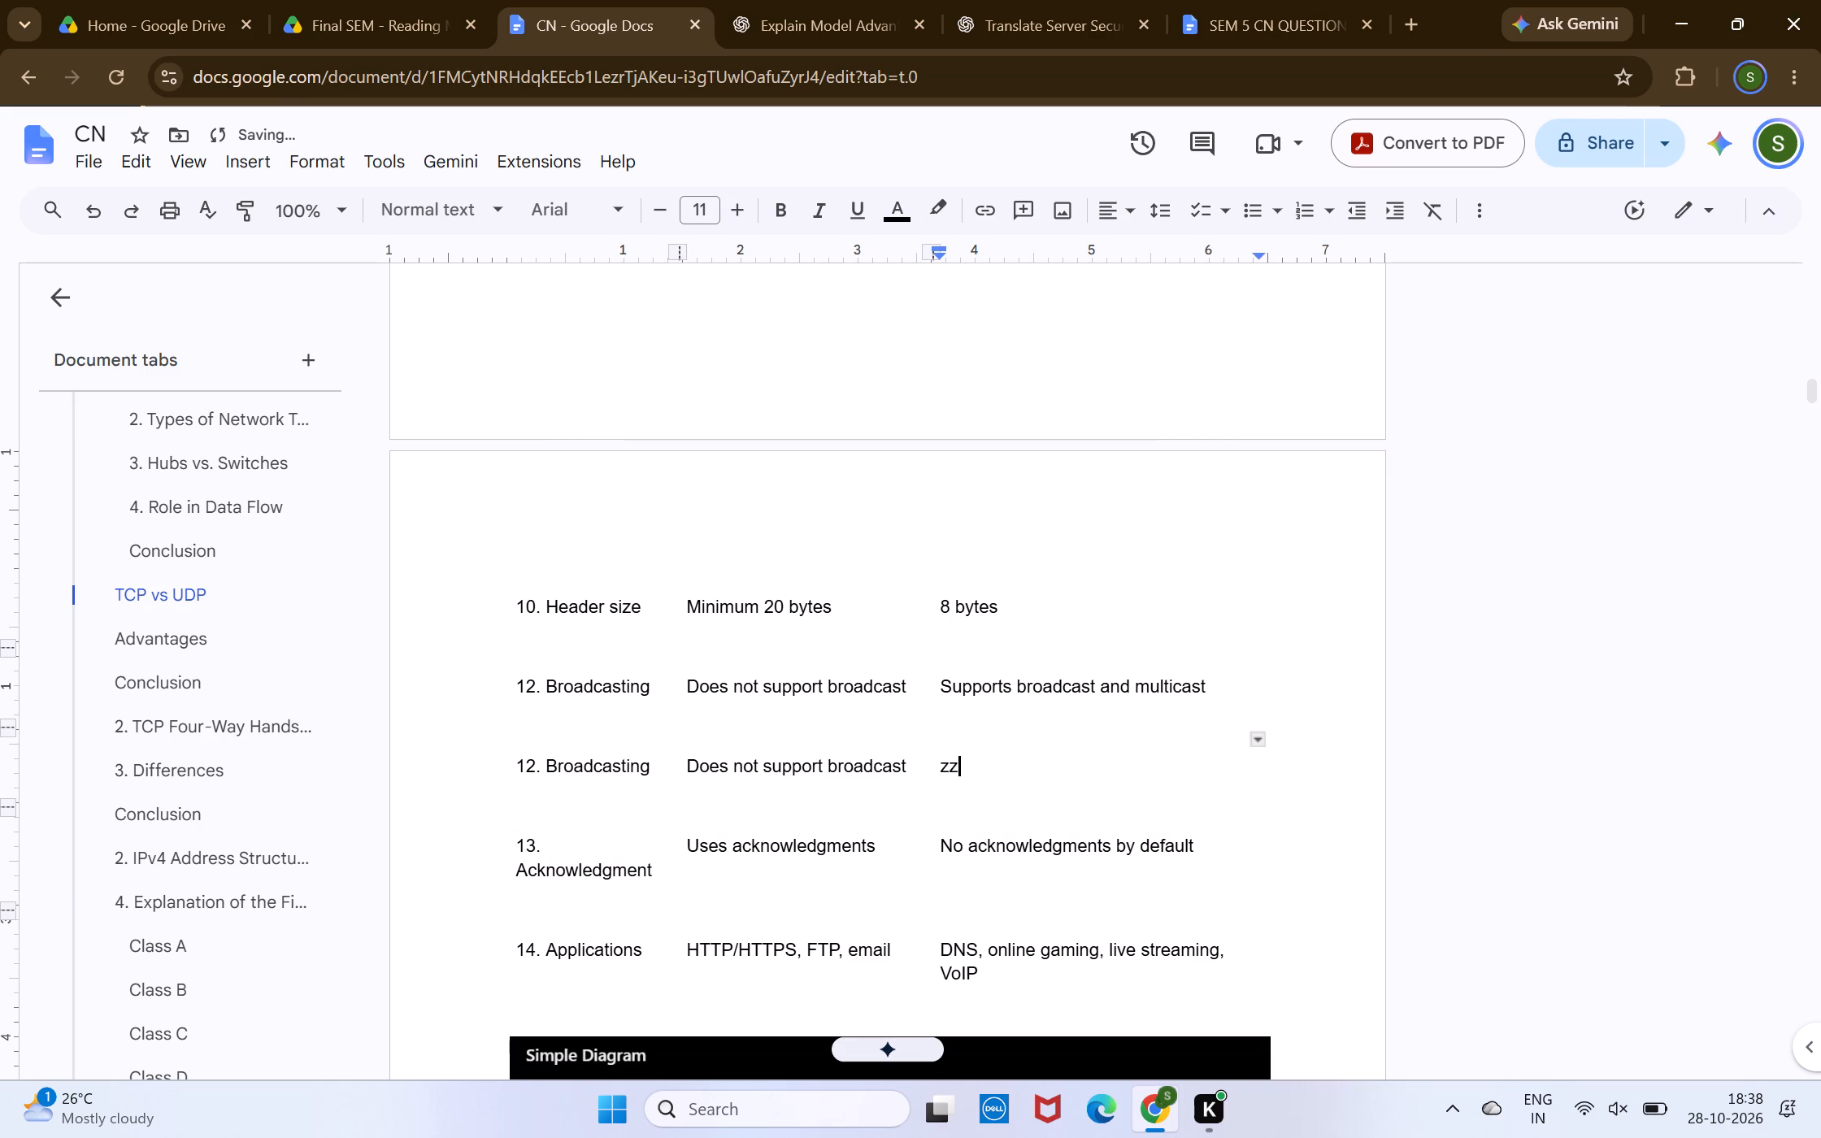
key("ctrl+BackSpace")
key("ctrl+BackSpace")
key("ctrl+z")
key("ctrl+z")
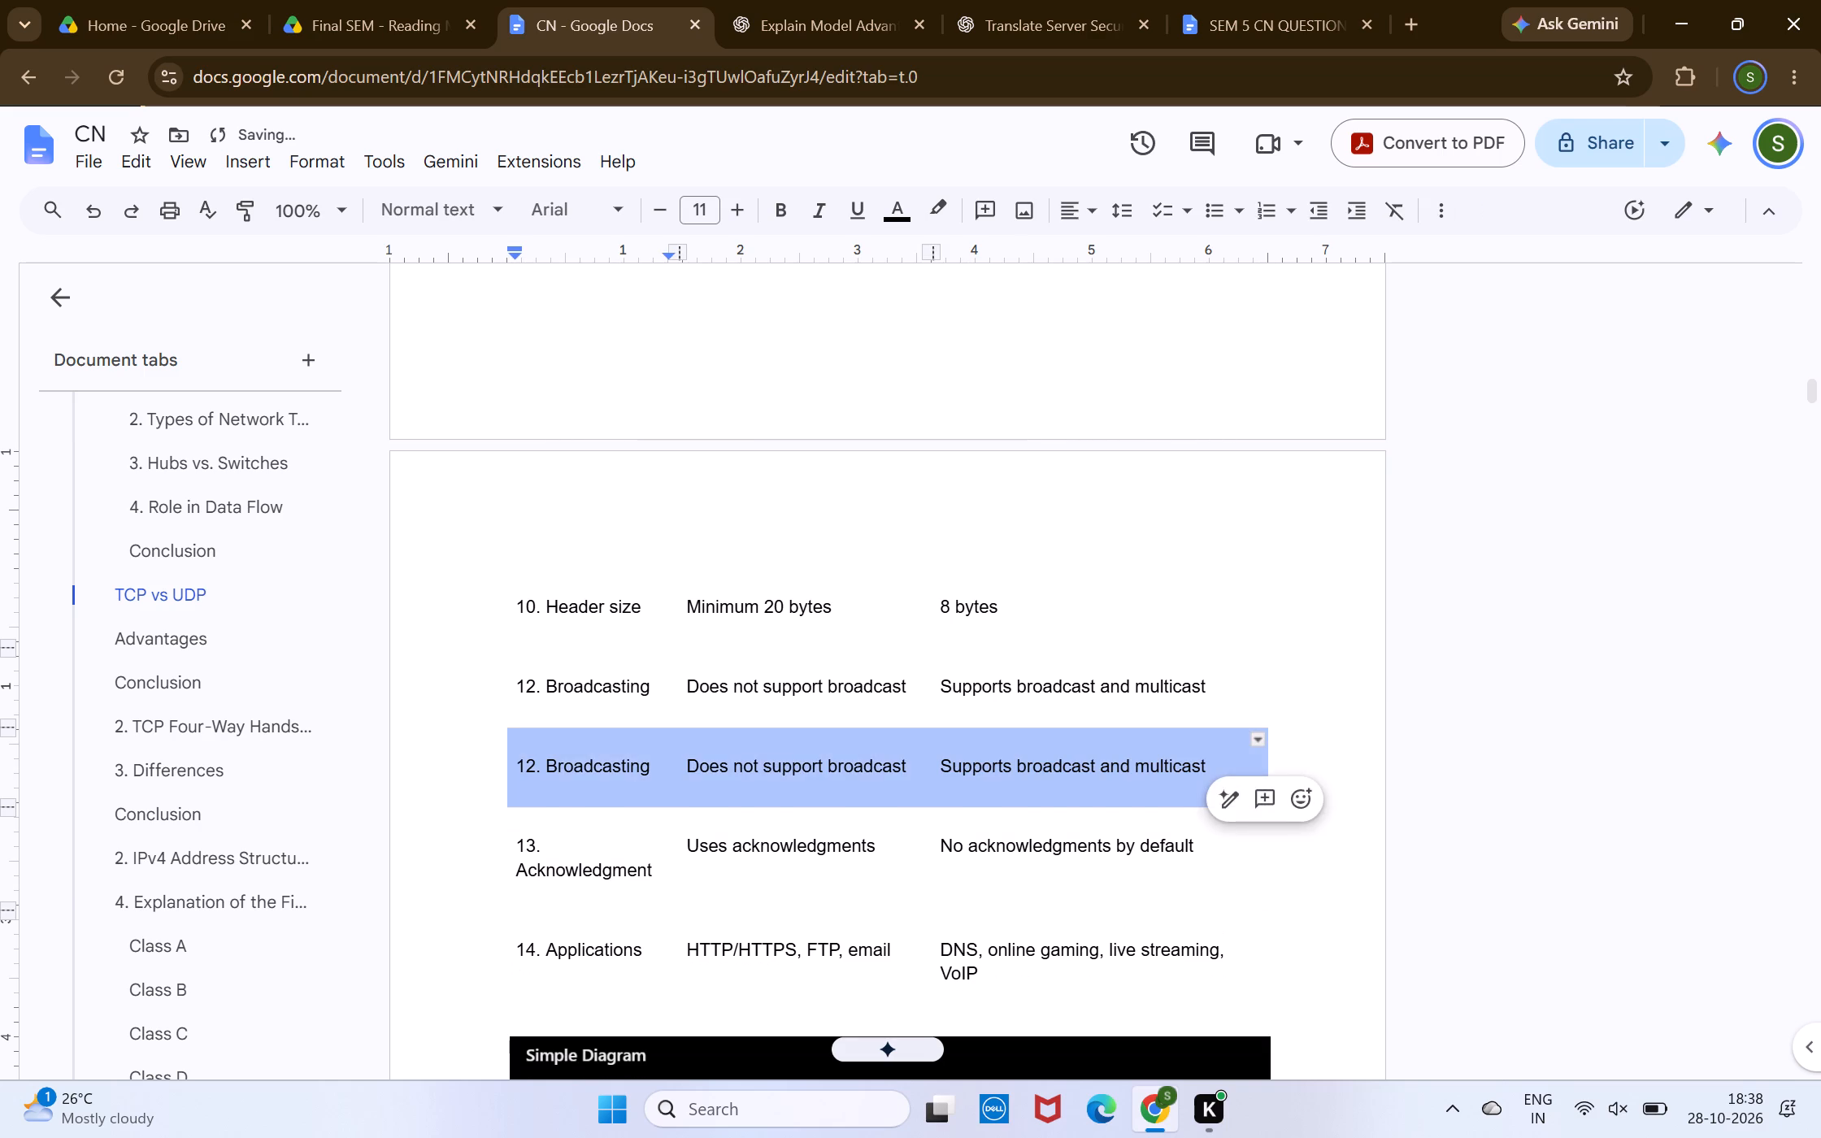
key("ctrl+z")
key("ctrl+z")
key("ctrl+z")
key("ctrl+z")
key("ctrl+z")
key("ctrl+z")
key("ctrl+z")
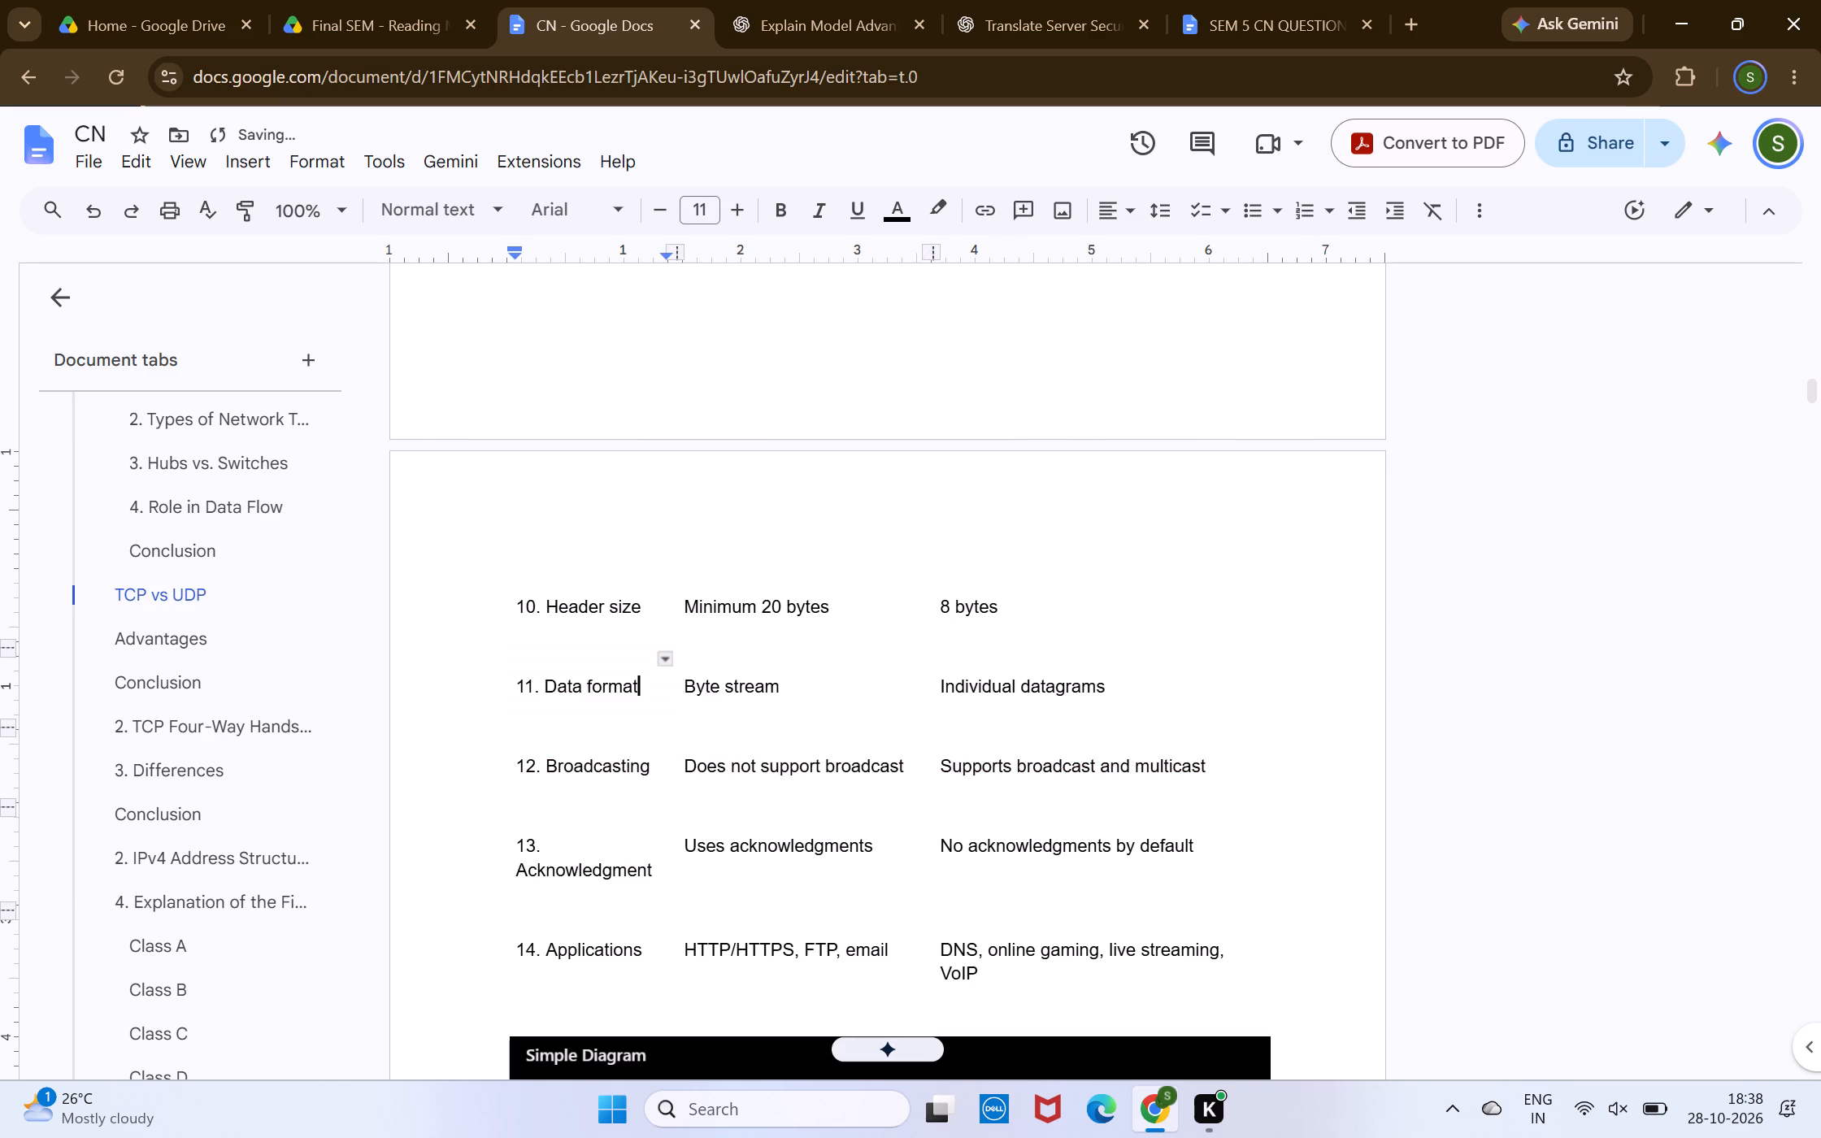
Undo the added "6.Data transfer" row, the Error control wording changes and the spacing fix in the Data delivery row's UDP cell.
key("ctrl+z")
key("ctrl+z")
key("ctrl+z")
key("ctrl+z")
key("ctrl+z")
key("ctrl+z")
key("ctrl+z")
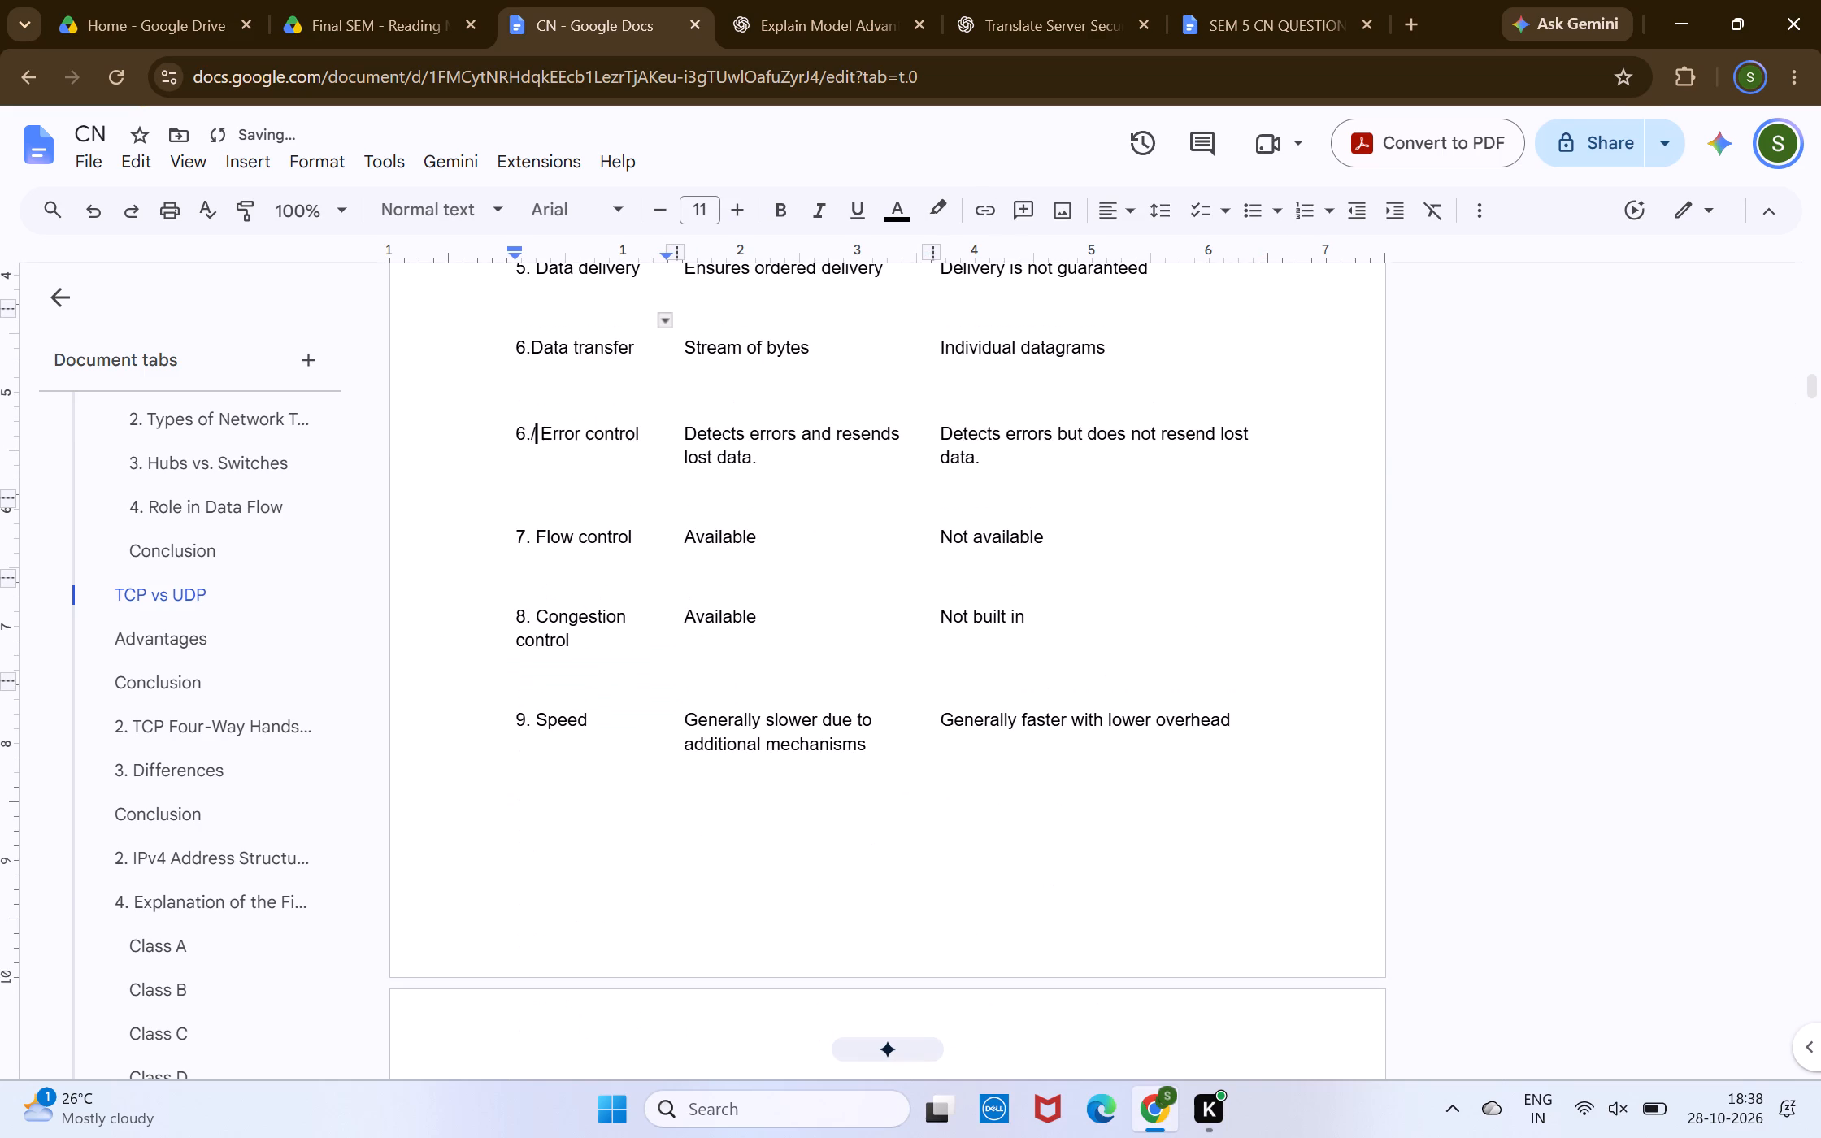
key("ctrl+z")
key("ctrl+z")
key("ctrl+z")
key("ctrl+z")
key("ctrl+z")
key("ctrl+z")
key("ctrl+z")
key("ctrl+z")
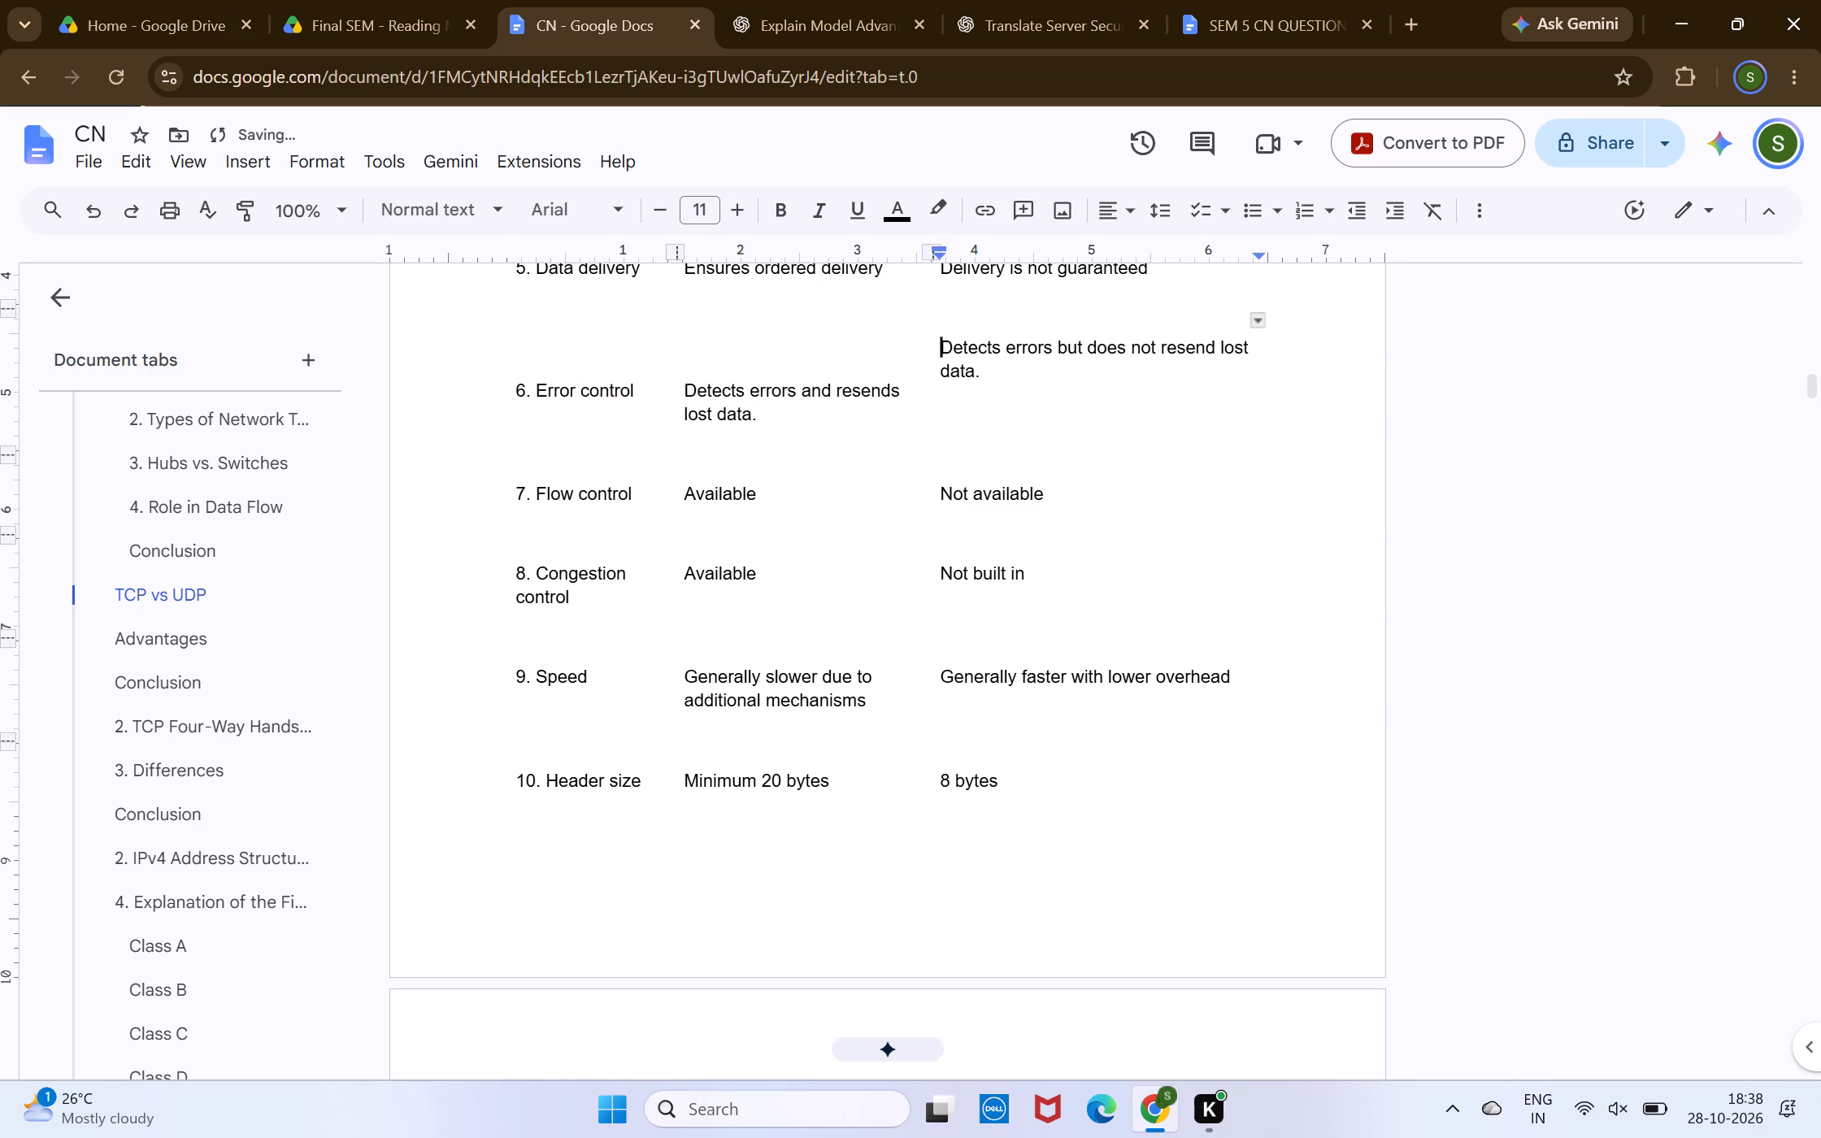
key("ctrl+z")
key("ctrl+z")
key("ctrl+z")
key("ctrl+z")
key("ctrl+z")
key("ctrl+z")
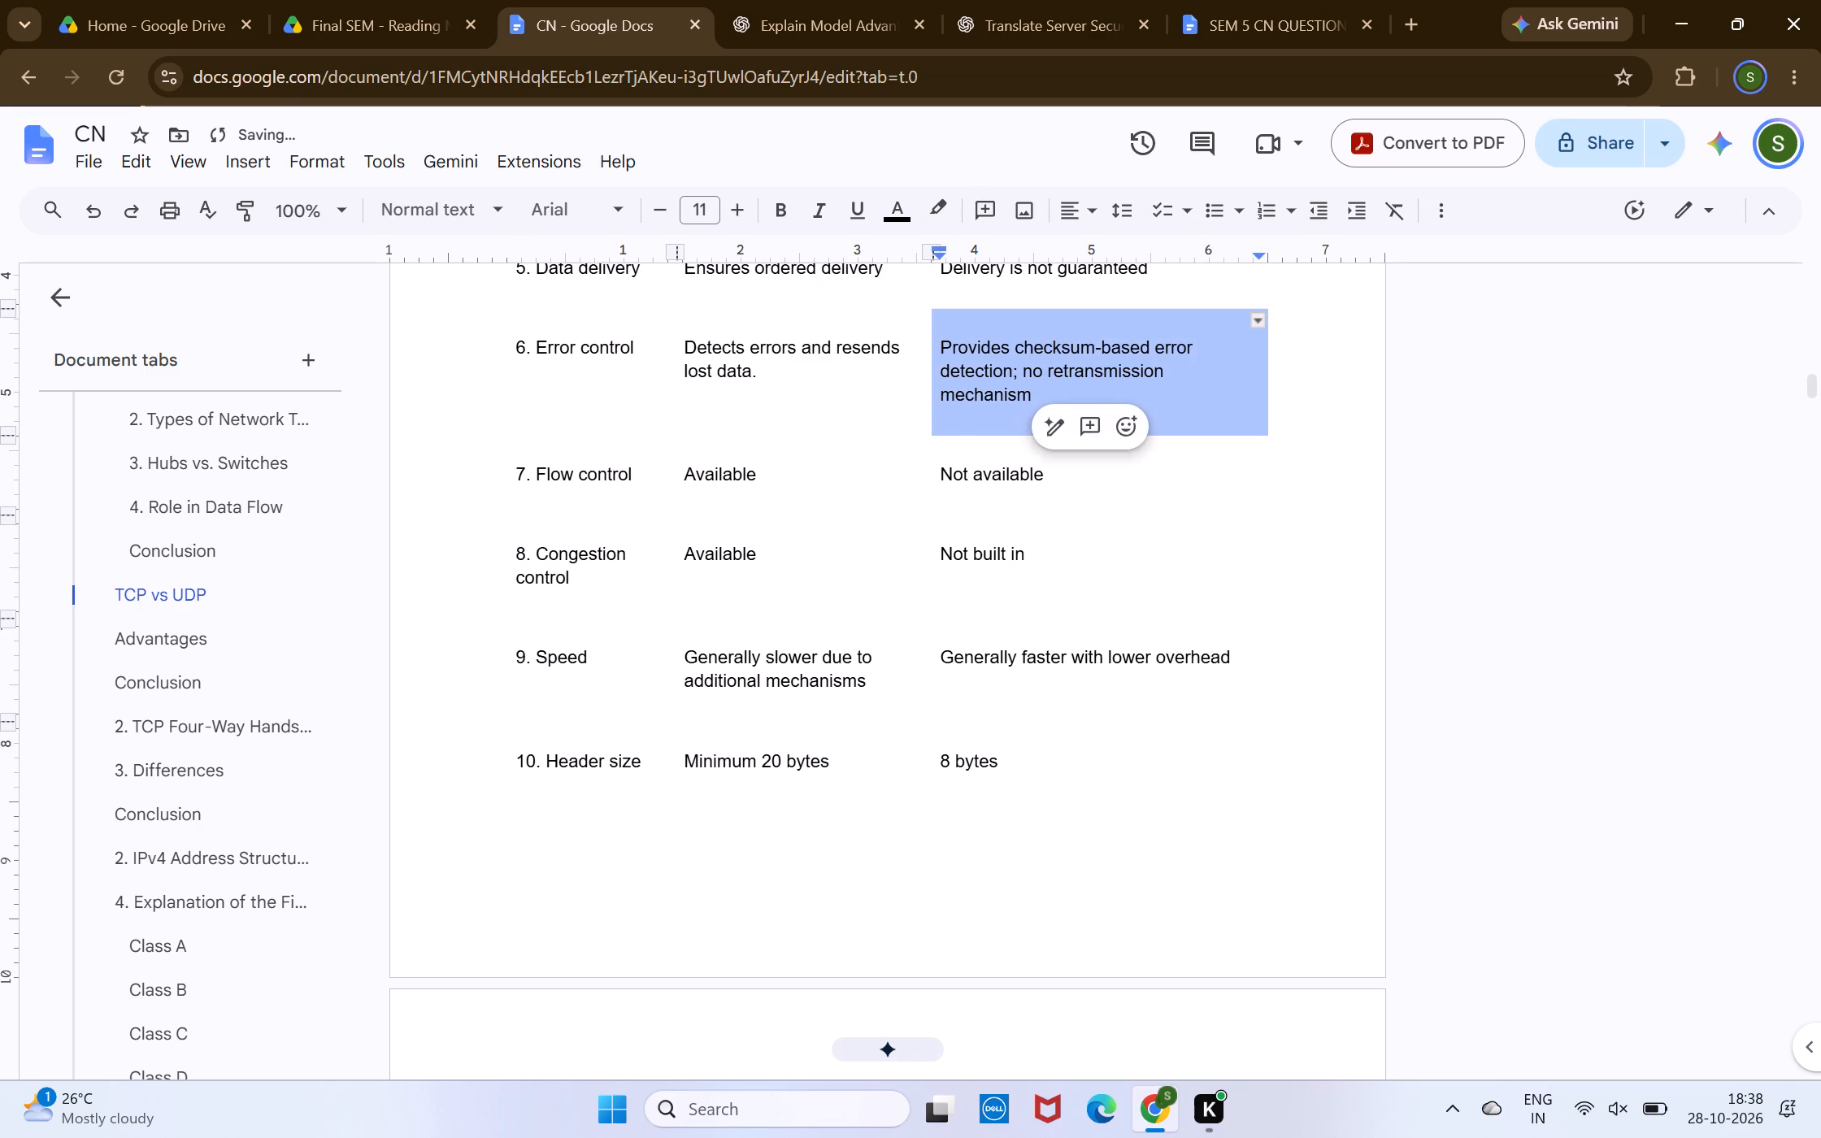
type("zz")
key("ctrl+z")
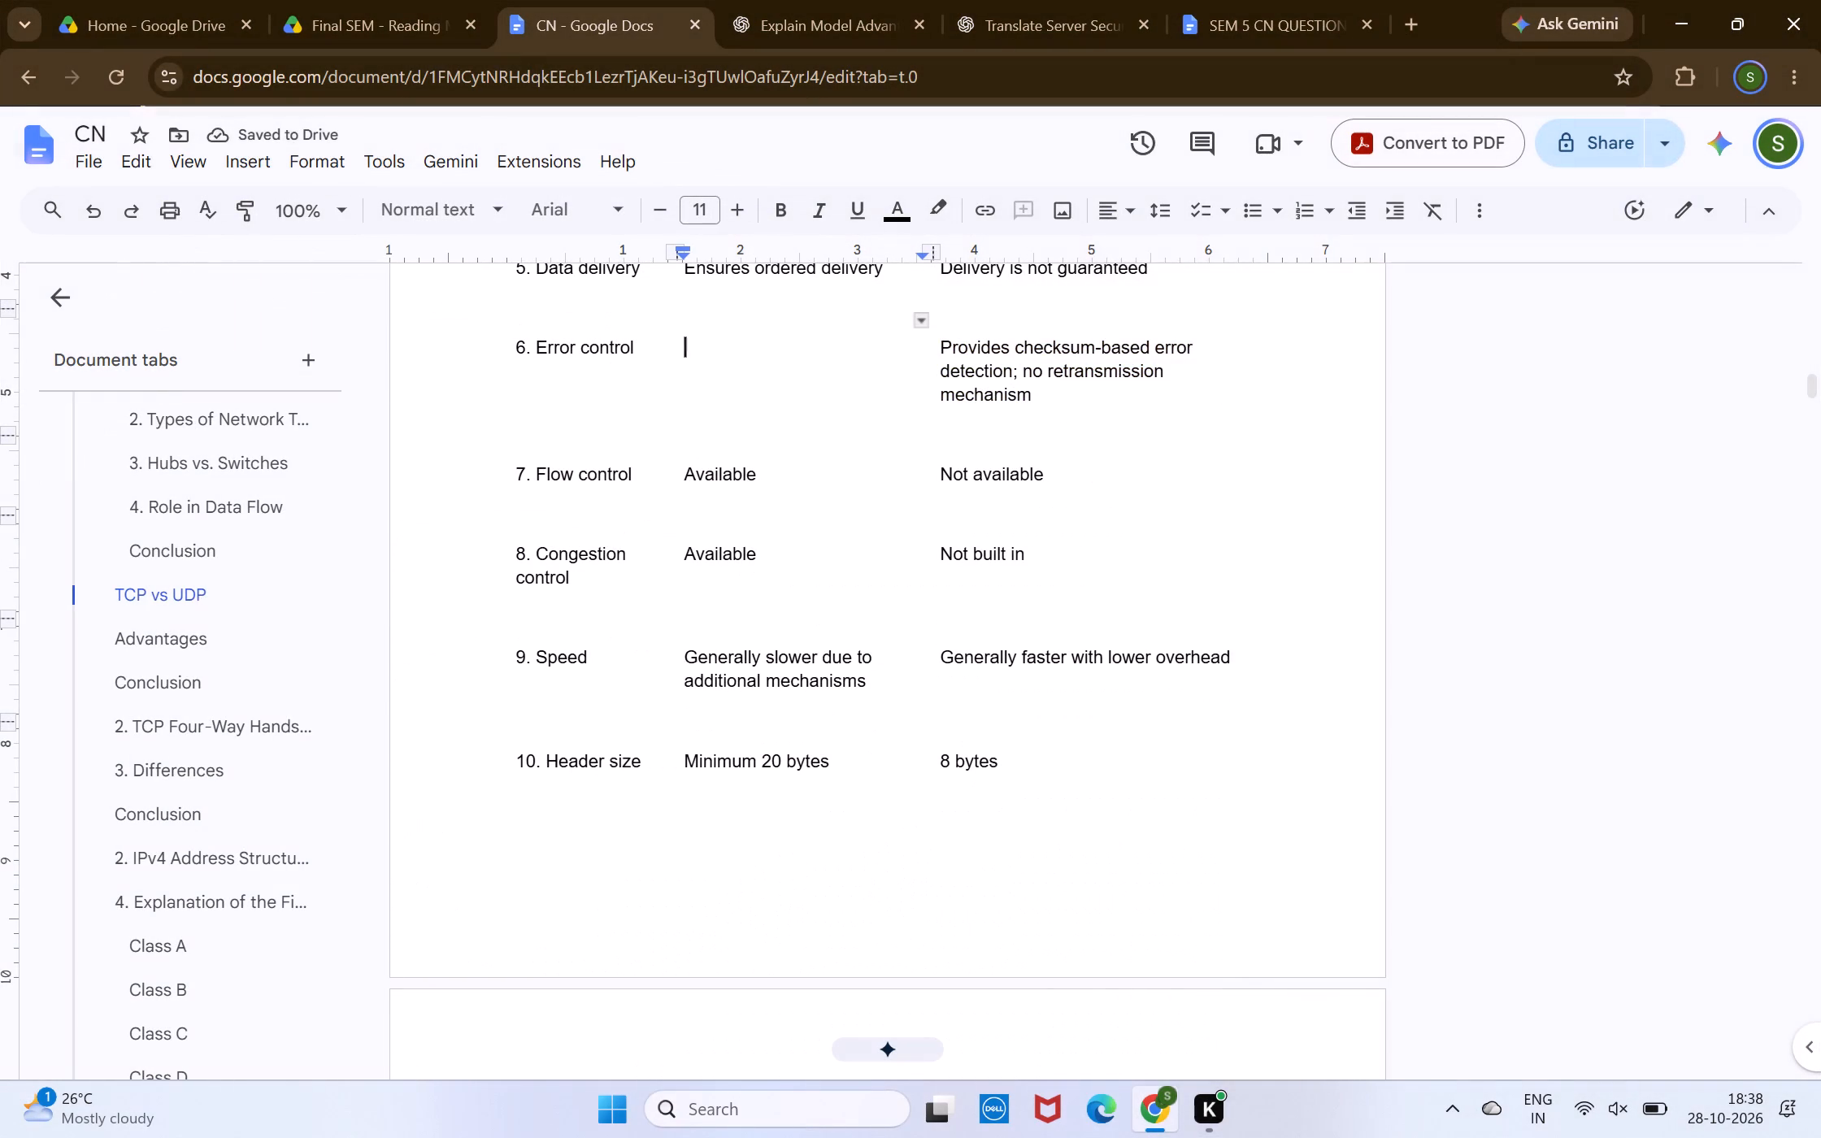
key("ctrl+z")
key("ctrl+z")
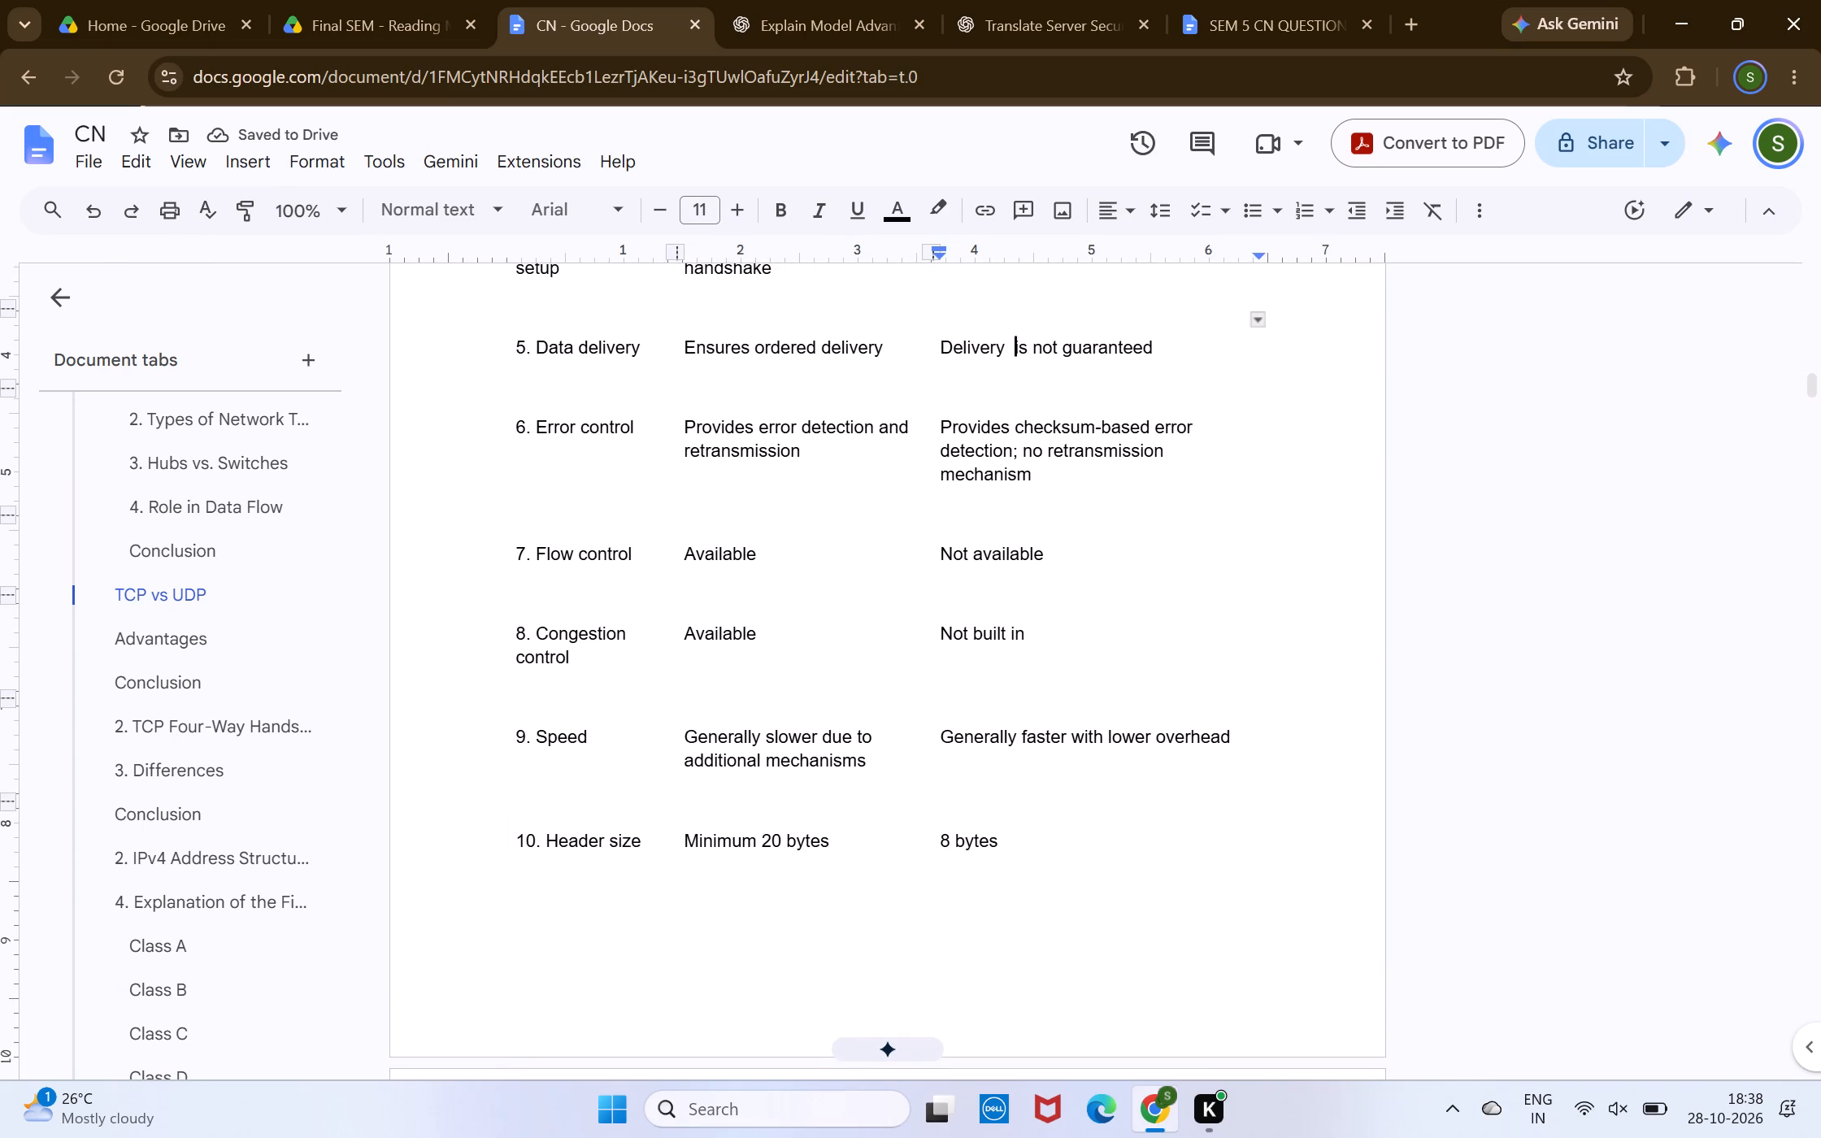
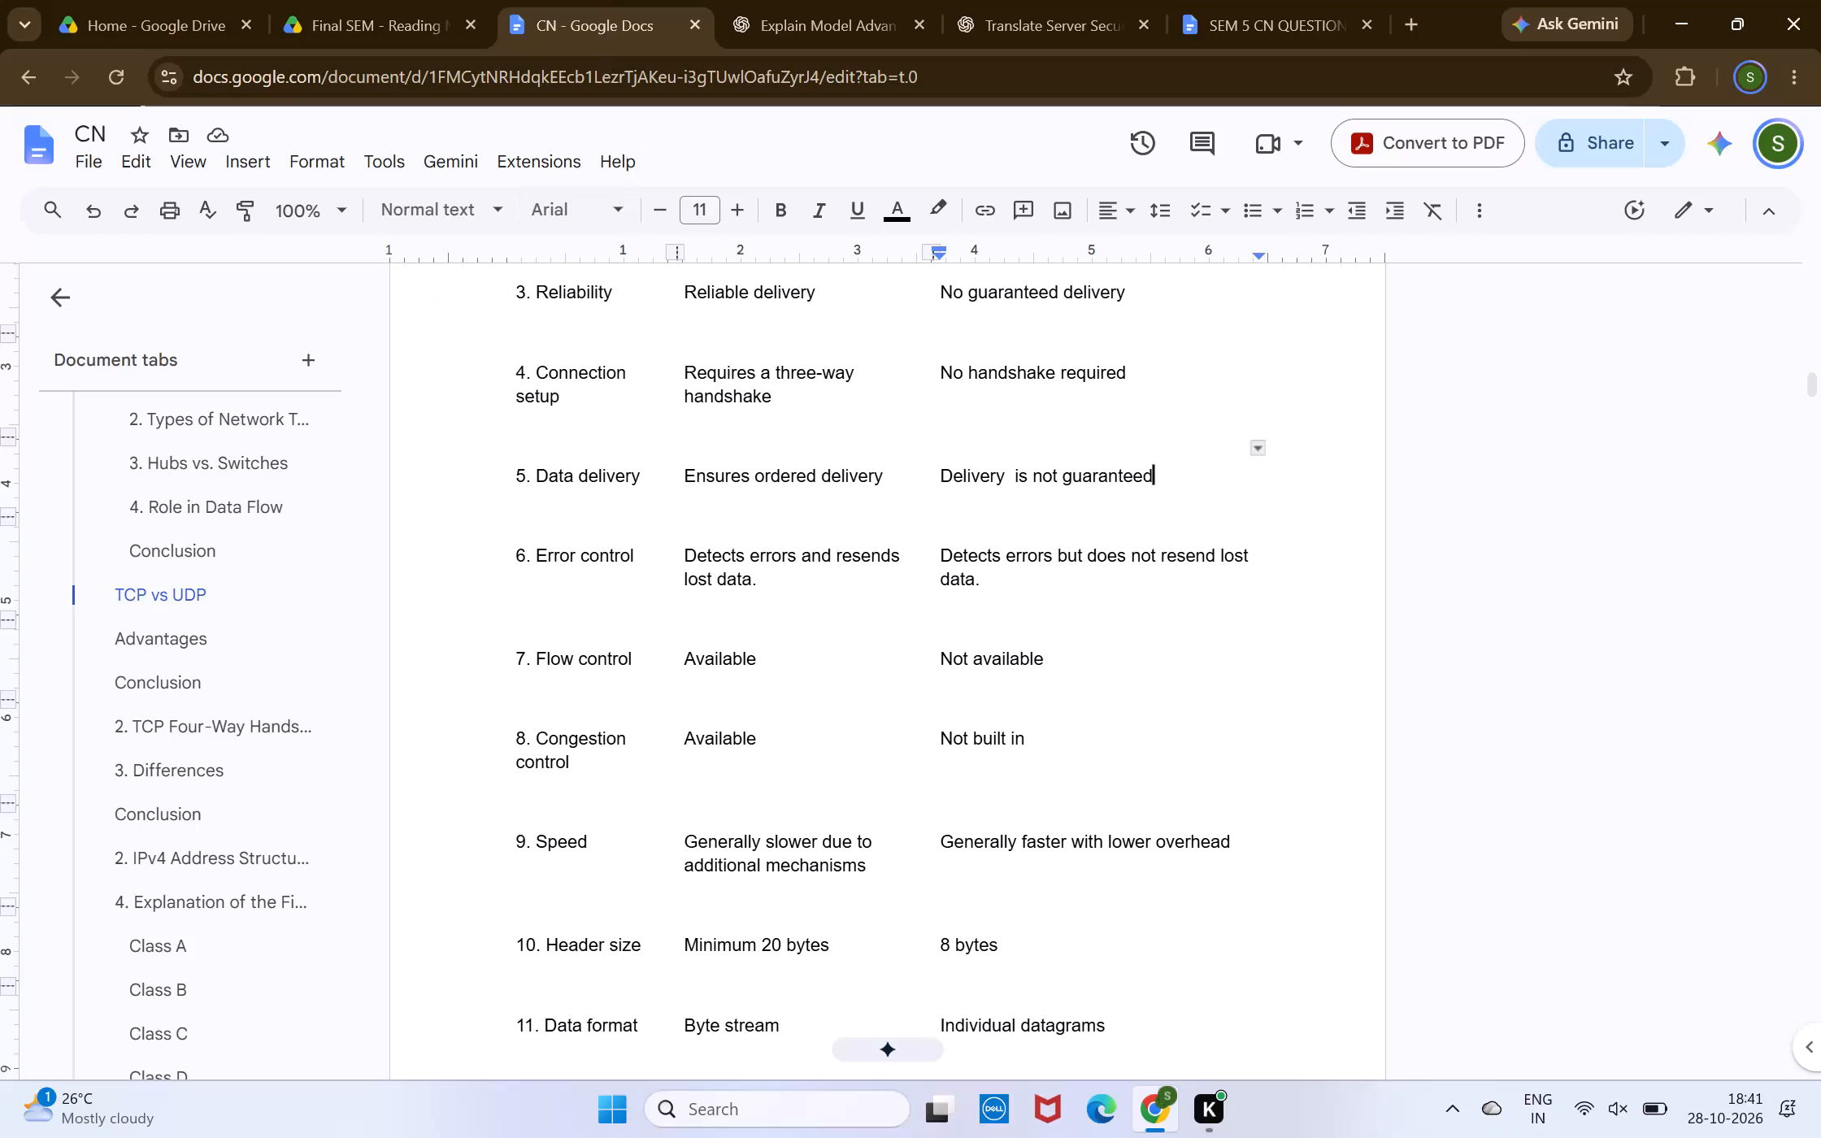
Review the remaining rows of the TCP vs UDP table, the simple diagram, and the Advantages and Conclusion sections below it.
scroll(740, 377, "down", 4)
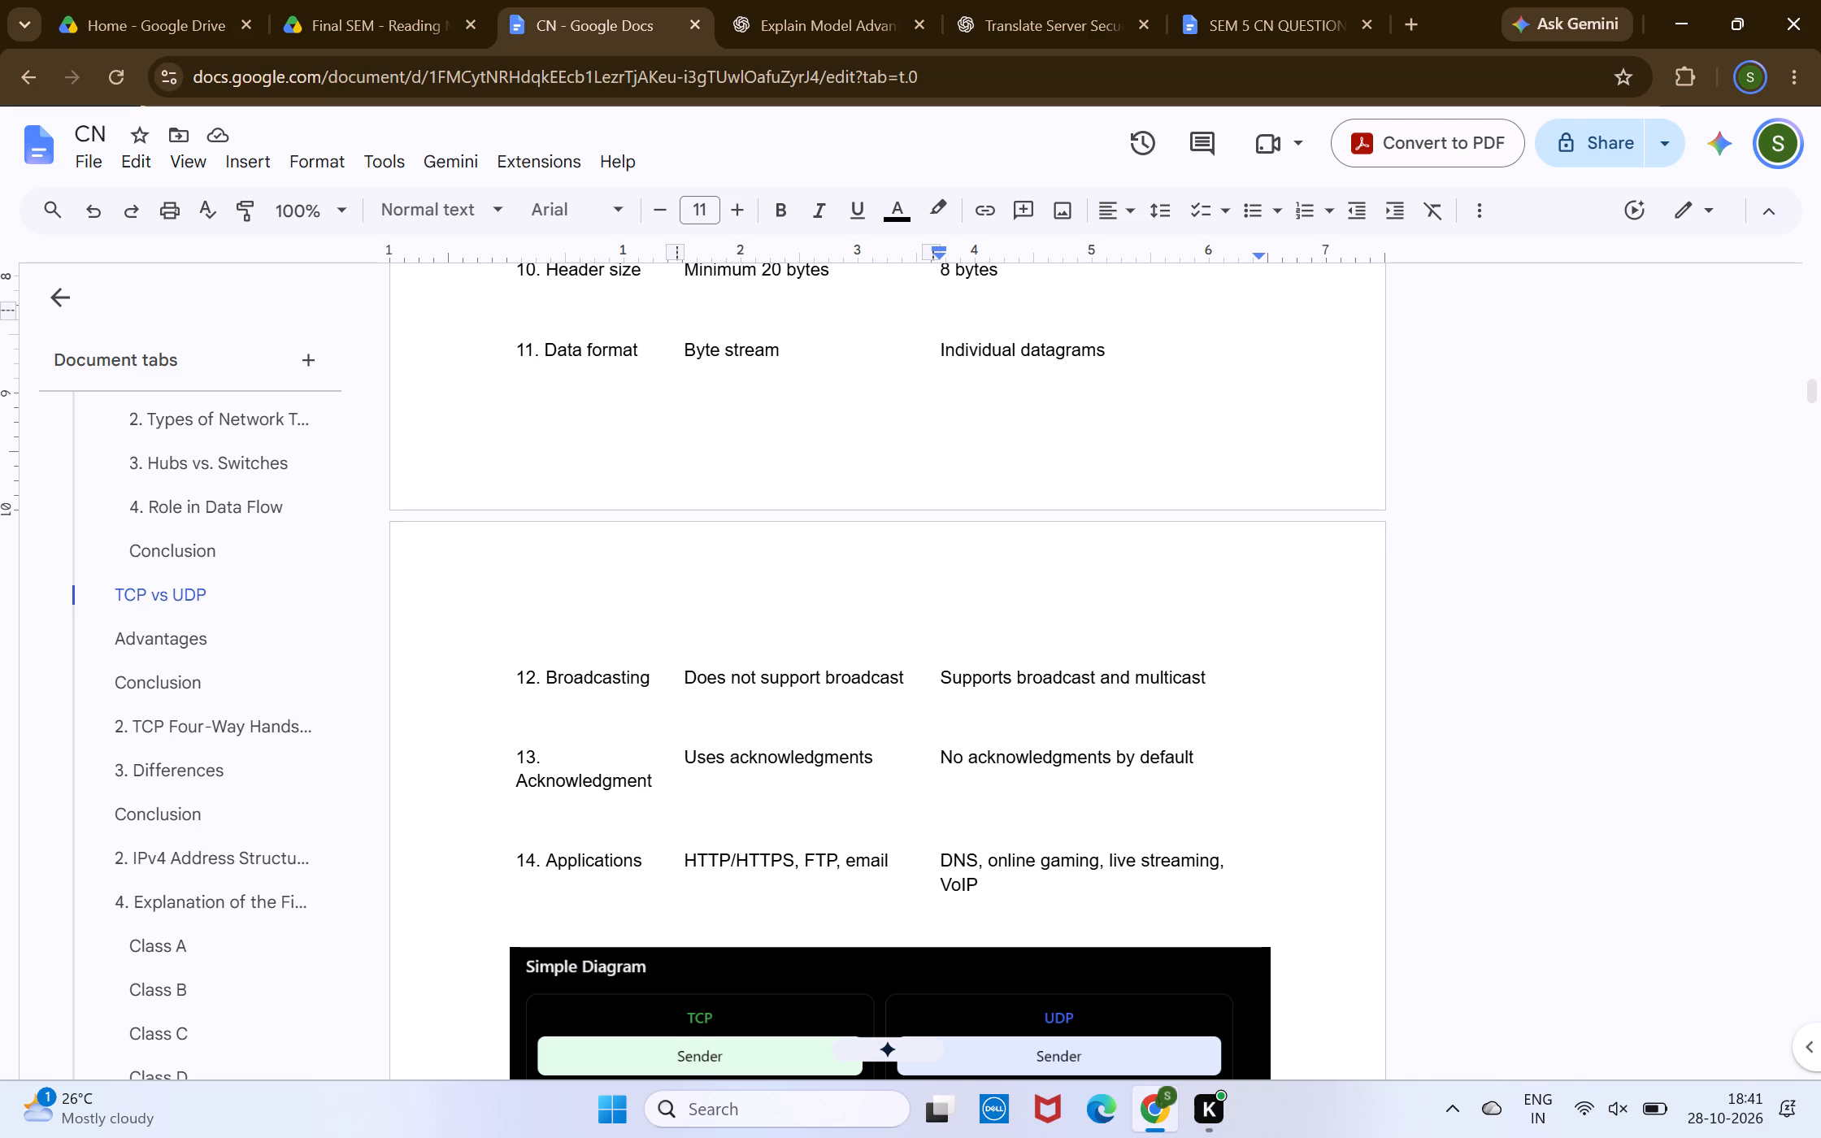
scroll(785, 598, "down", 5)
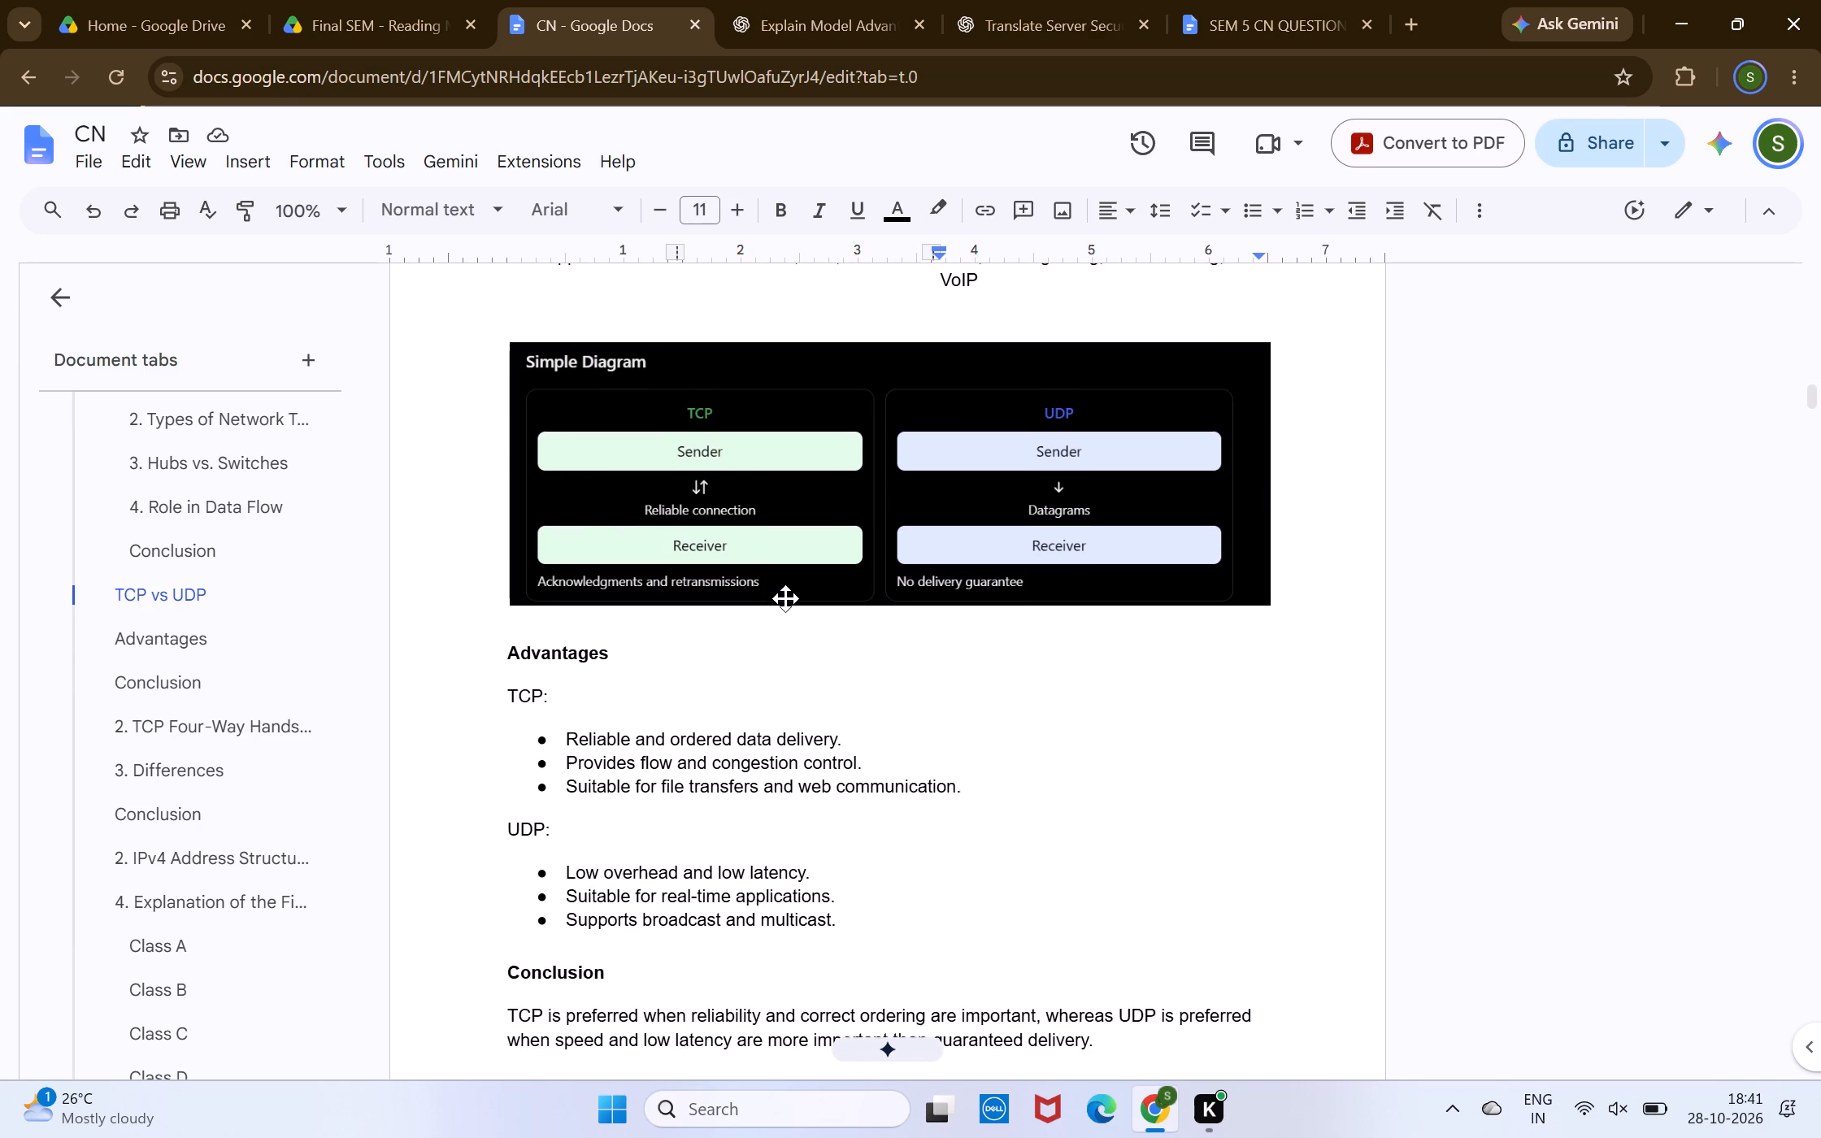
scroll(785, 598, "down", 2)
scroll(785, 598, "up", 5)
scroll(785, 598, "down", 1)
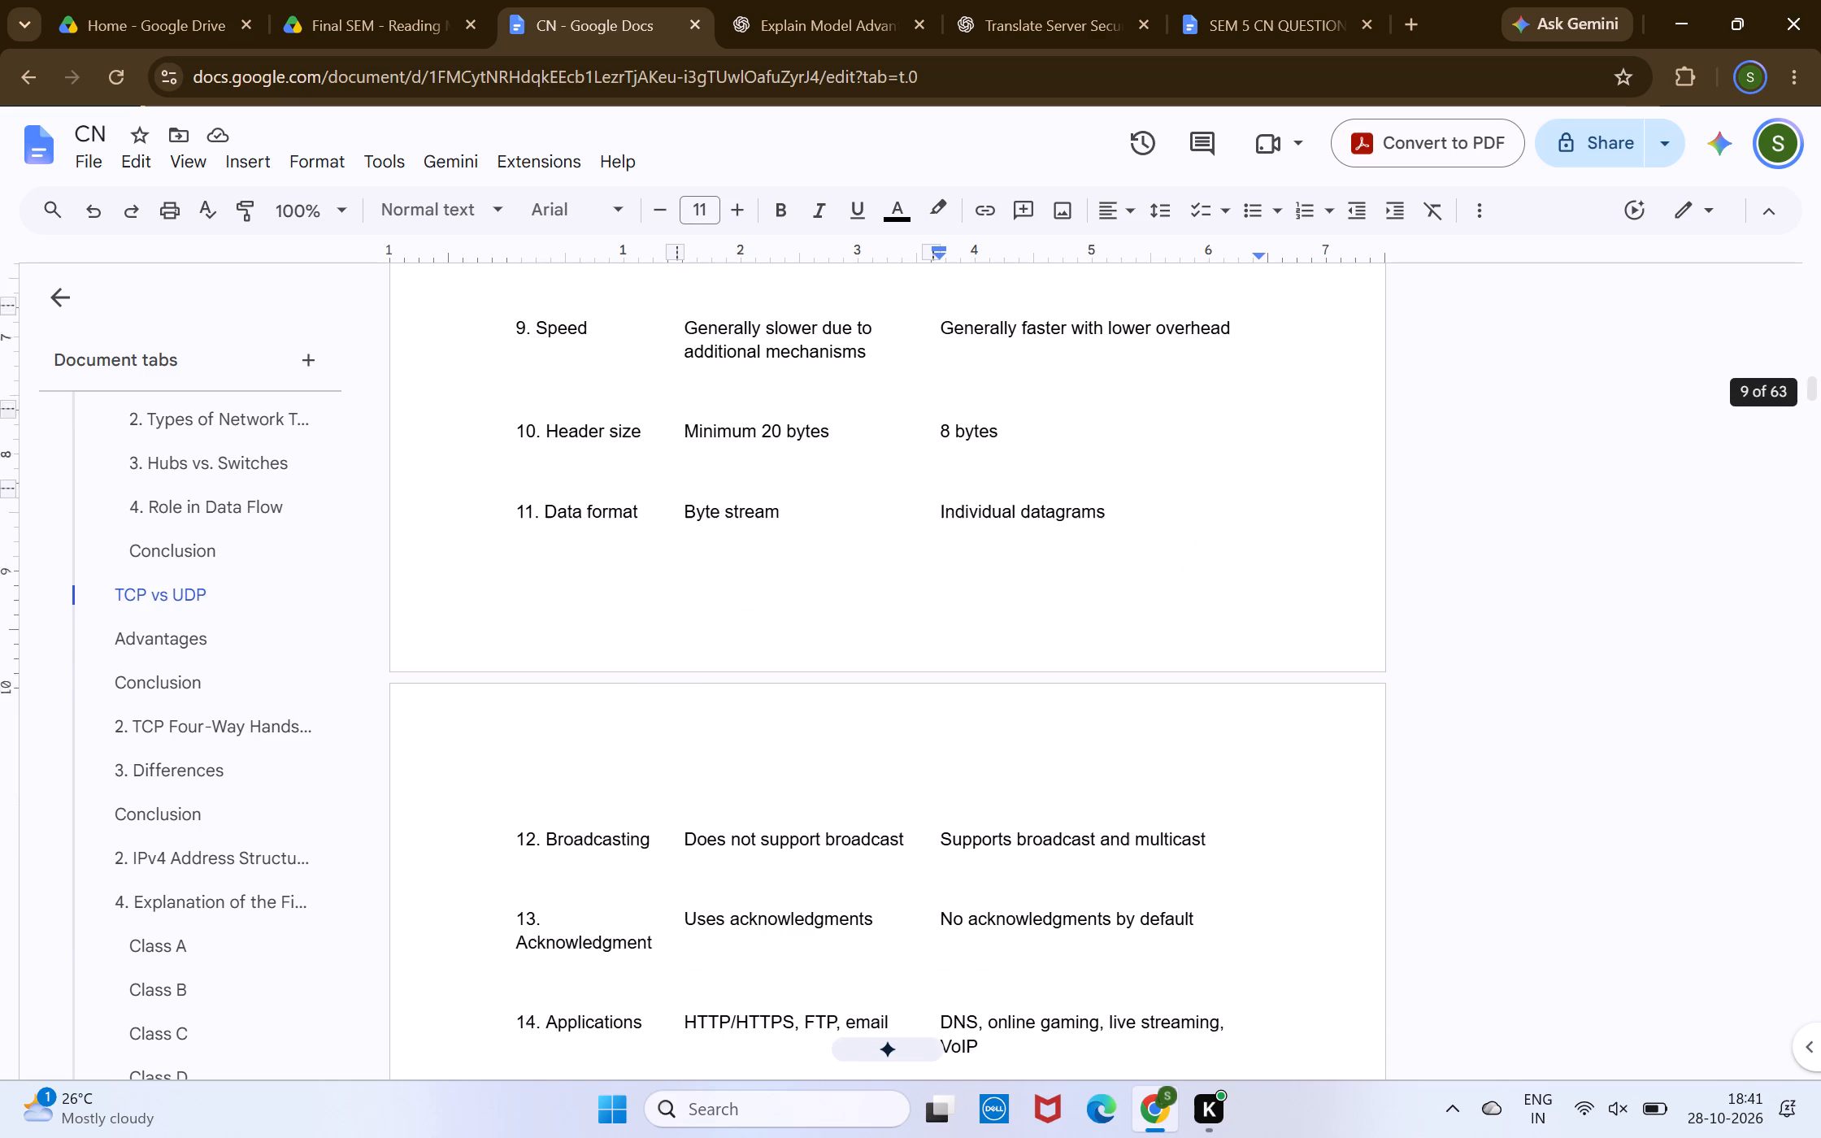
scroll(785, 598, "down", 1)
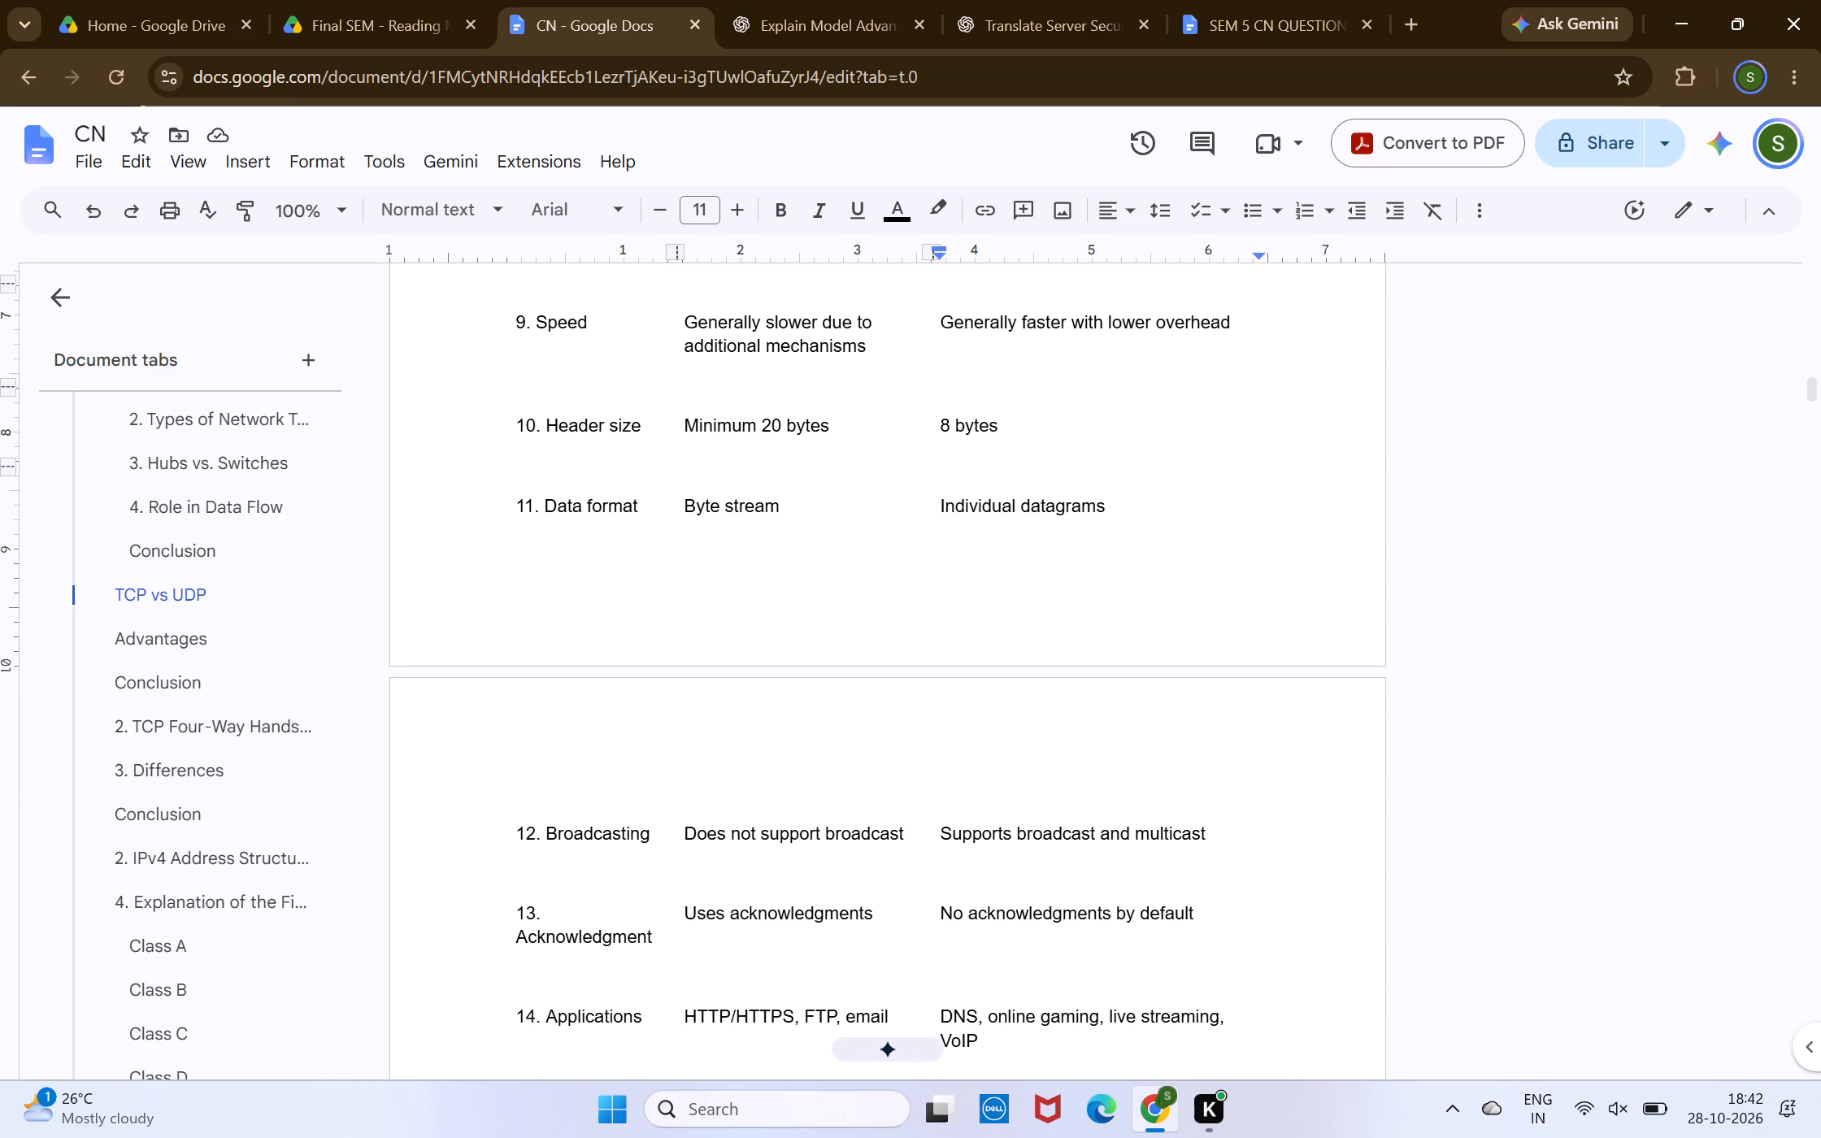
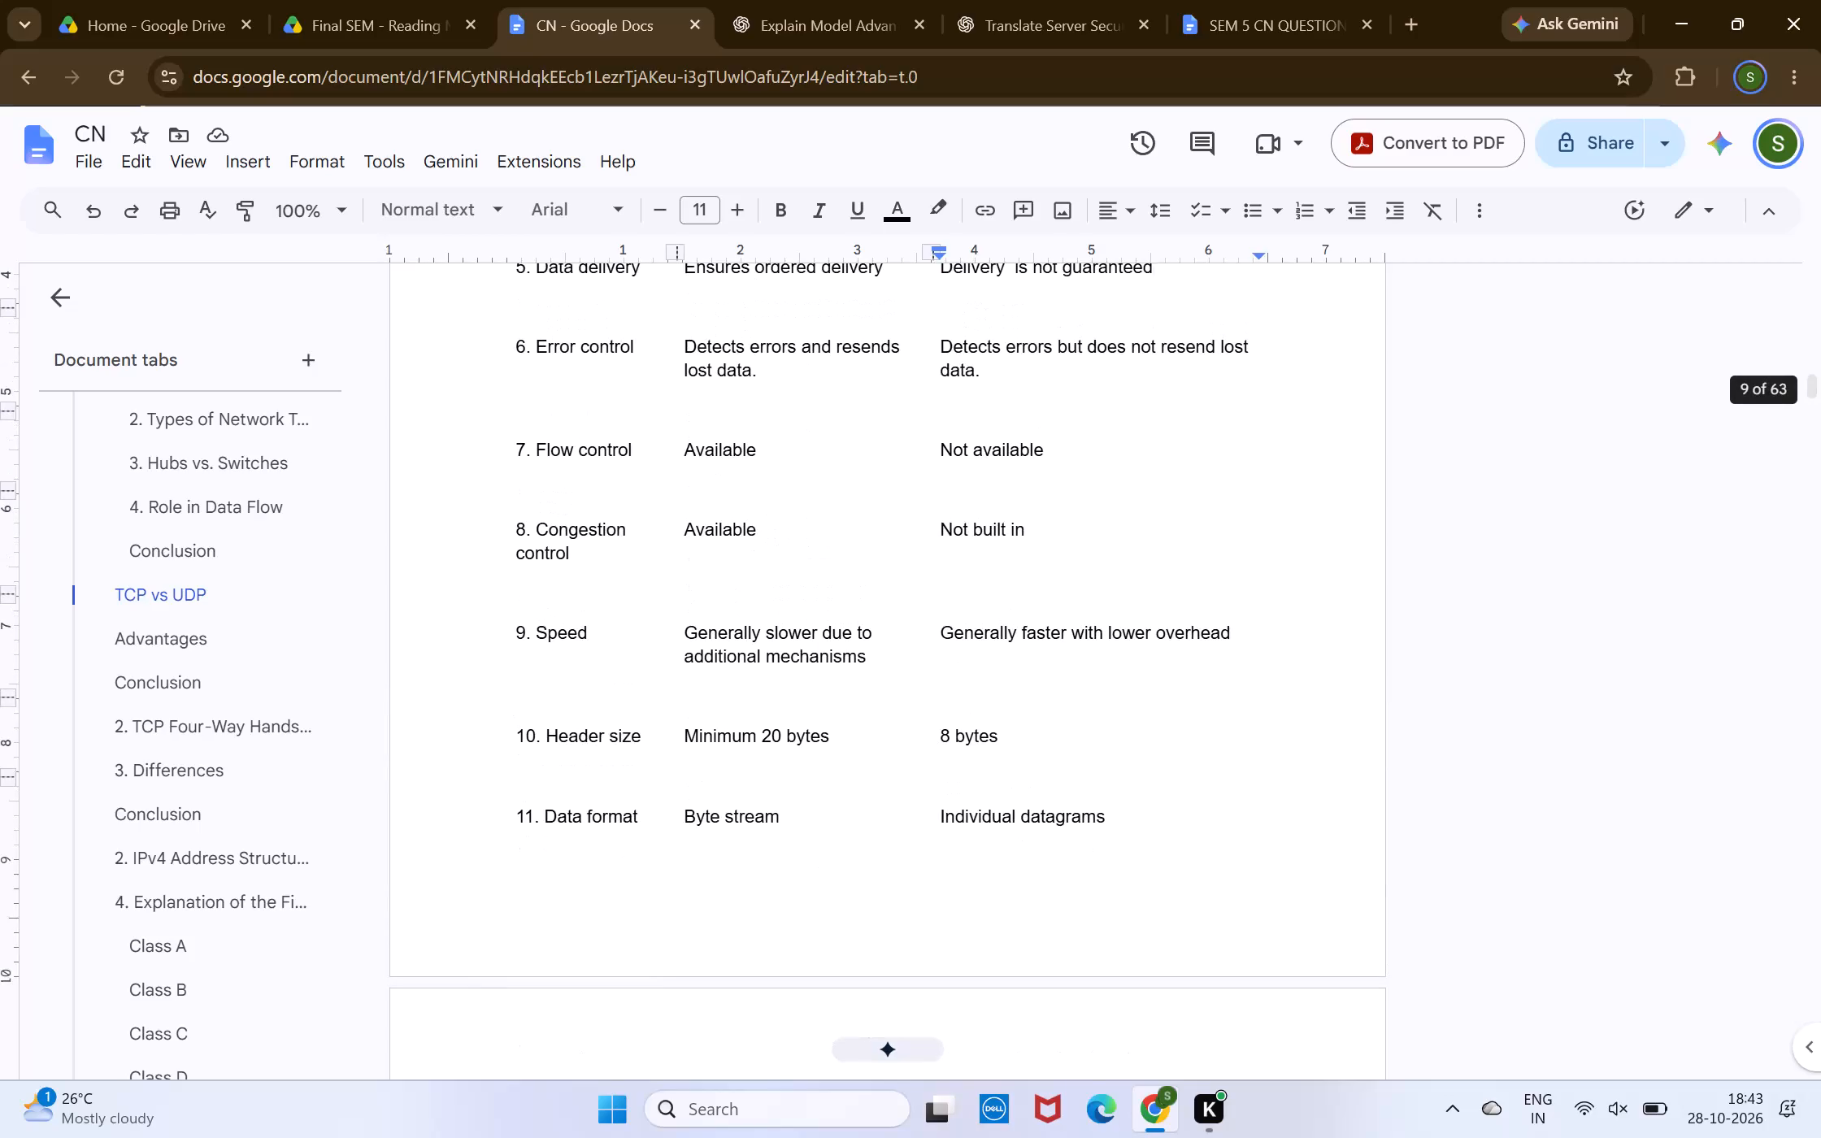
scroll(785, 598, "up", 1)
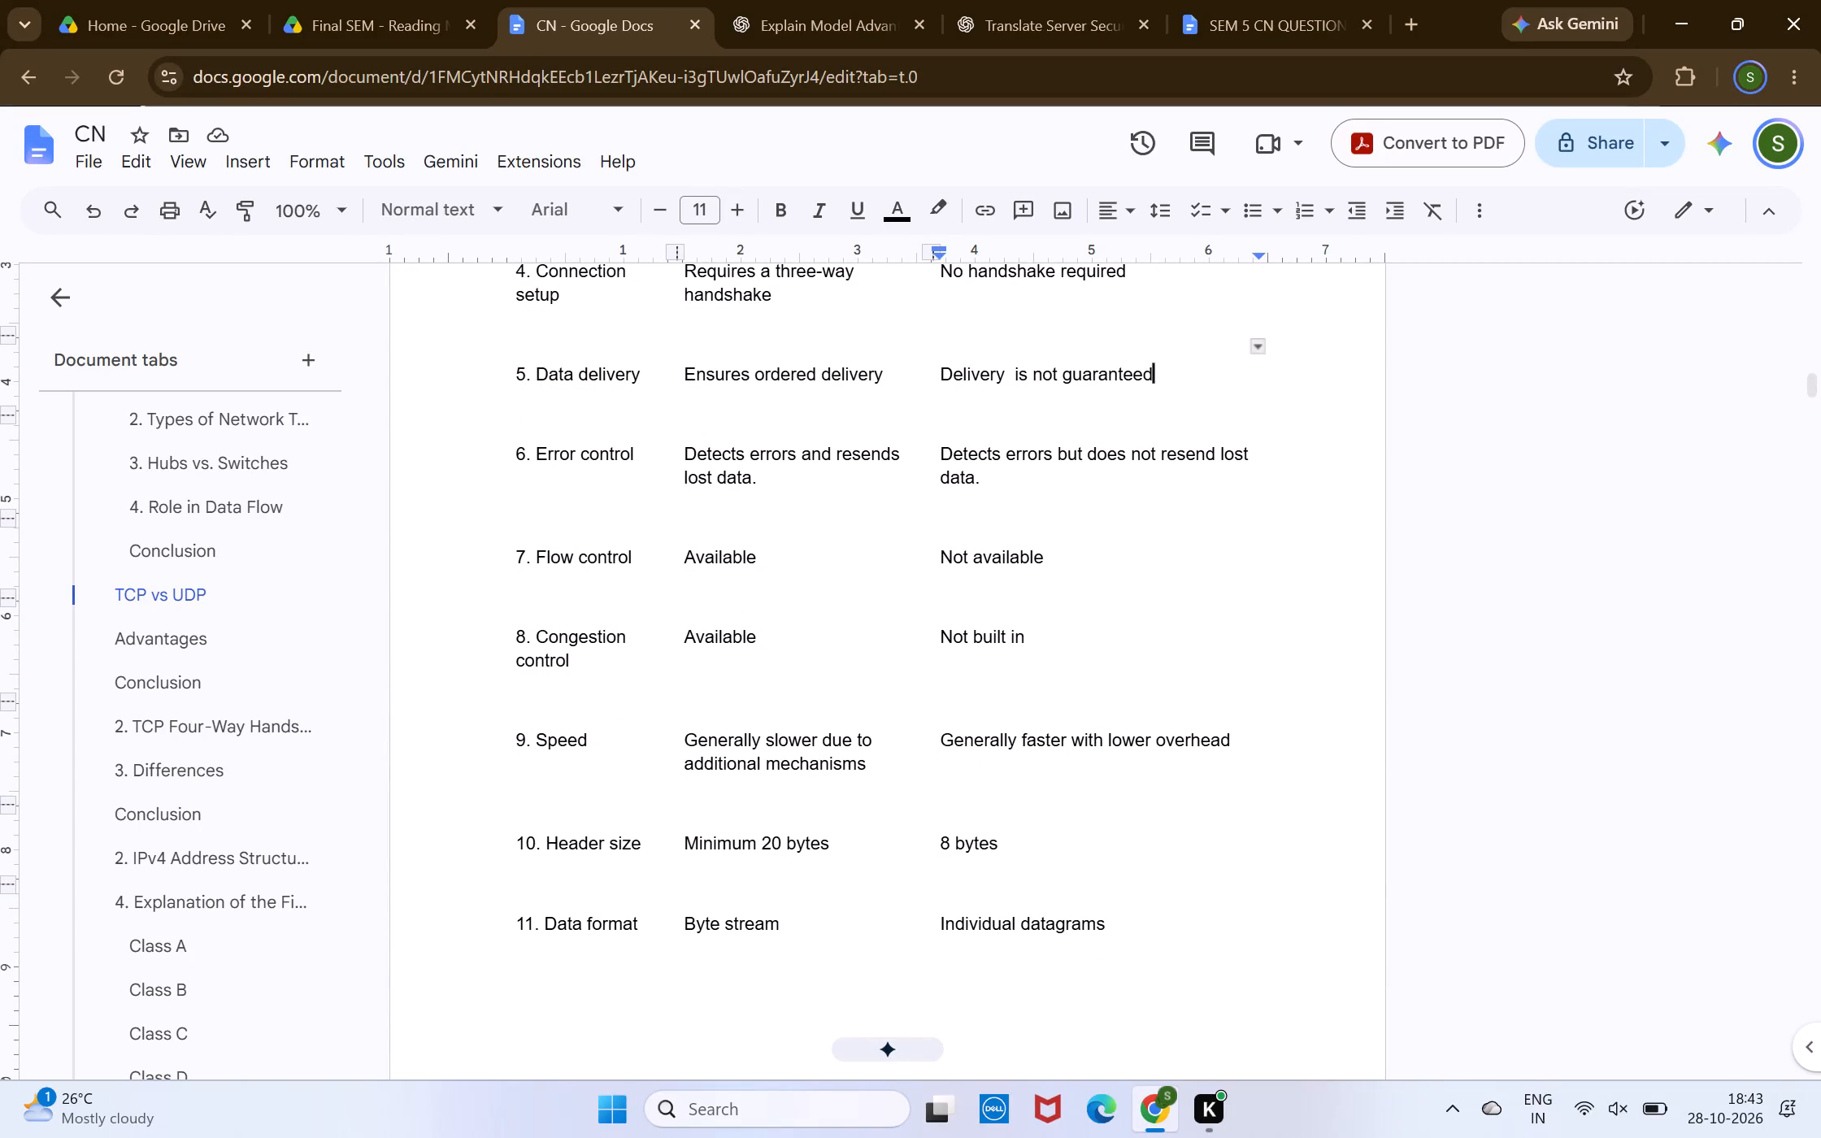
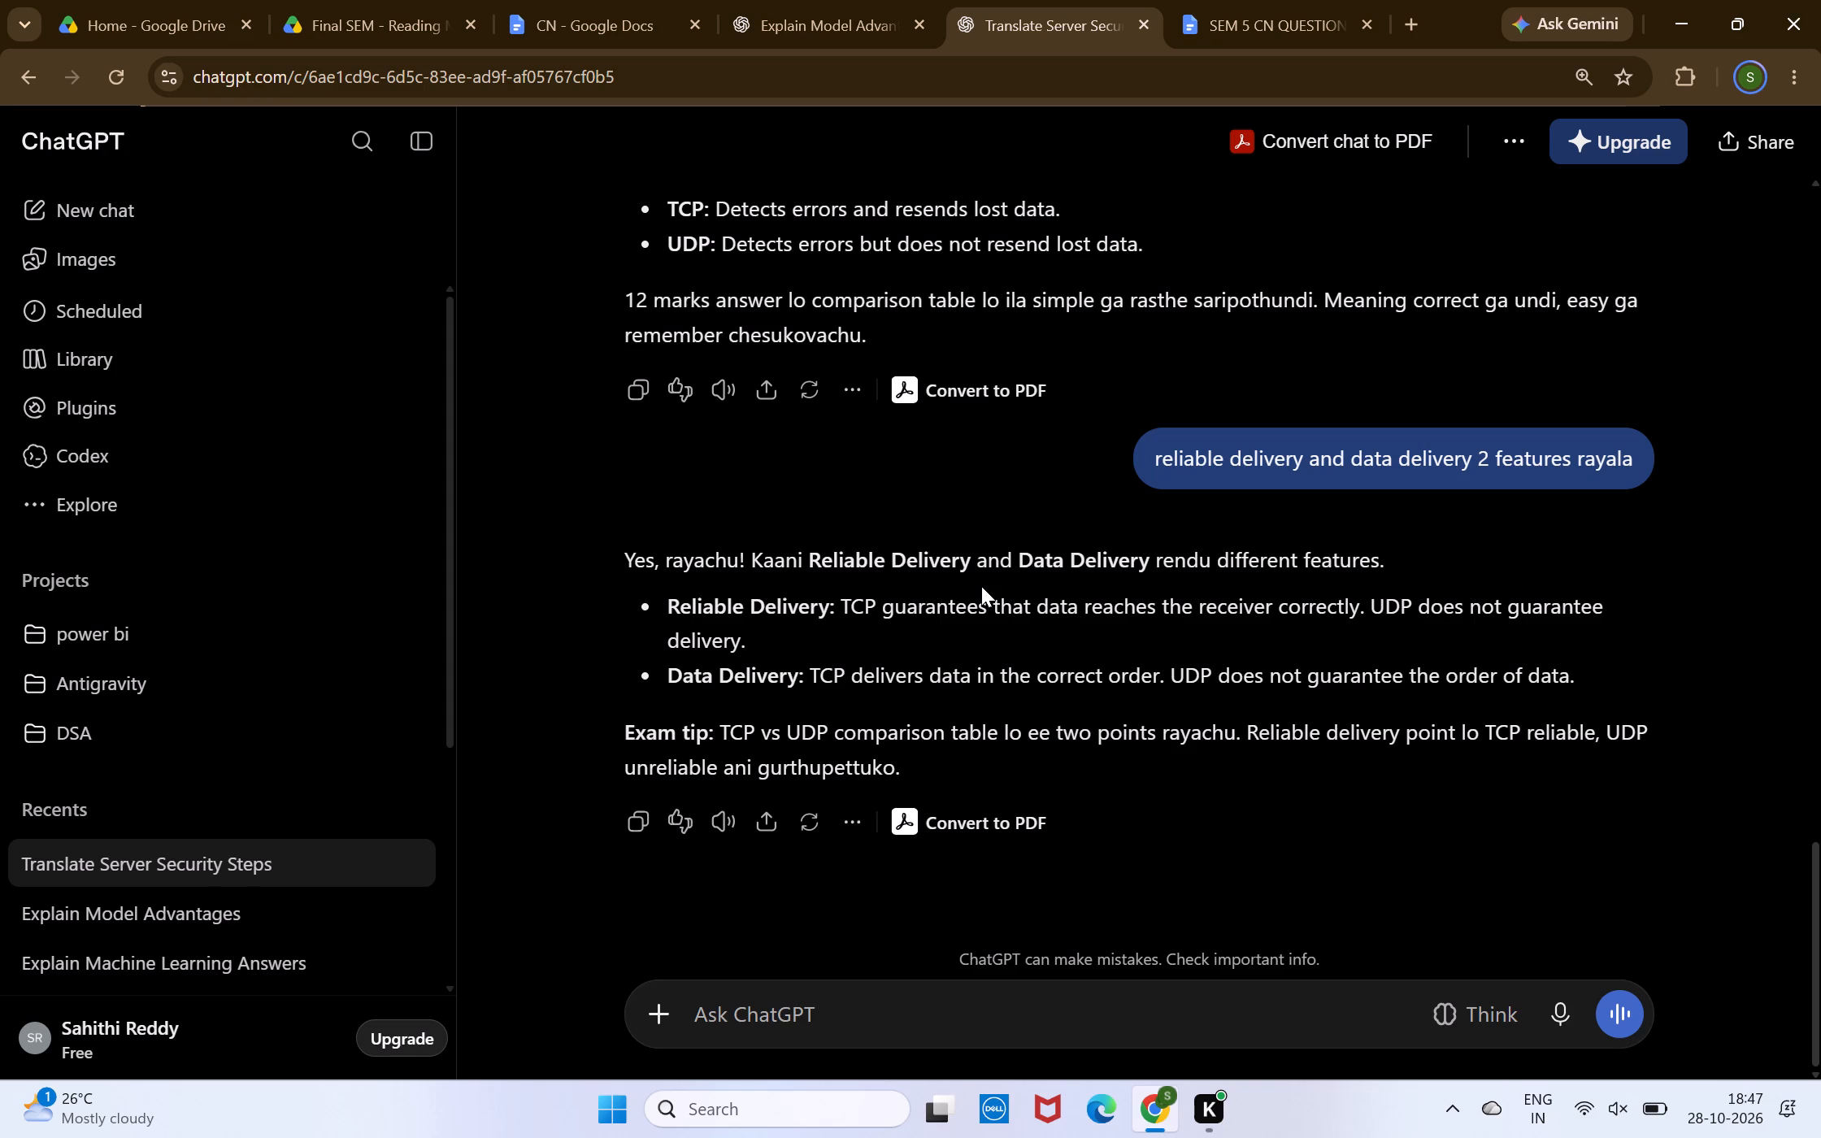
left_click(553, 0)
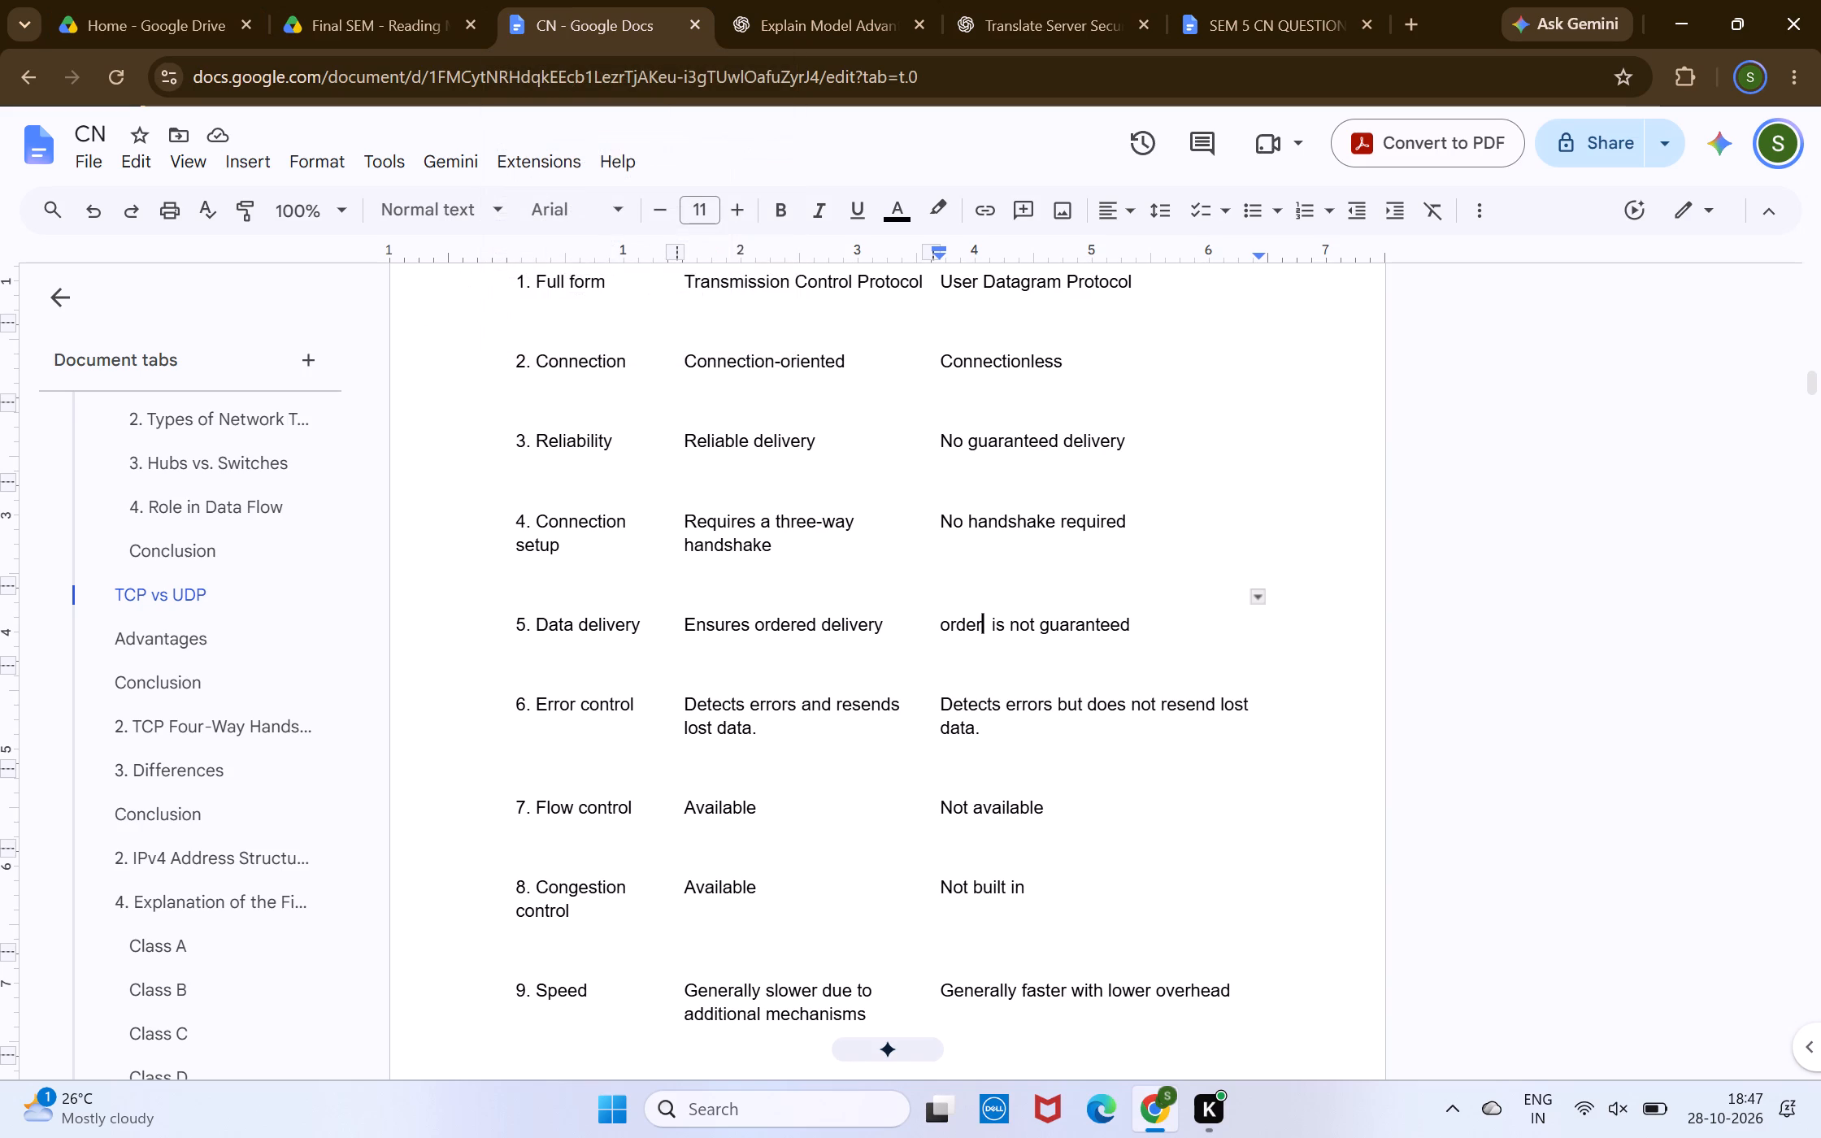